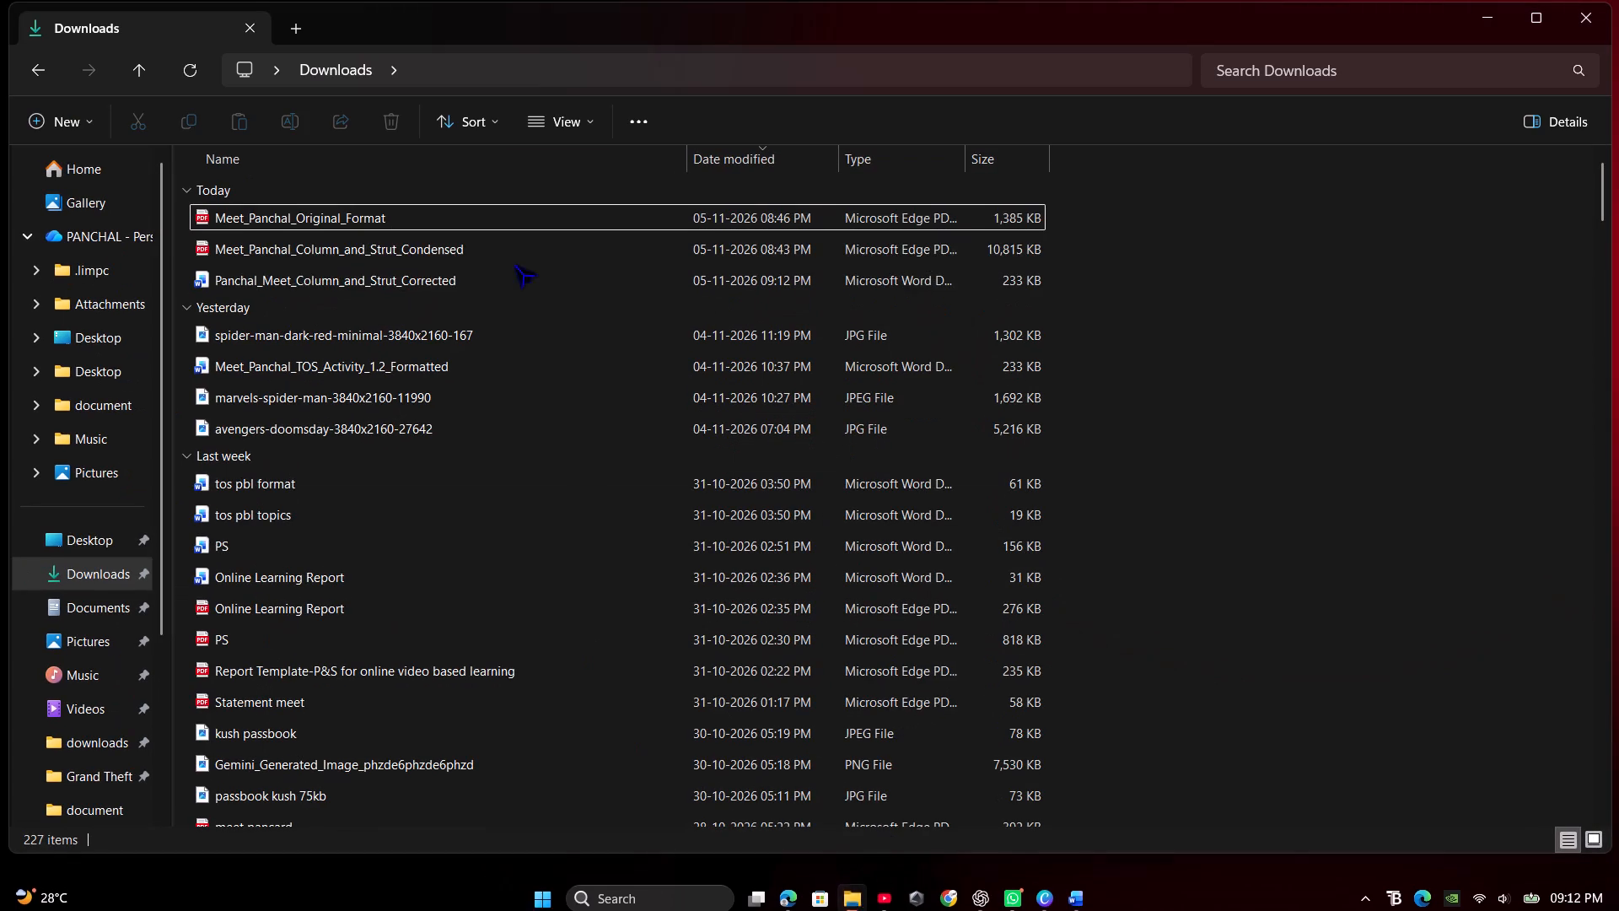
pyautogui.click(85, 579)
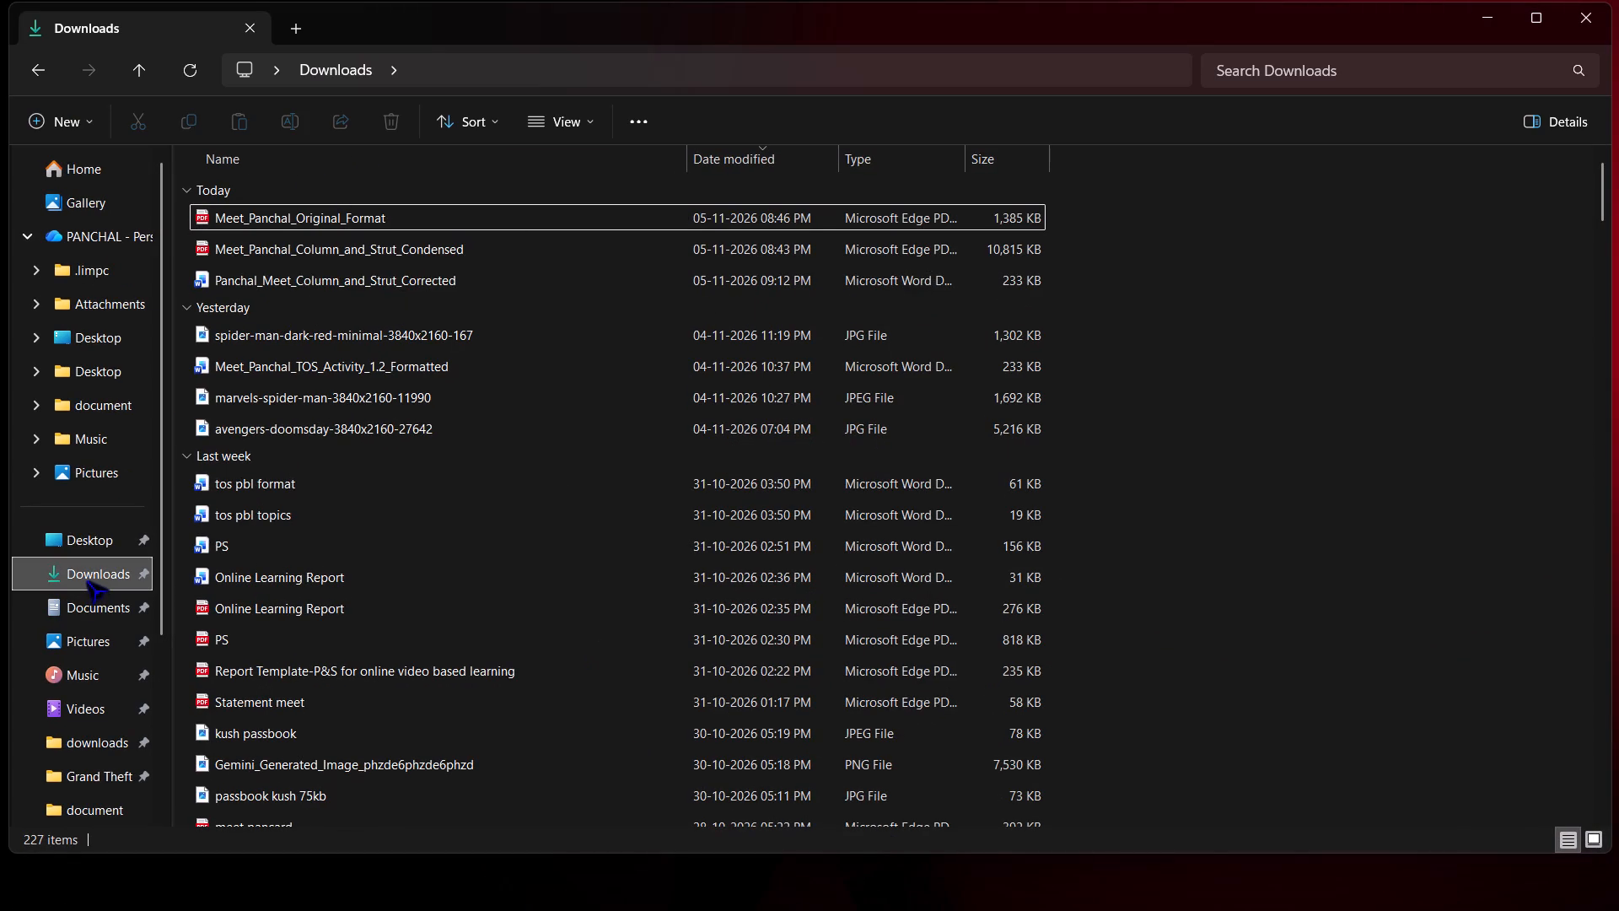
pyautogui.doubleClick(411, 209)
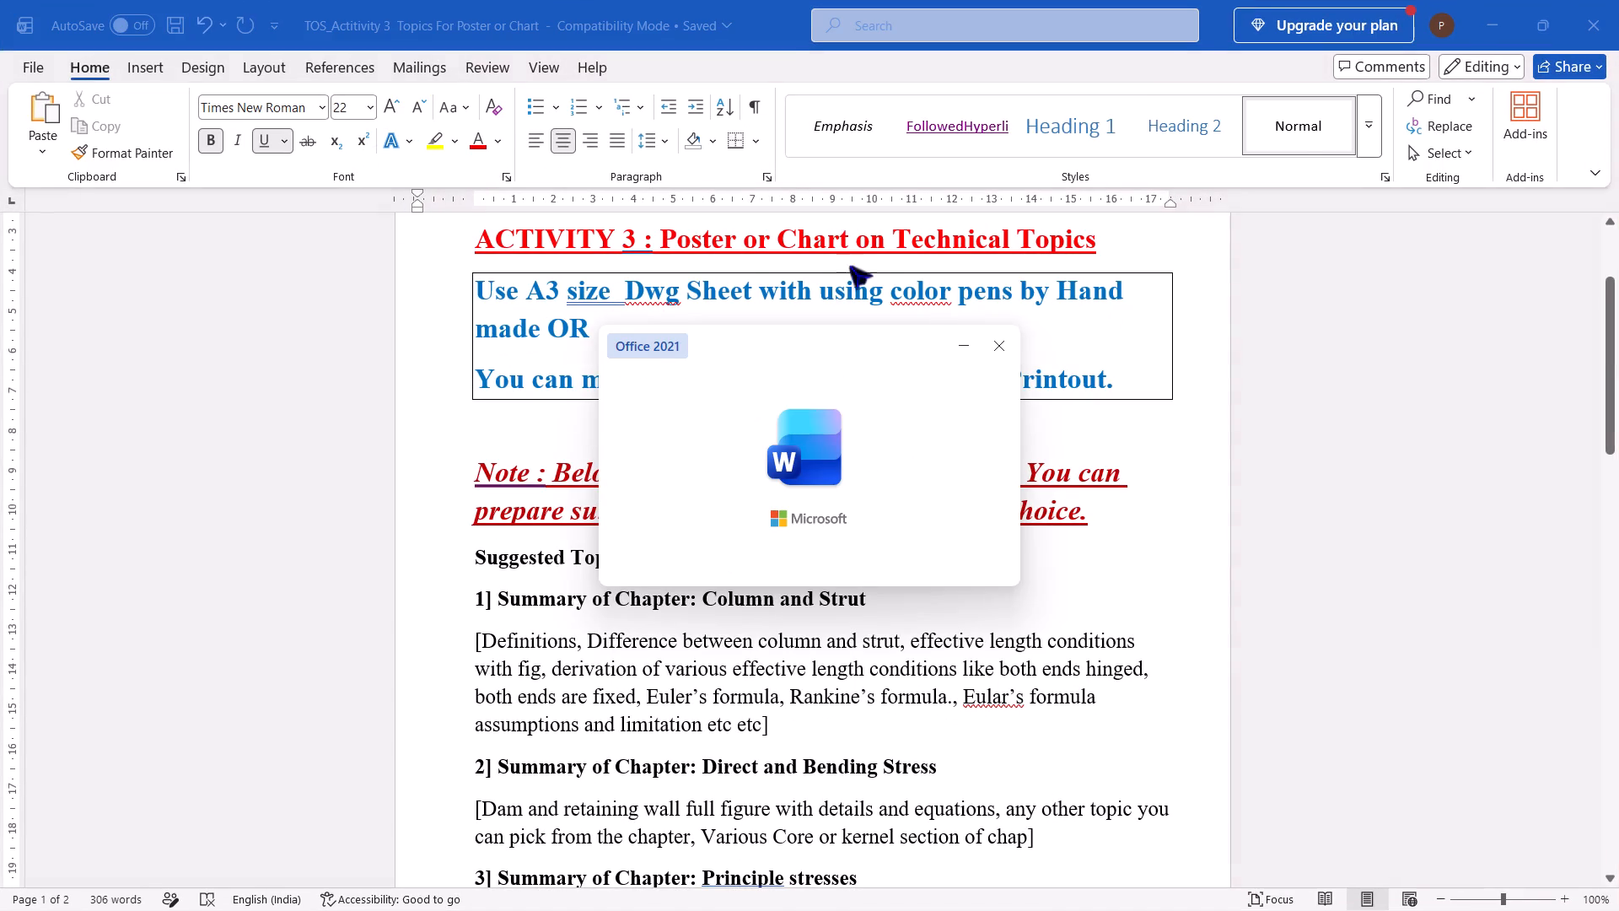
pyautogui.click(859, 95)
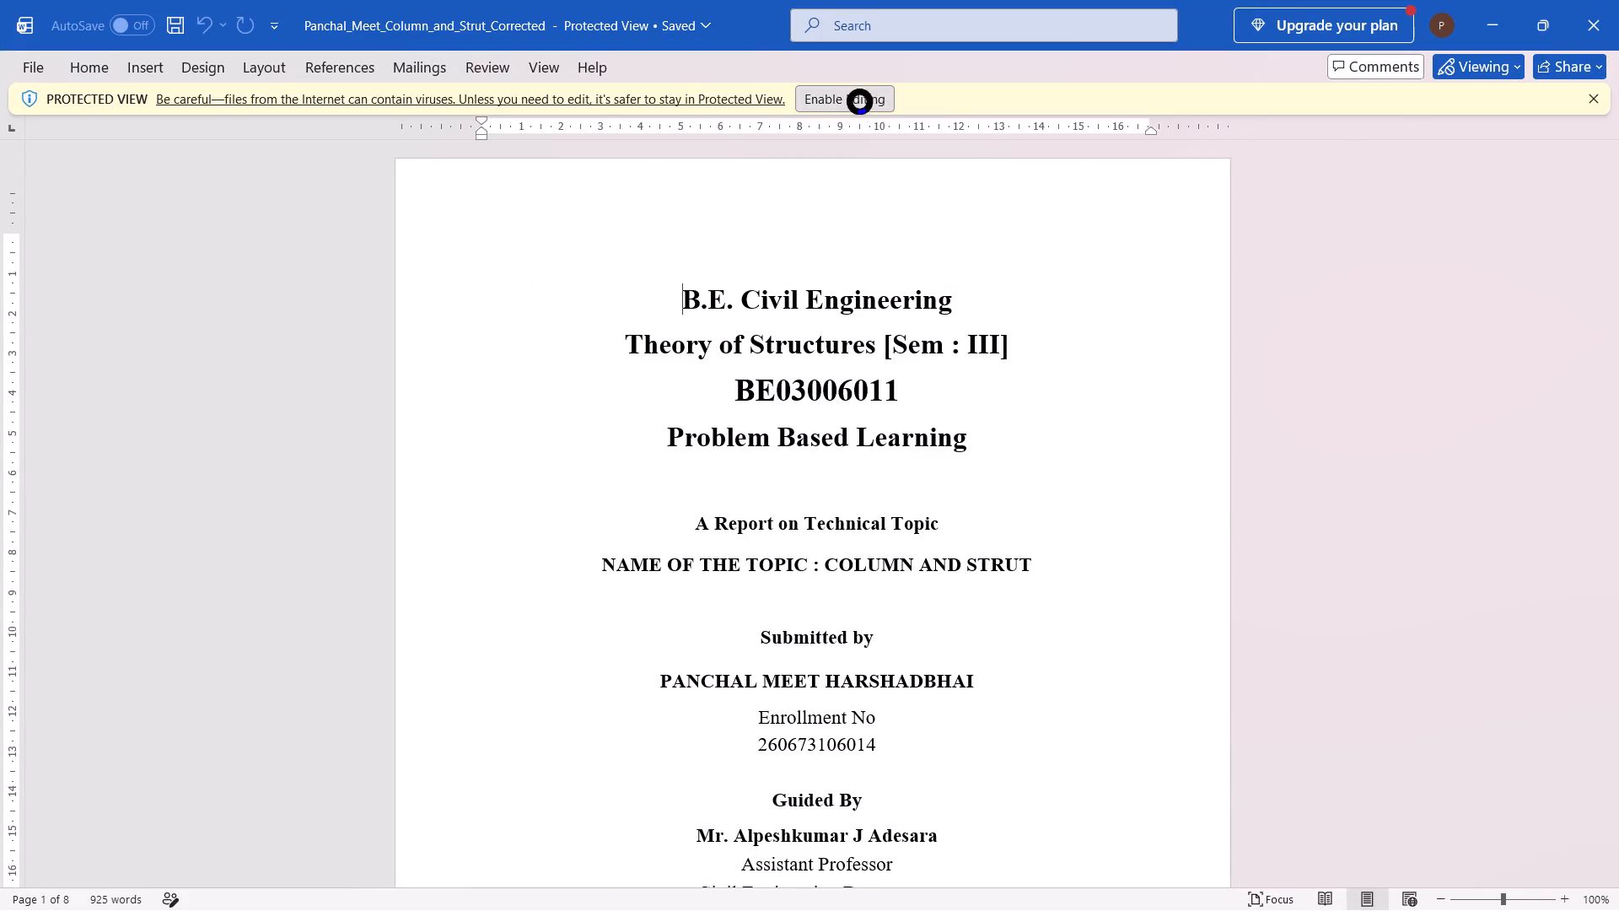
# Review the corrected report in Word from the cover page to the effective length and end conditions section.
pyautogui.scroll(-7, 856, 330)
pyautogui.scroll(-16, 885, 460)
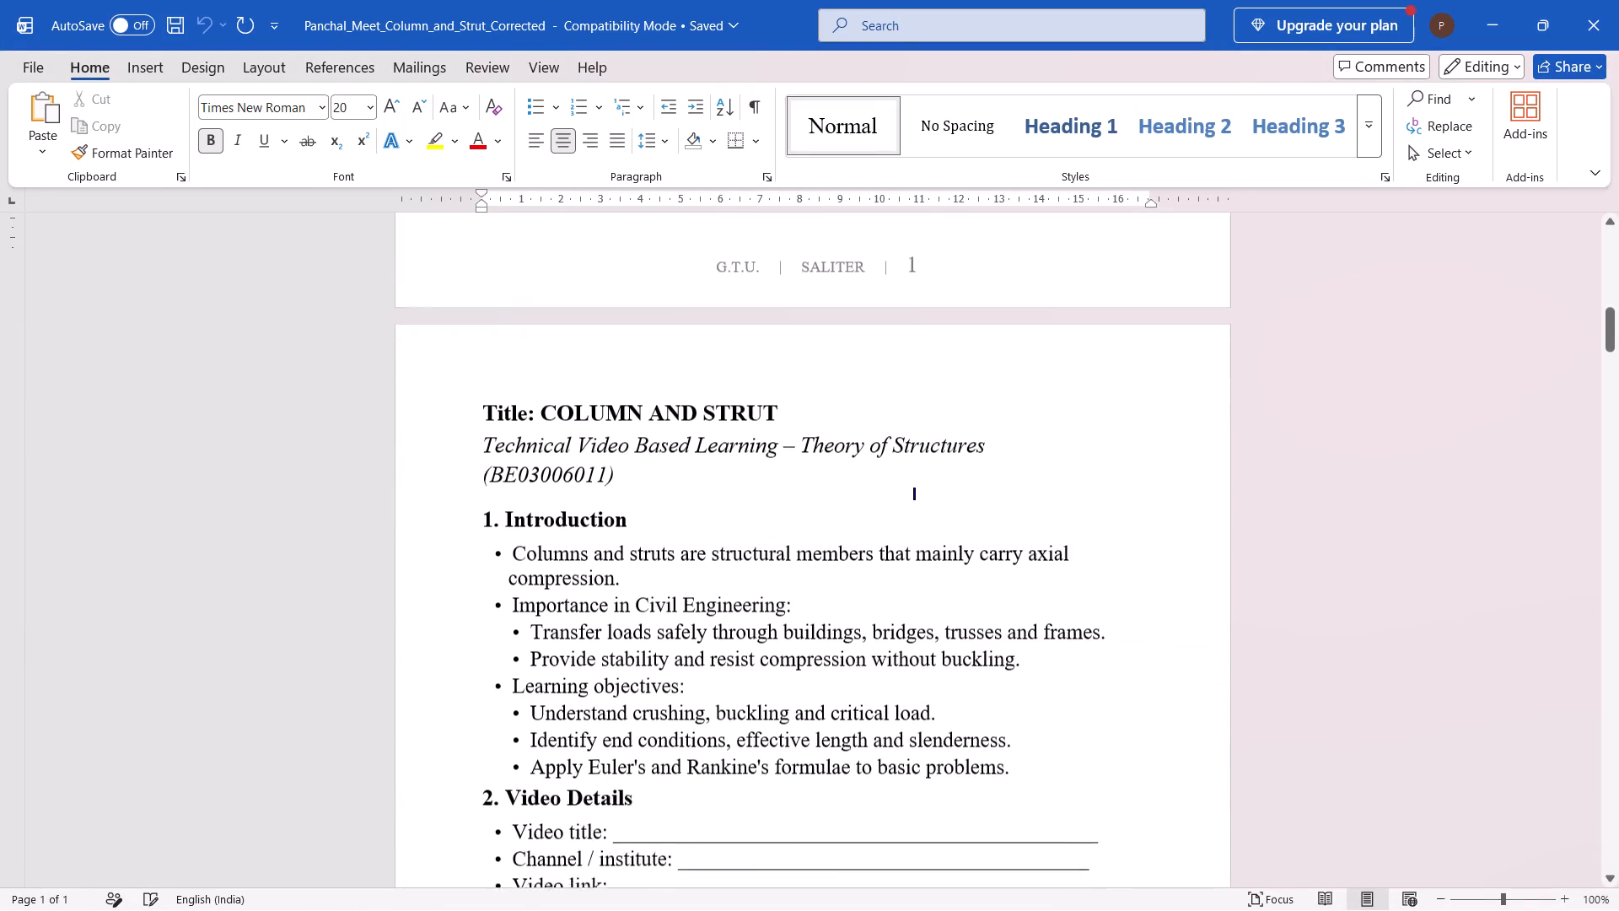
pyautogui.scroll(-9, 620, 419)
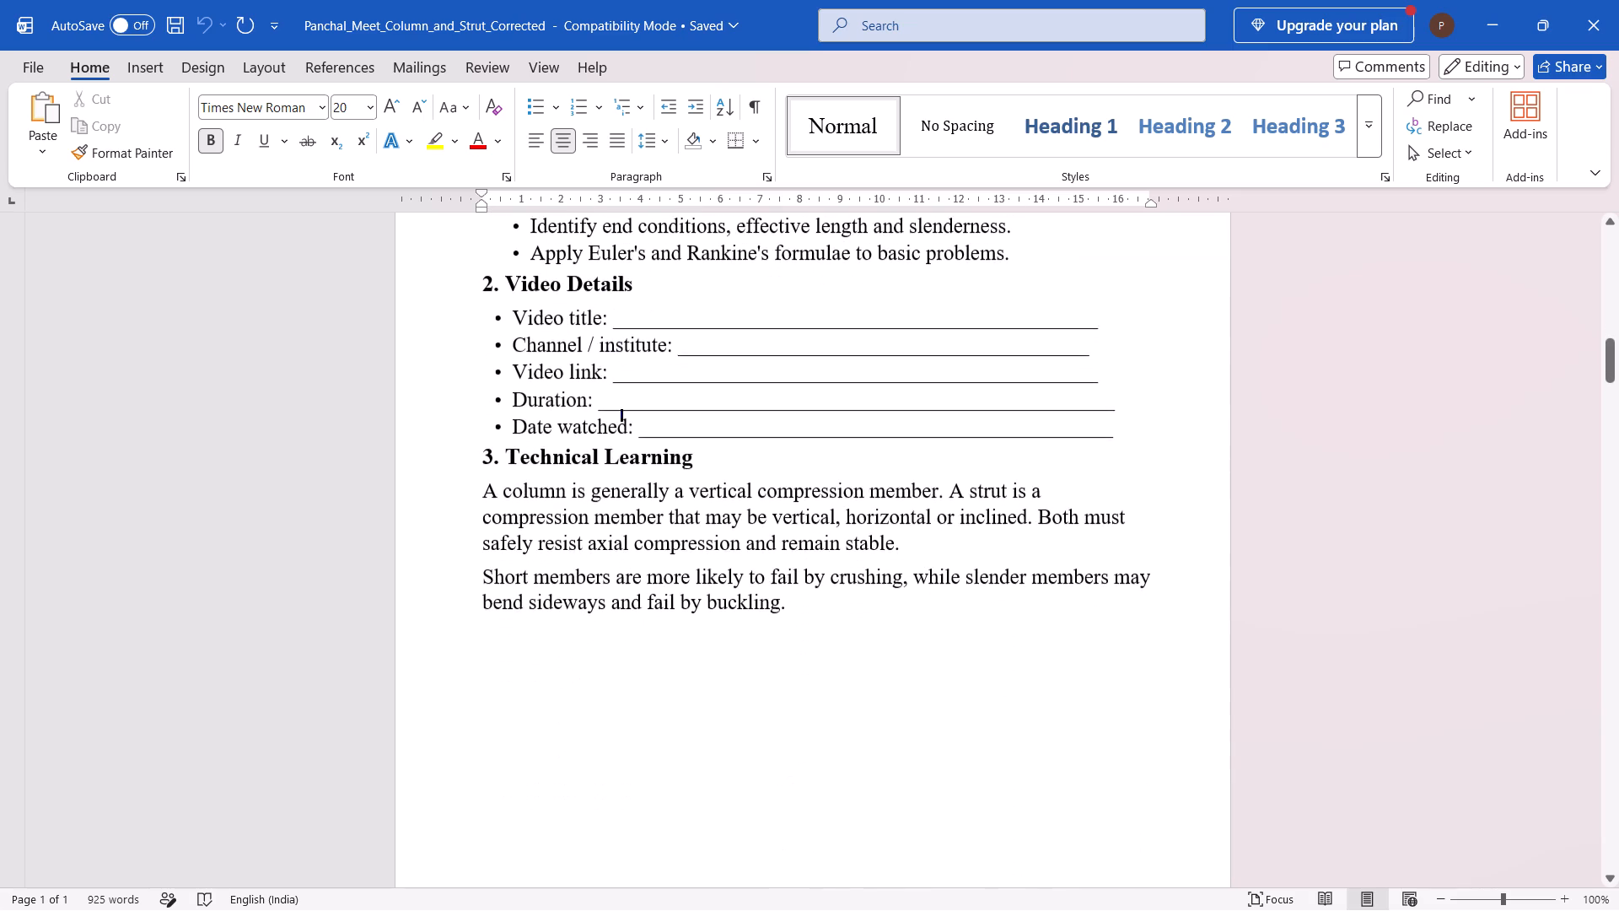
pyautogui.scroll(-20, 777, 363)
pyautogui.scroll(-7, 746, 372)
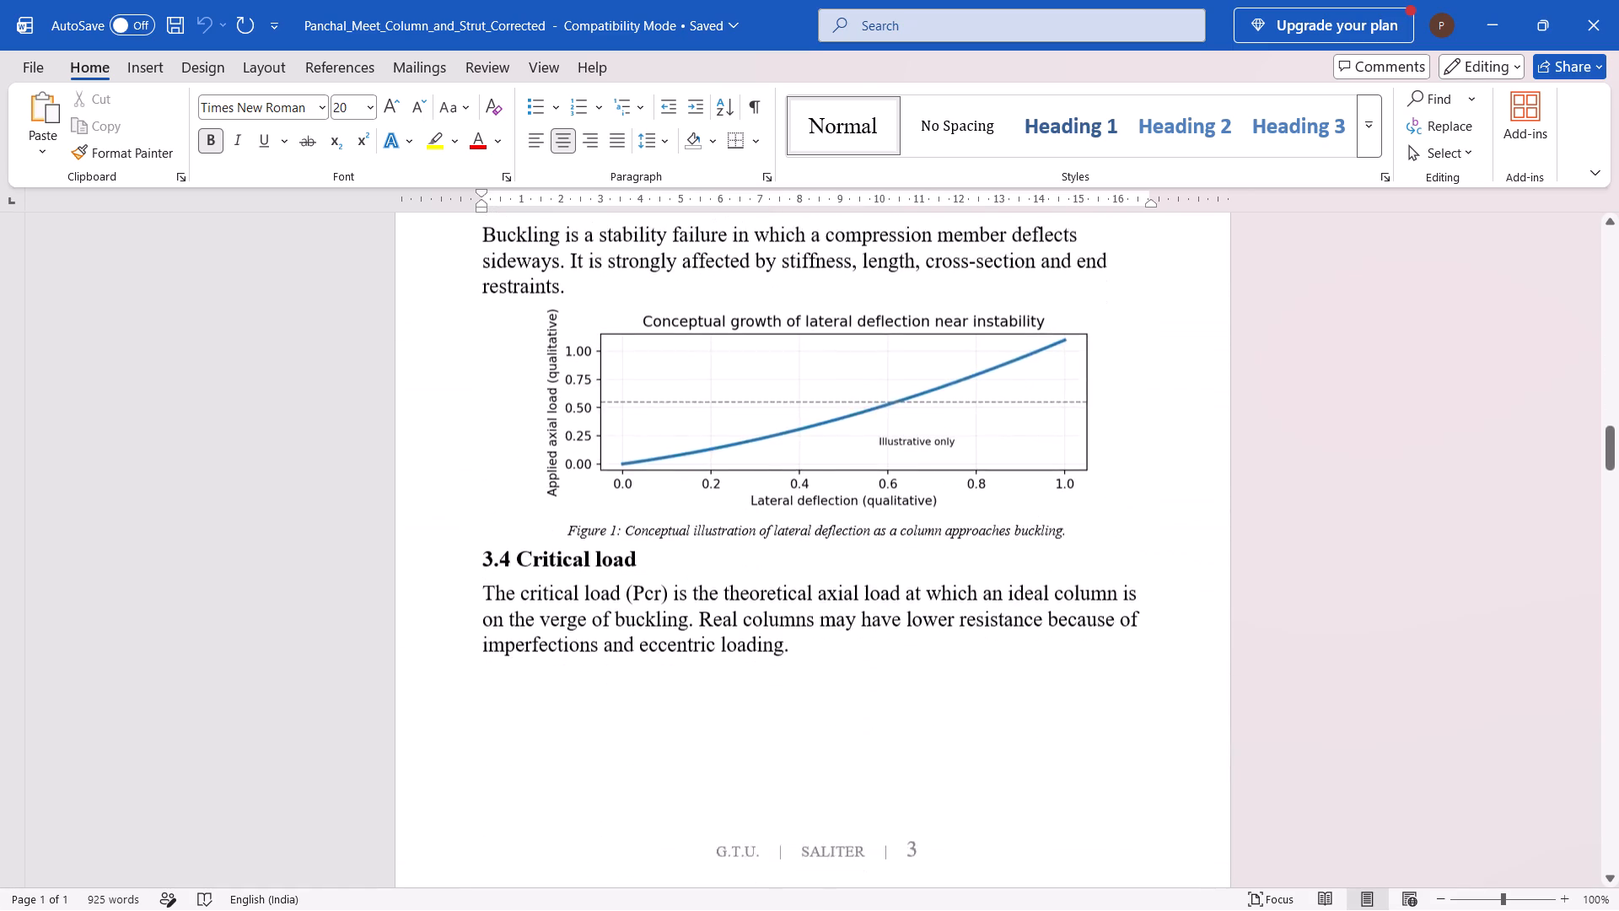
pyautogui.scroll(-20, 747, 375)
pyautogui.scroll(1, 766, 393)
pyautogui.scroll(-1, 766, 393)
pyautogui.scroll(10, 766, 393)
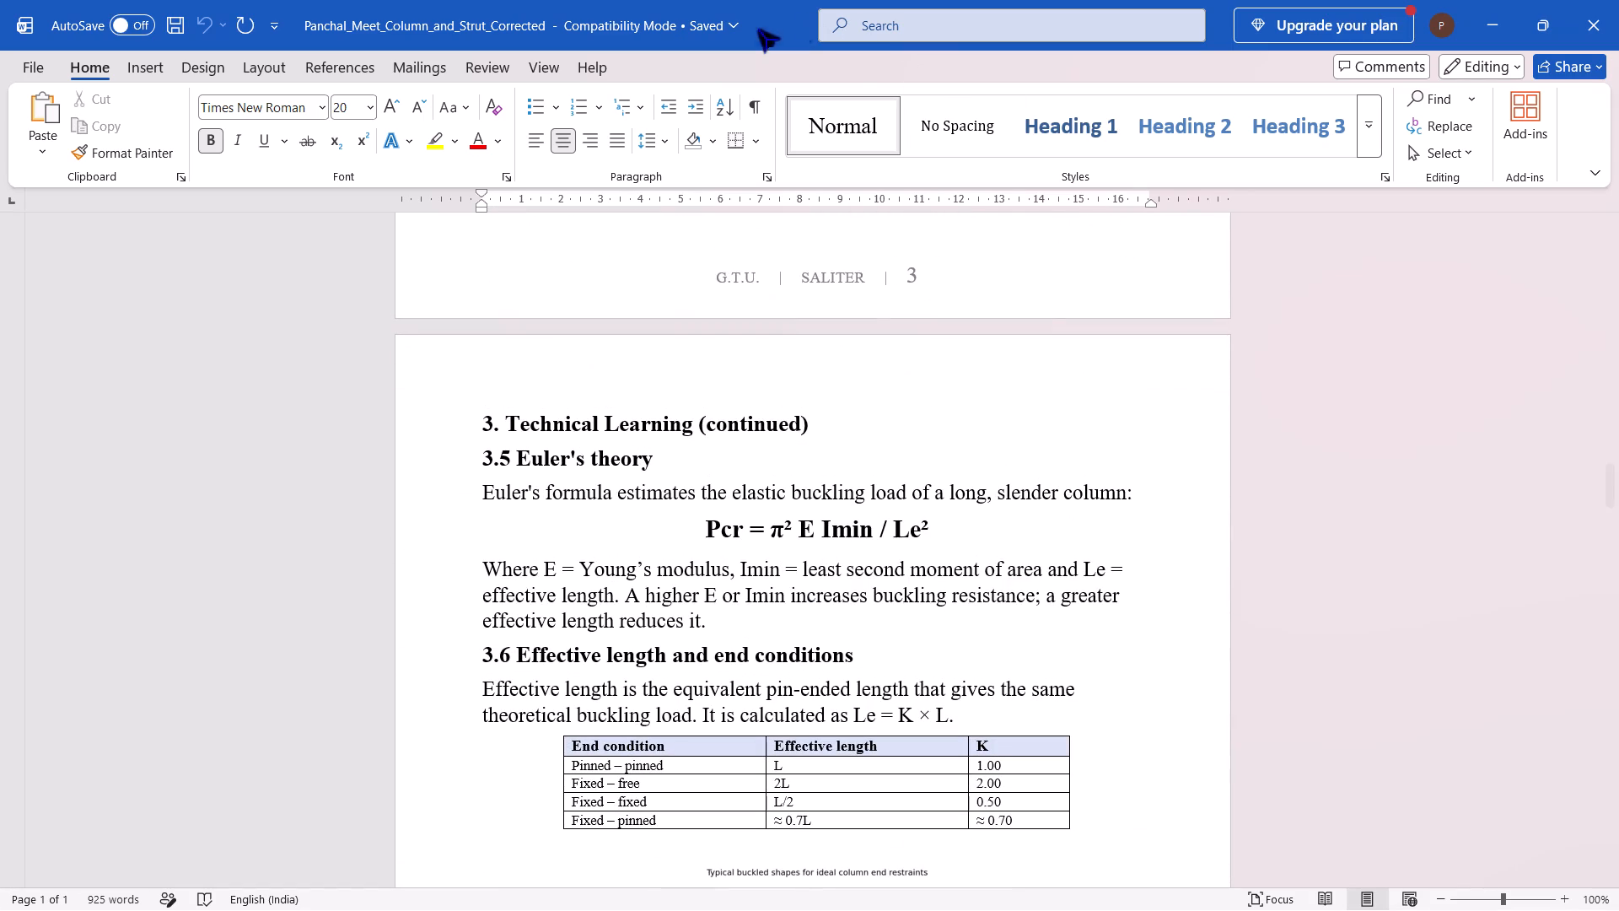
# Minimise the corrected report and close the TOS Activity 3 poster or chart topics document.
pyautogui.click(1492, 19)
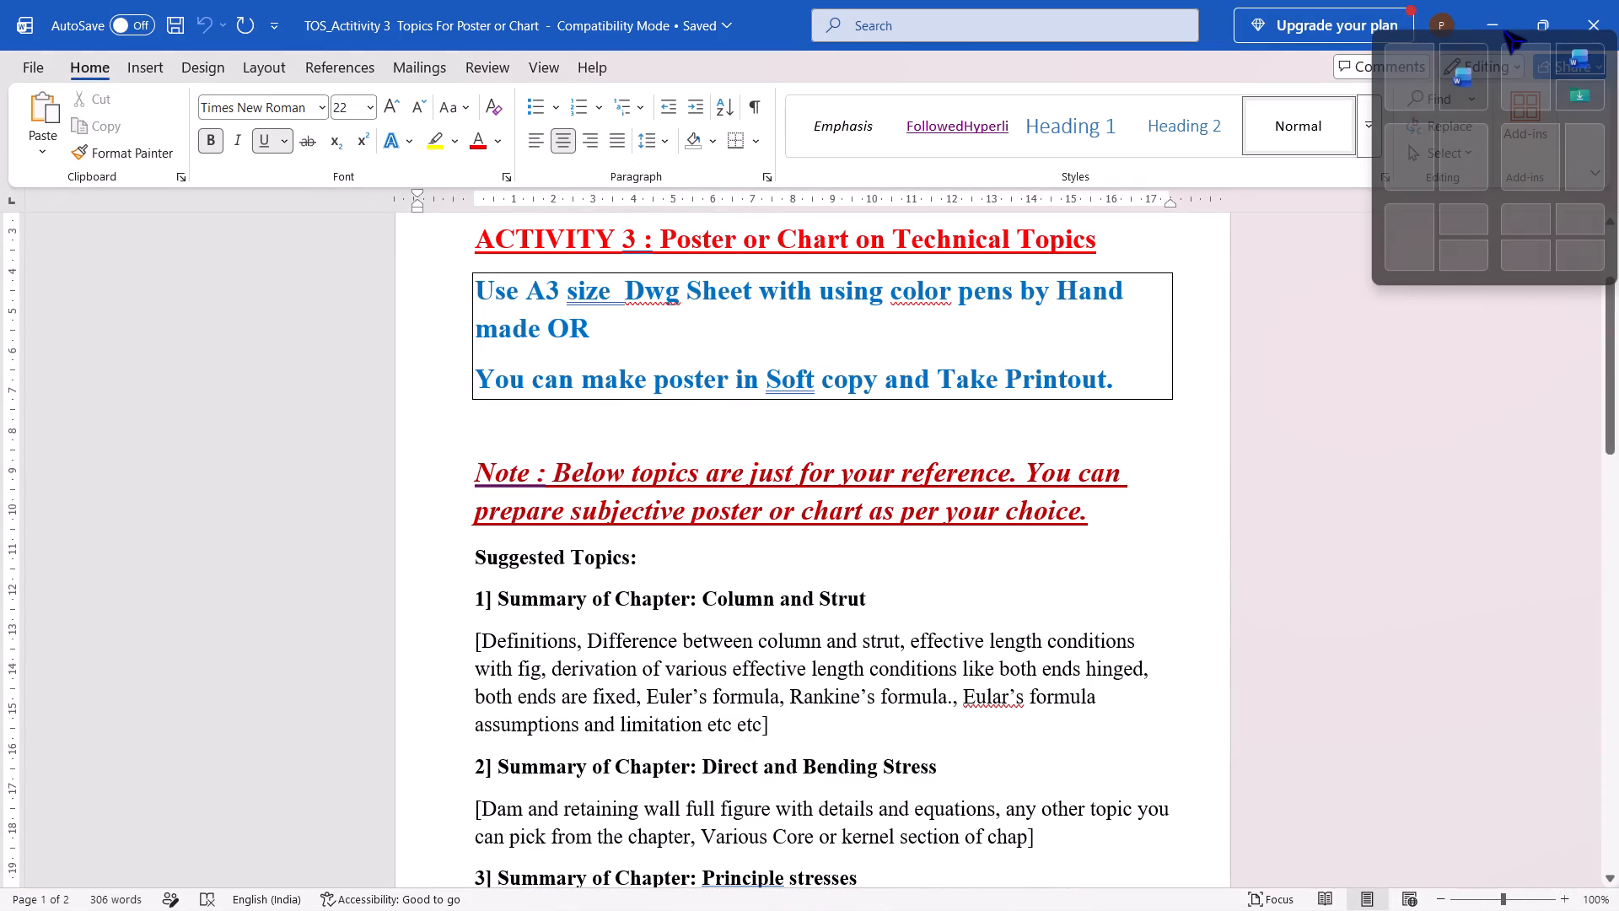
pyautogui.click(1618, 25)
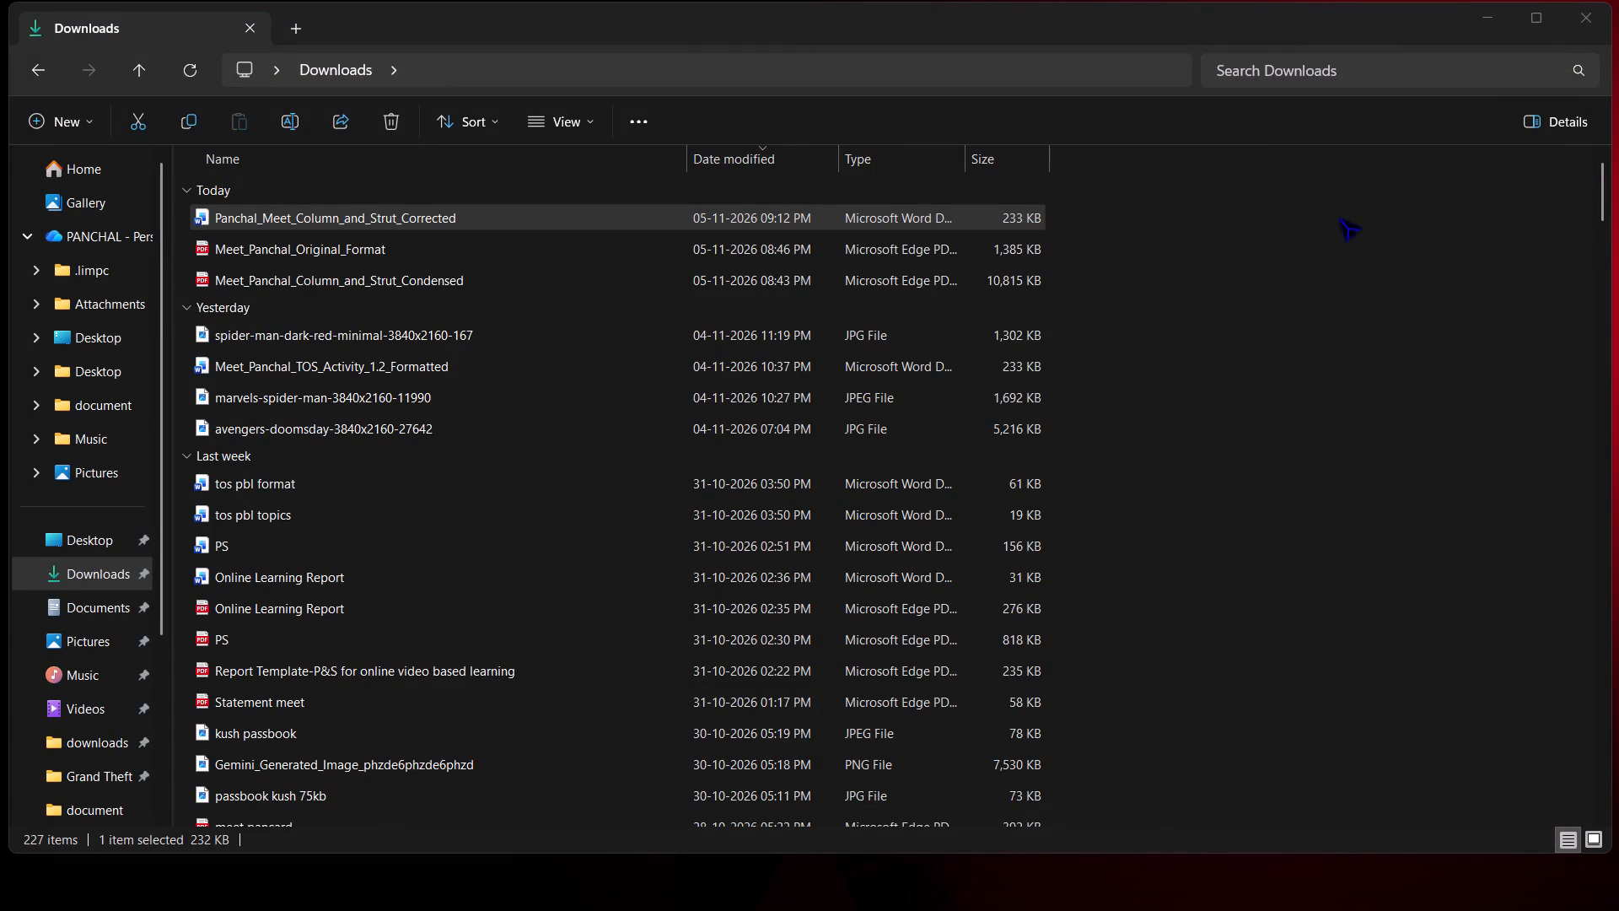
# Open the TOS ACTIVITY 1.2 MEET PDF from the TOS folder on the Desktop.
pyautogui.scroll(-3, 91, 628)
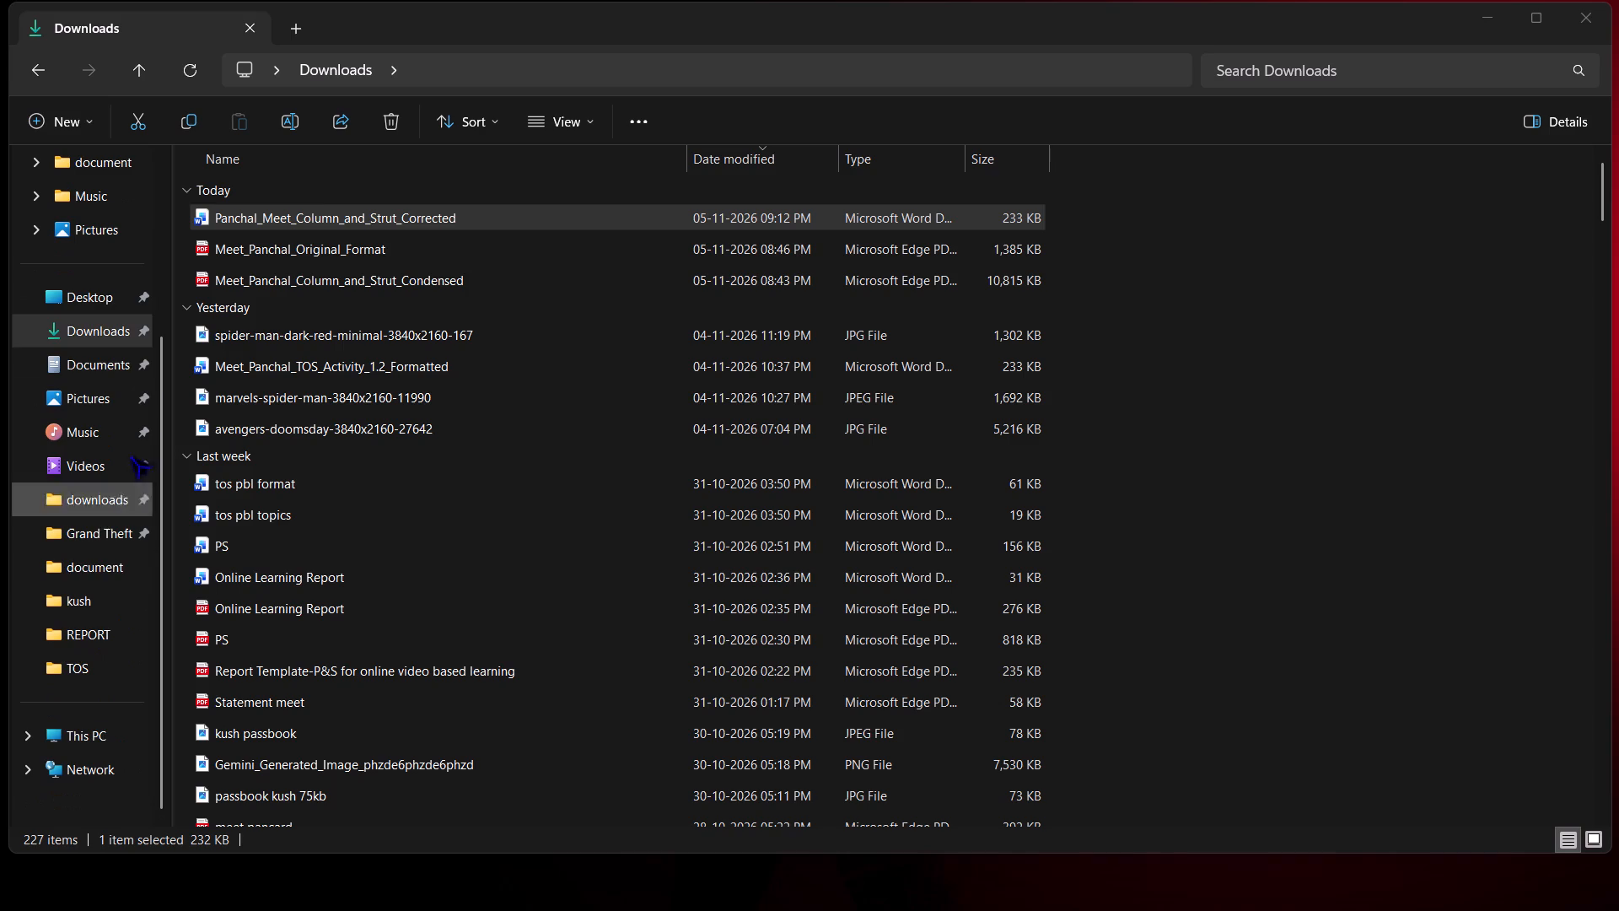
pyautogui.click(109, 264)
pyautogui.click(97, 281)
pyautogui.scroll(-6, 346, 499)
pyautogui.scroll(1, 348, 497)
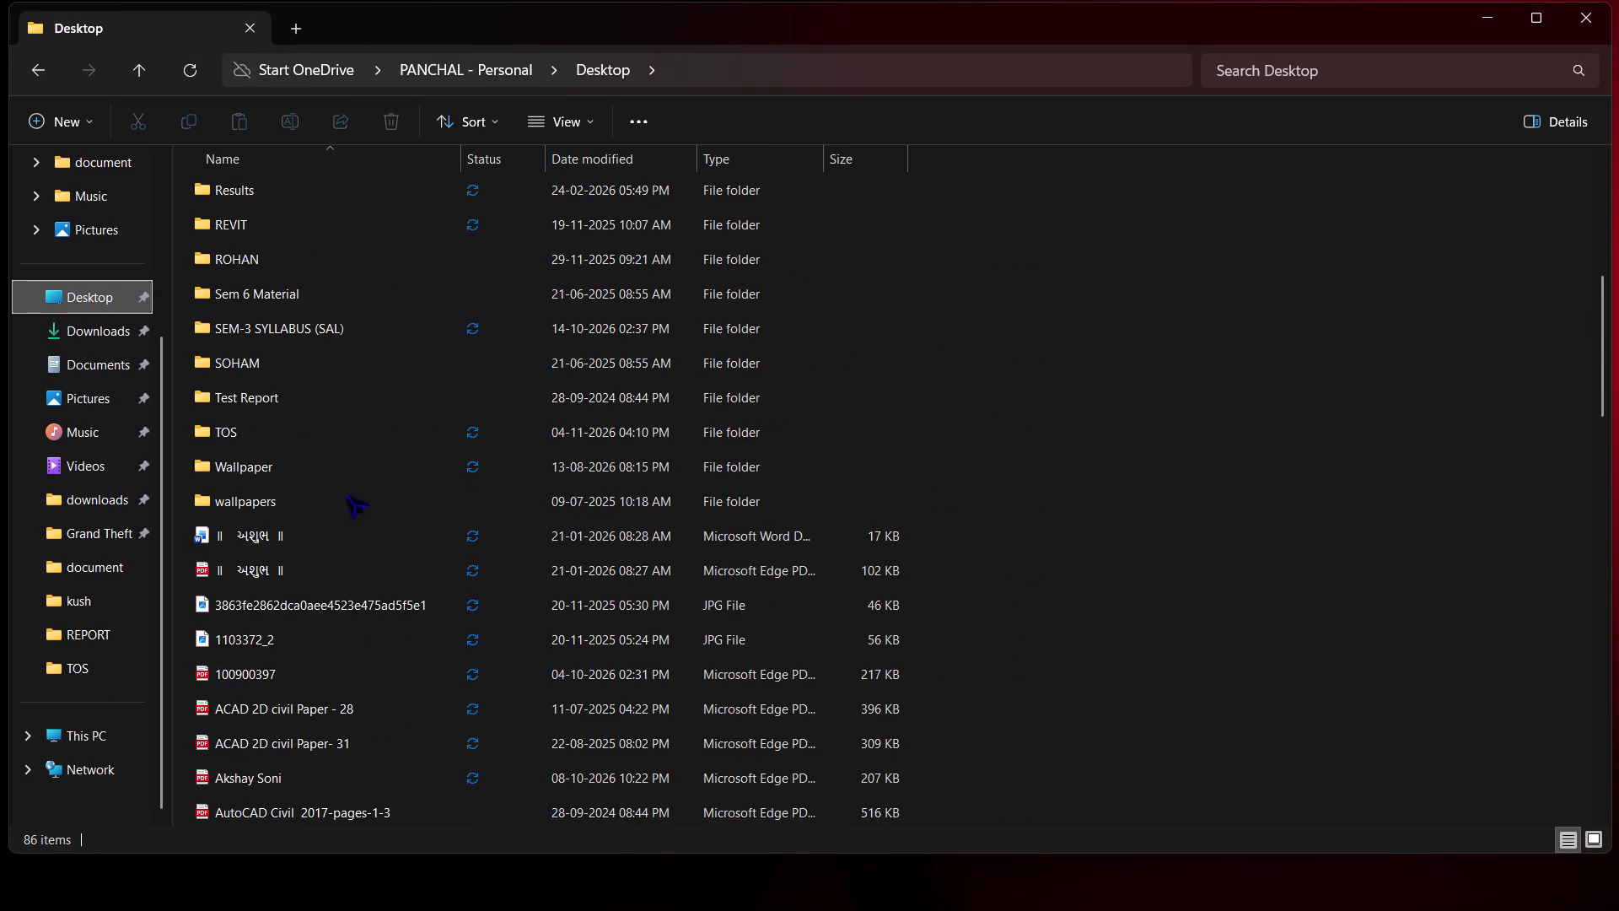
pyautogui.scroll(-1, 332, 410)
pyautogui.click(332, 410)
pyautogui.scroll(1, 332, 410)
pyautogui.doubleClick(331, 424)
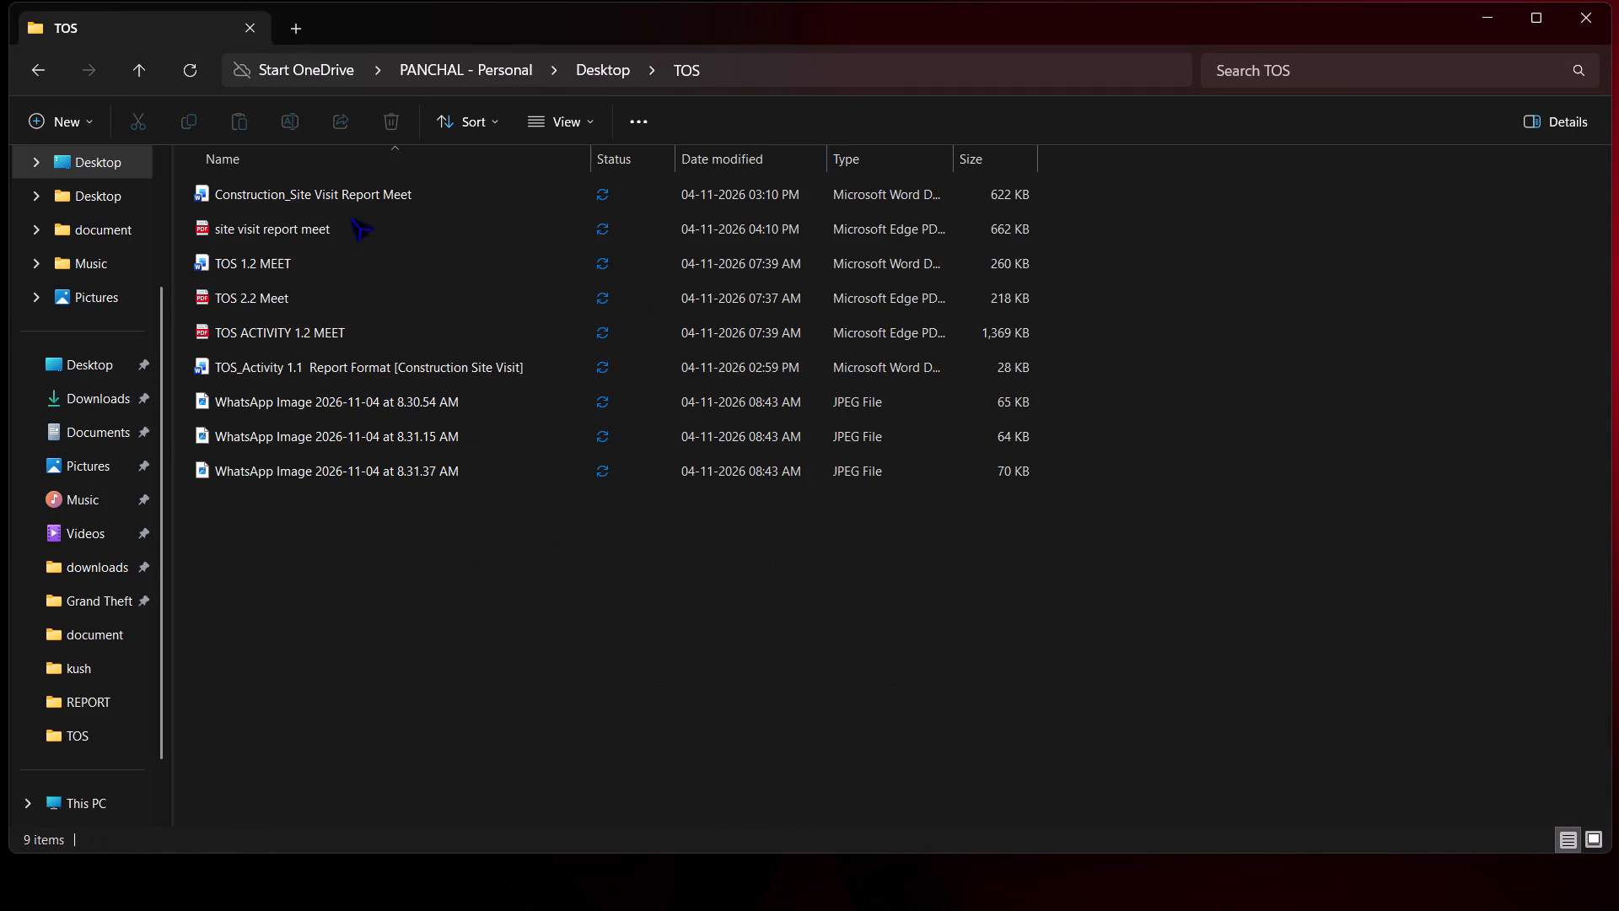
pyautogui.click(353, 294)
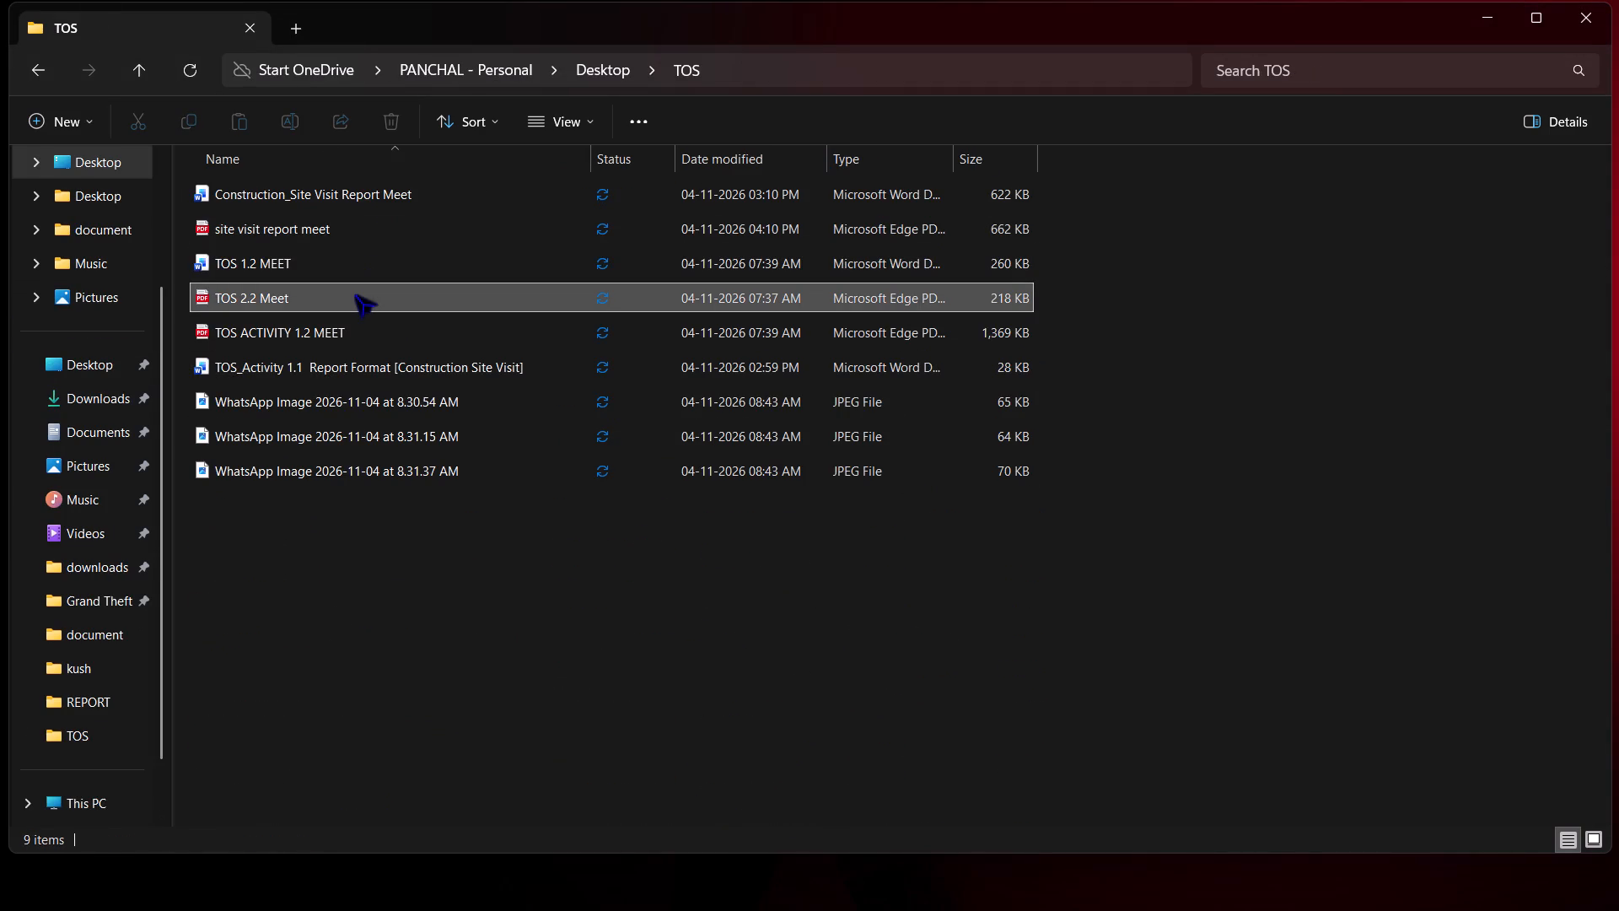
pyautogui.doubleClick(348, 318)
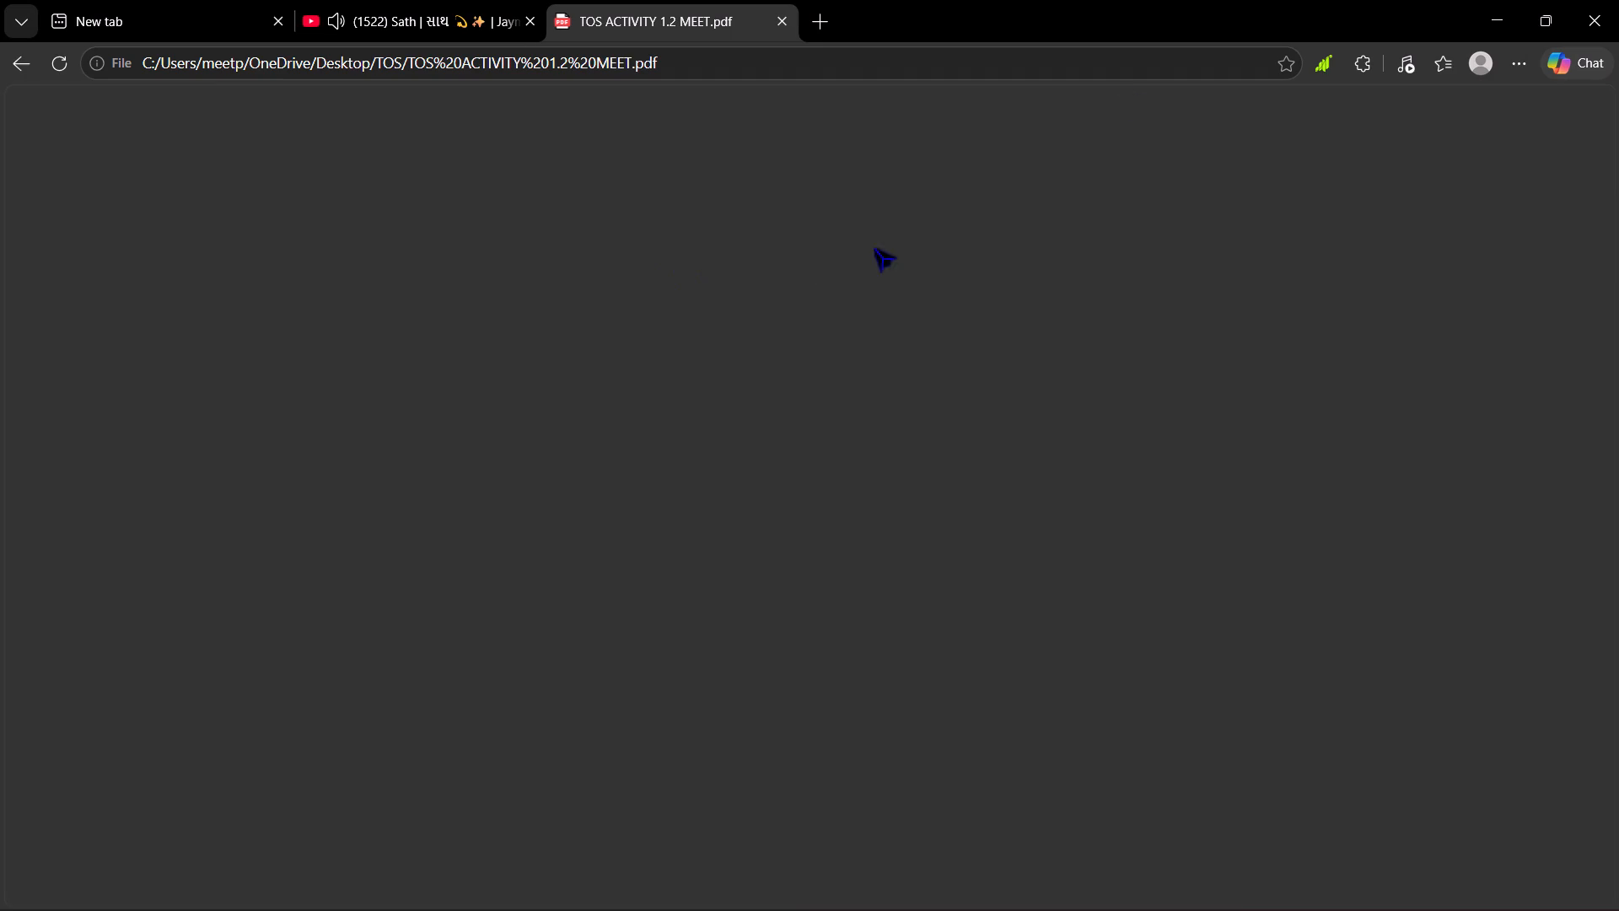
# Arrange the TOS ACTIVITY 1.2 MEET PDF side by side with the corrected Column and Strut Word report.
pyautogui.moveTo(1072, 27); pyautogui.dragTo(0, 532)
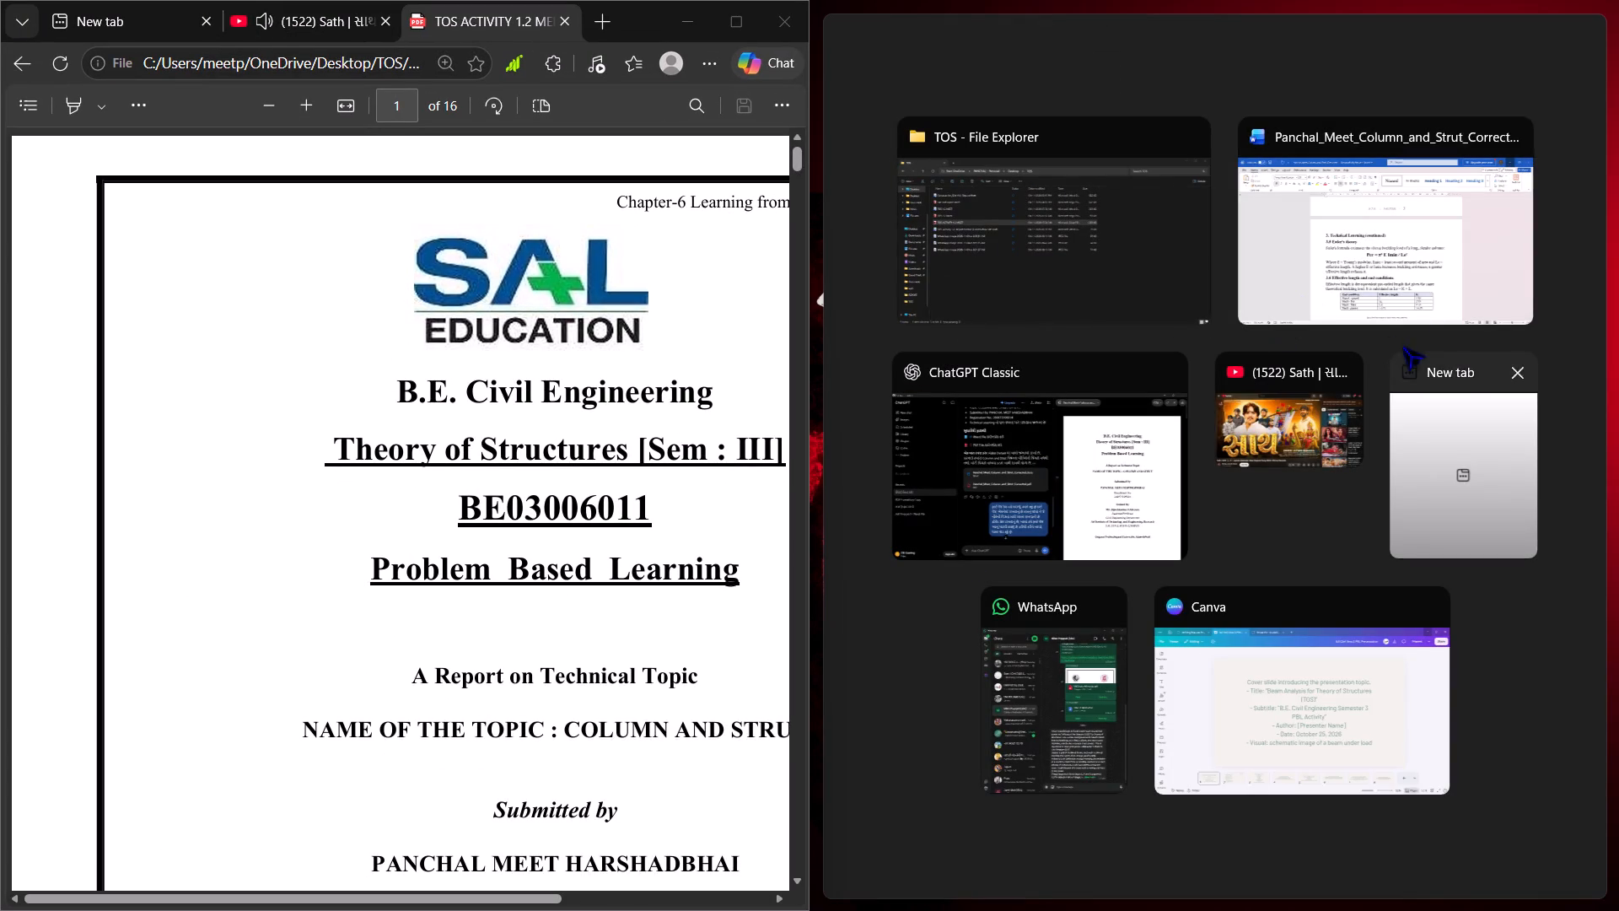
pyautogui.click(1427, 233)
# Compare the Word report with the original PDF, from the cover page through the Video Details section.
pyautogui.scroll(10, 1251, 584)
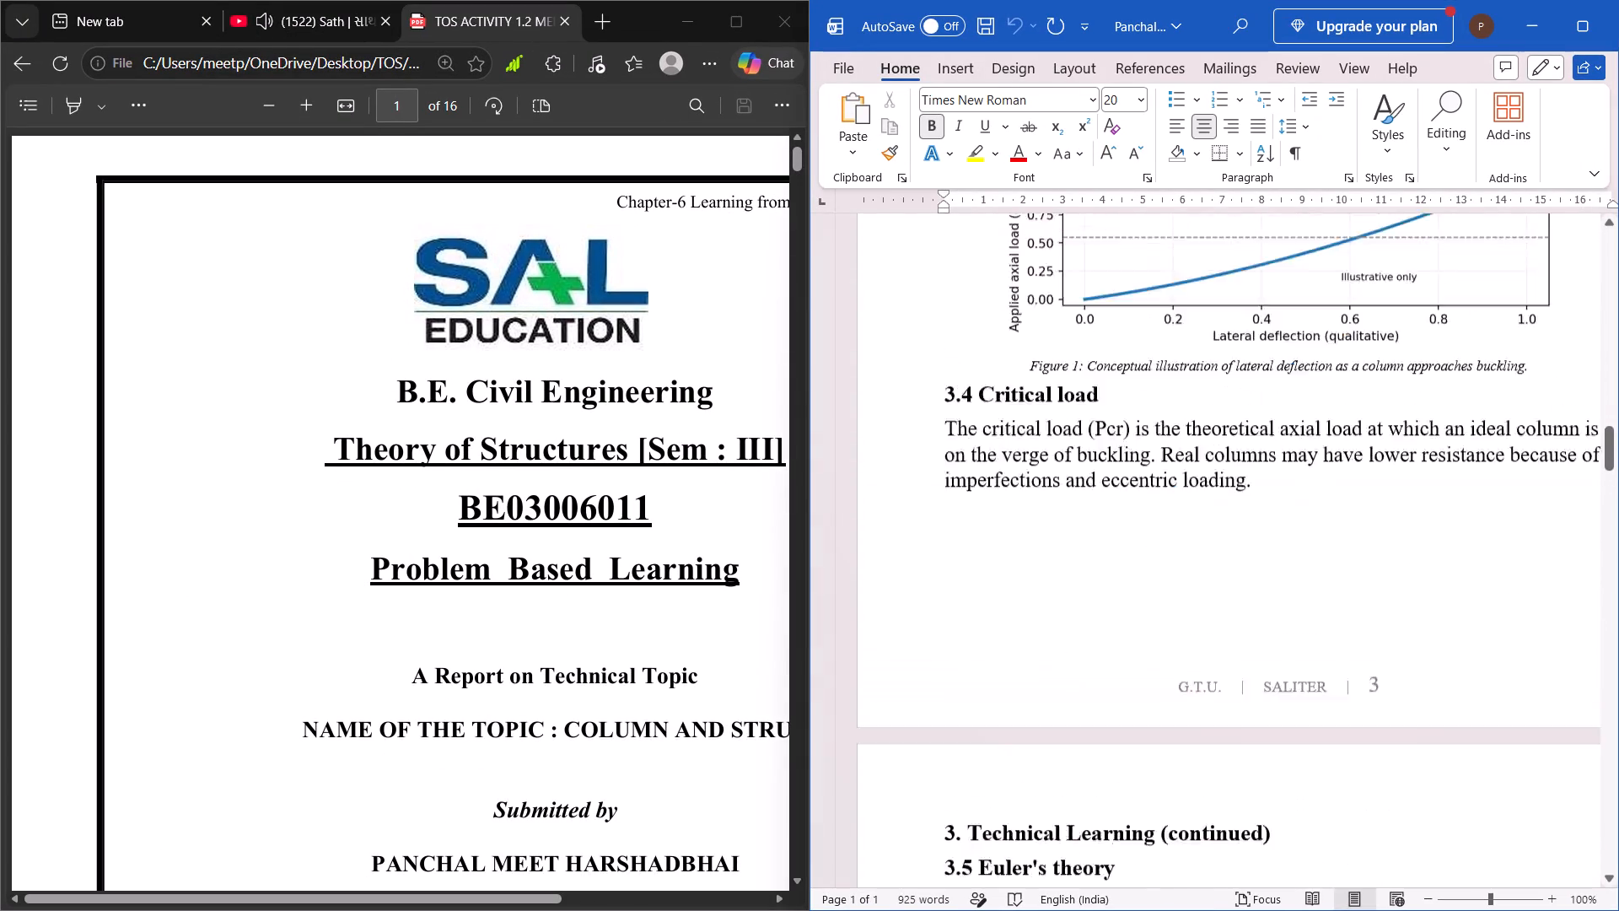
pyautogui.scroll(8, 1248, 568)
pyautogui.keyDown('ctrl'); pyautogui.scroll(-5, 490, 553); pyautogui.keyUp('ctrl')
pyautogui.keyDown('ctrl'); pyautogui.scroll(3, 485, 553); pyautogui.keyUp('ctrl')
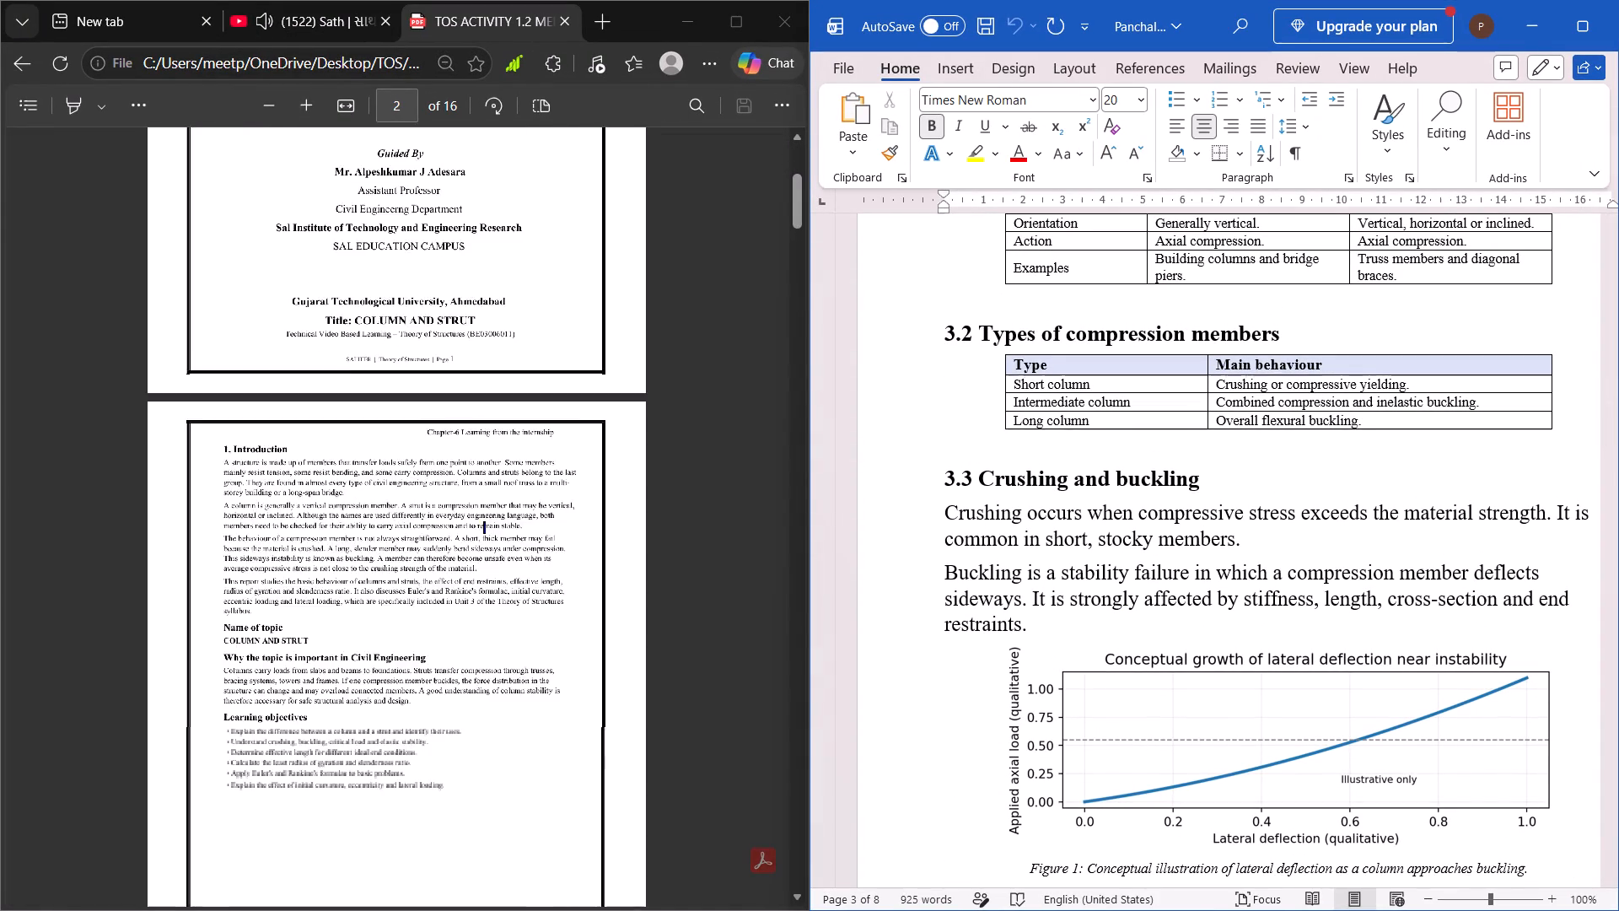
pyautogui.scroll(7, 480, 523)
pyautogui.click(427, 193)
pyautogui.scroll(1, 390, 202)
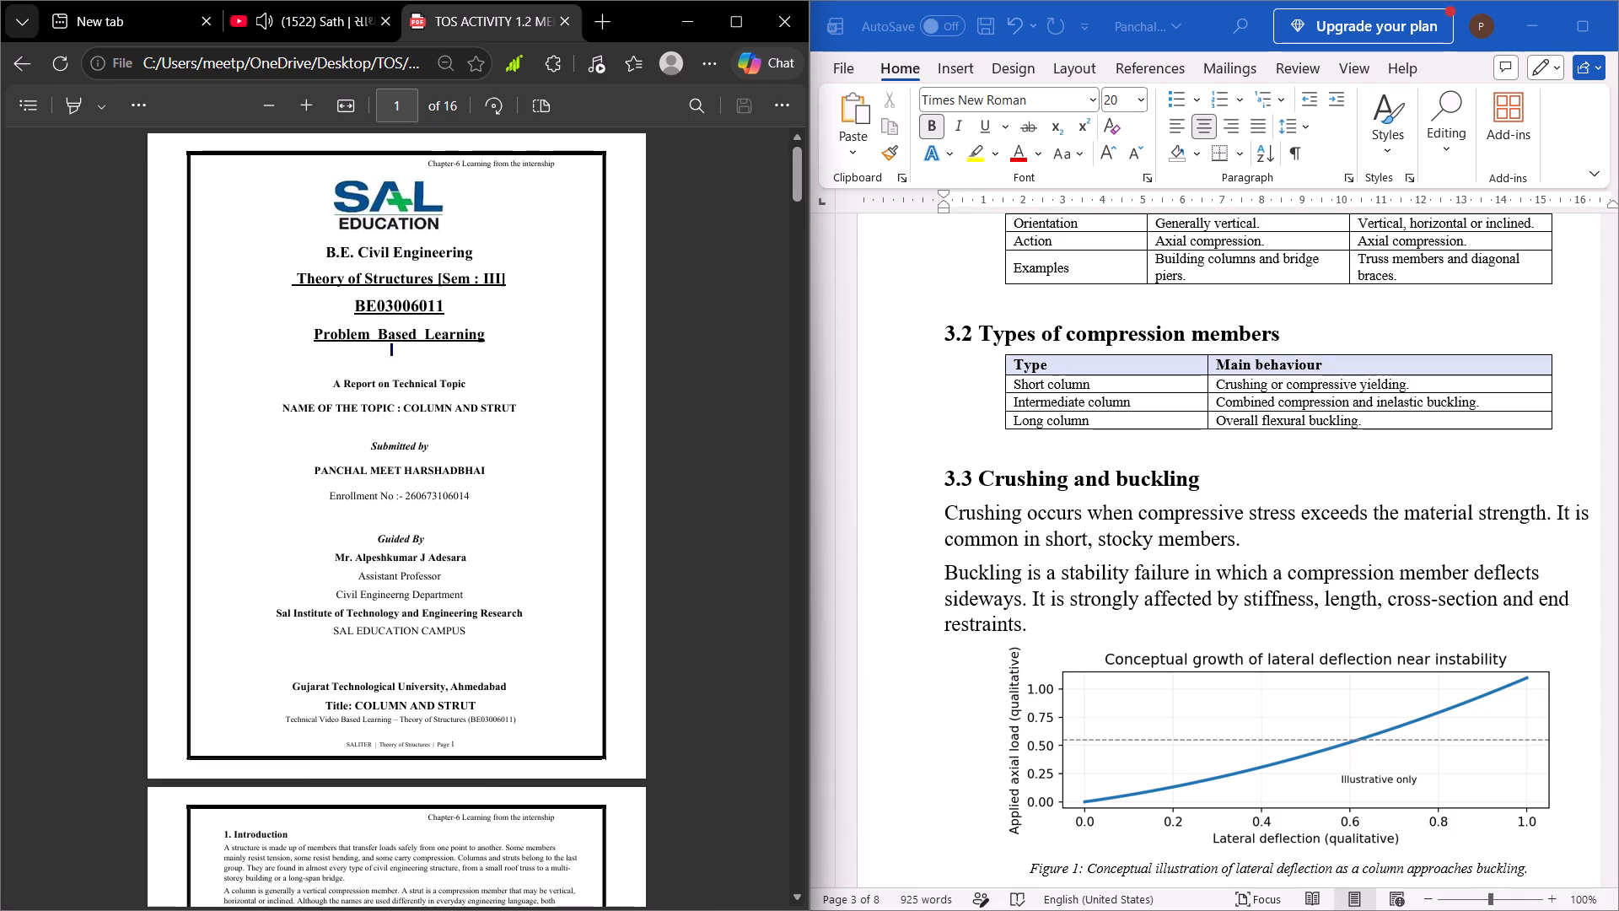
pyautogui.keyDown('ctrl'); pyautogui.scroll(2, 391, 348); pyautogui.keyUp('ctrl')
pyautogui.scroll(4, 472, 456)
pyautogui.scroll(14, 1210, 574)
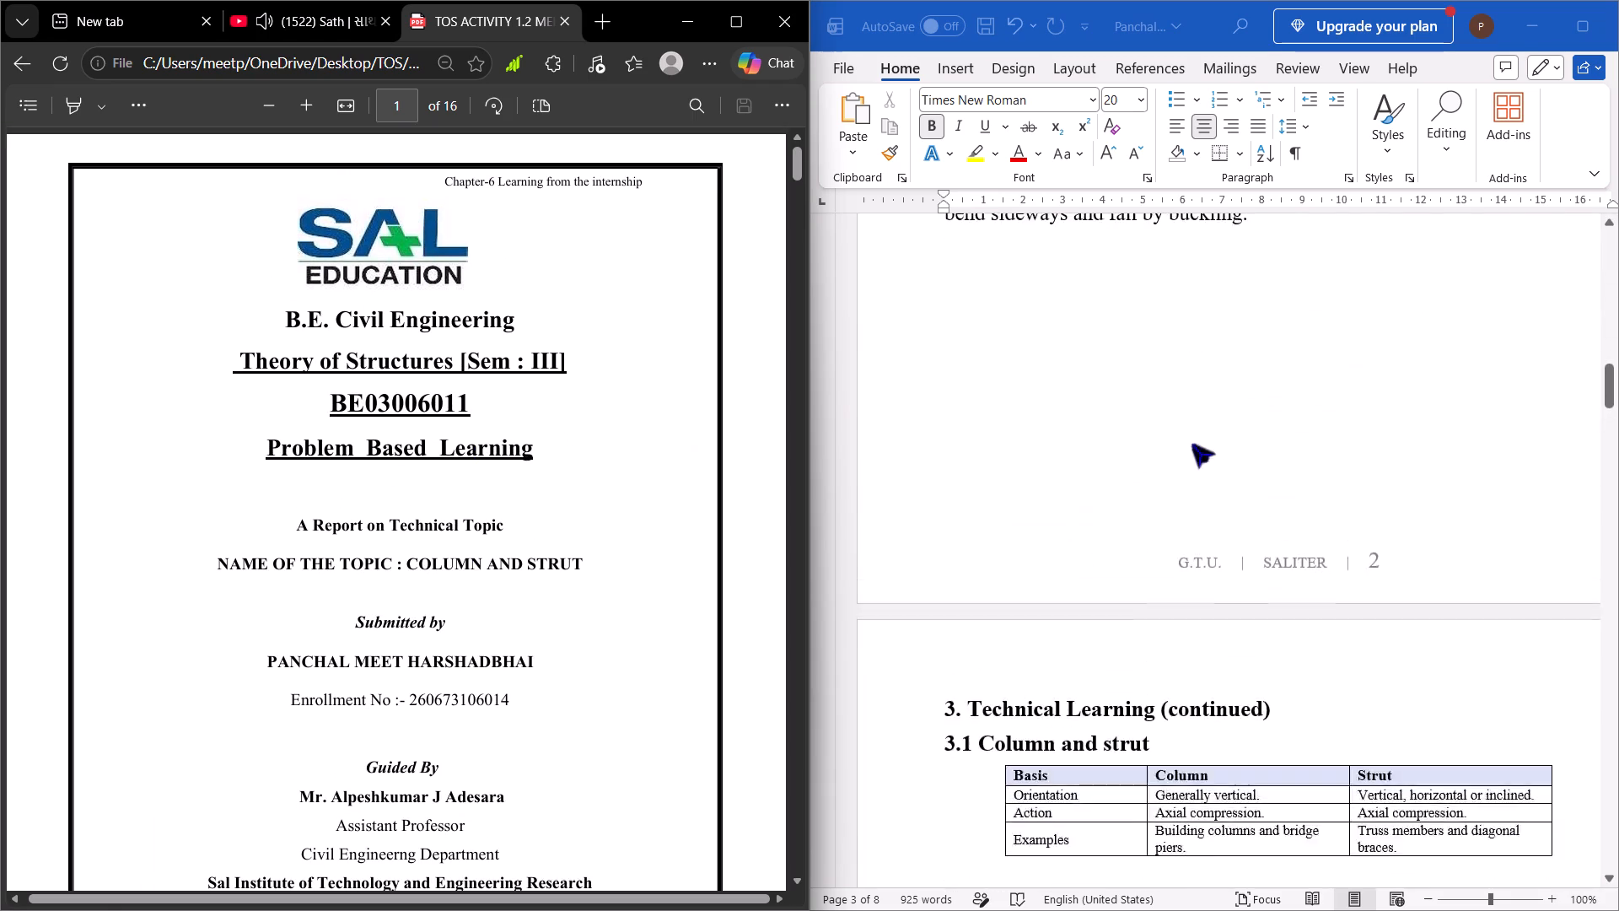
pyautogui.scroll(20, 1191, 443)
pyautogui.scroll(3, 1191, 443)
pyautogui.scroll(-1, 1230, 512)
pyautogui.scroll(20, 1226, 509)
pyautogui.scroll(2, 1226, 509)
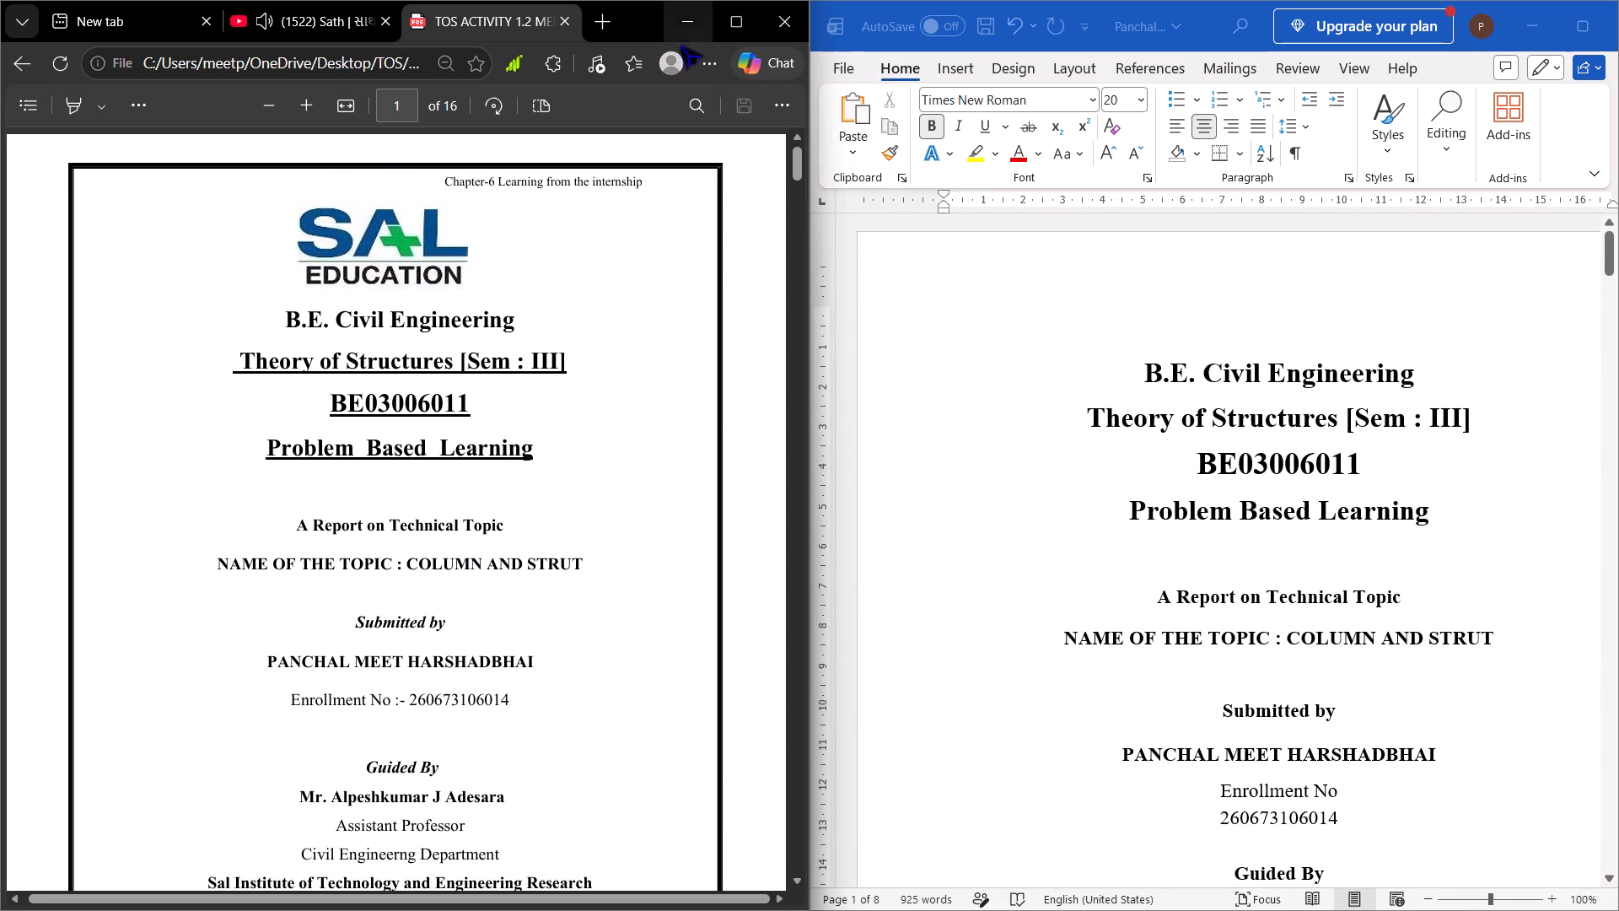
pyautogui.scroll(-11, 1173, 487)
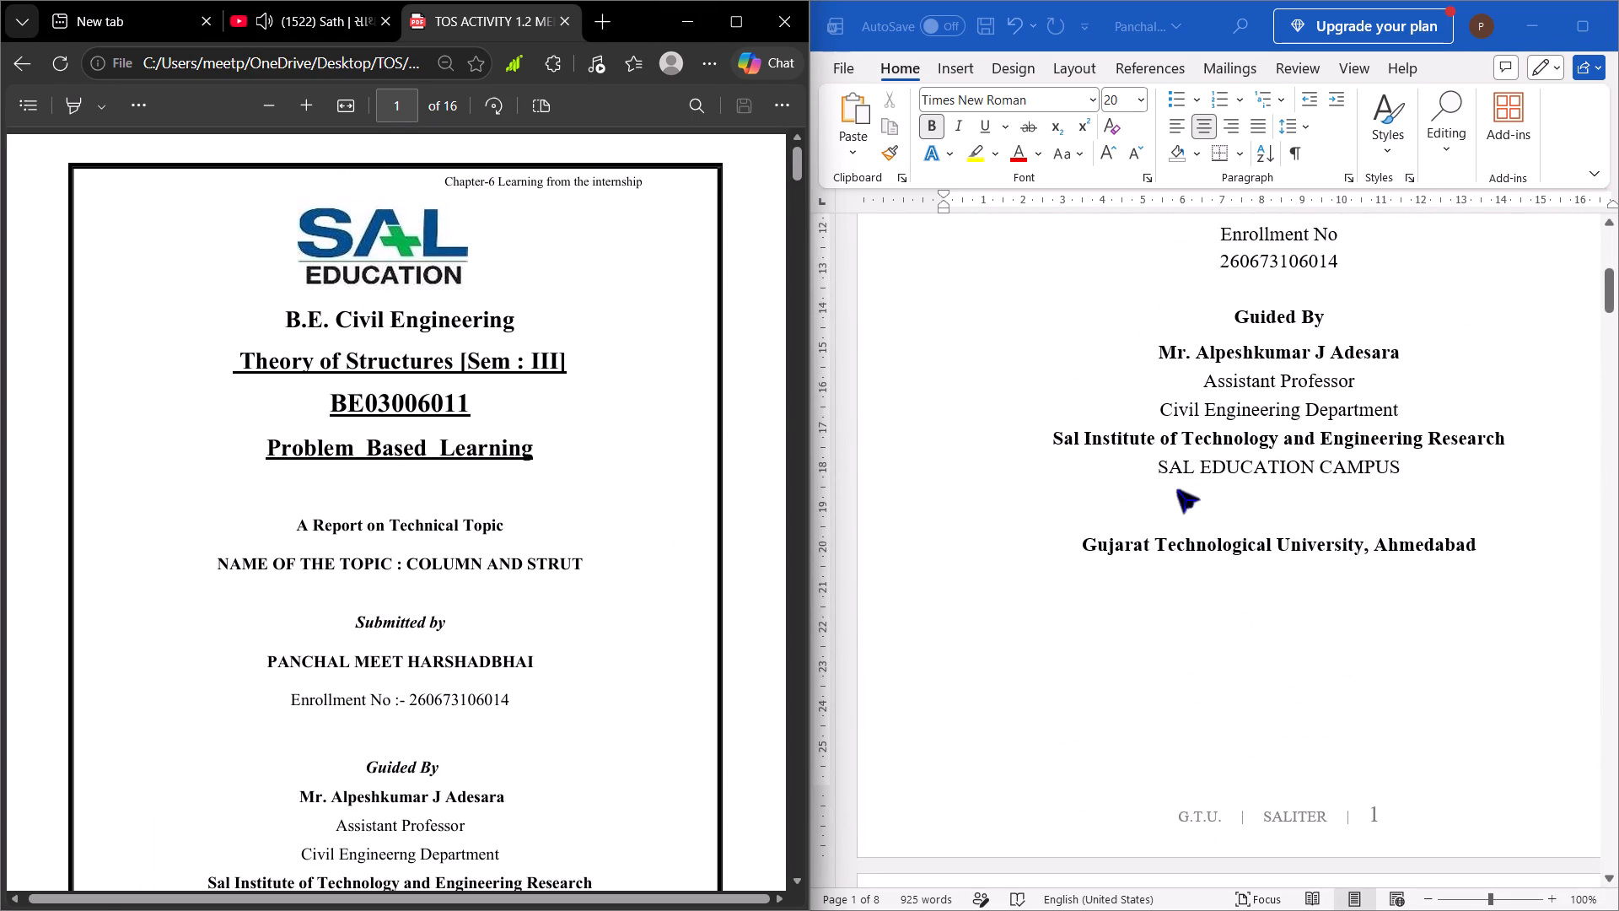
pyautogui.scroll(-7, 301, 514)
pyautogui.scroll(-20, 1298, 472)
pyautogui.scroll(-1, 1298, 472)
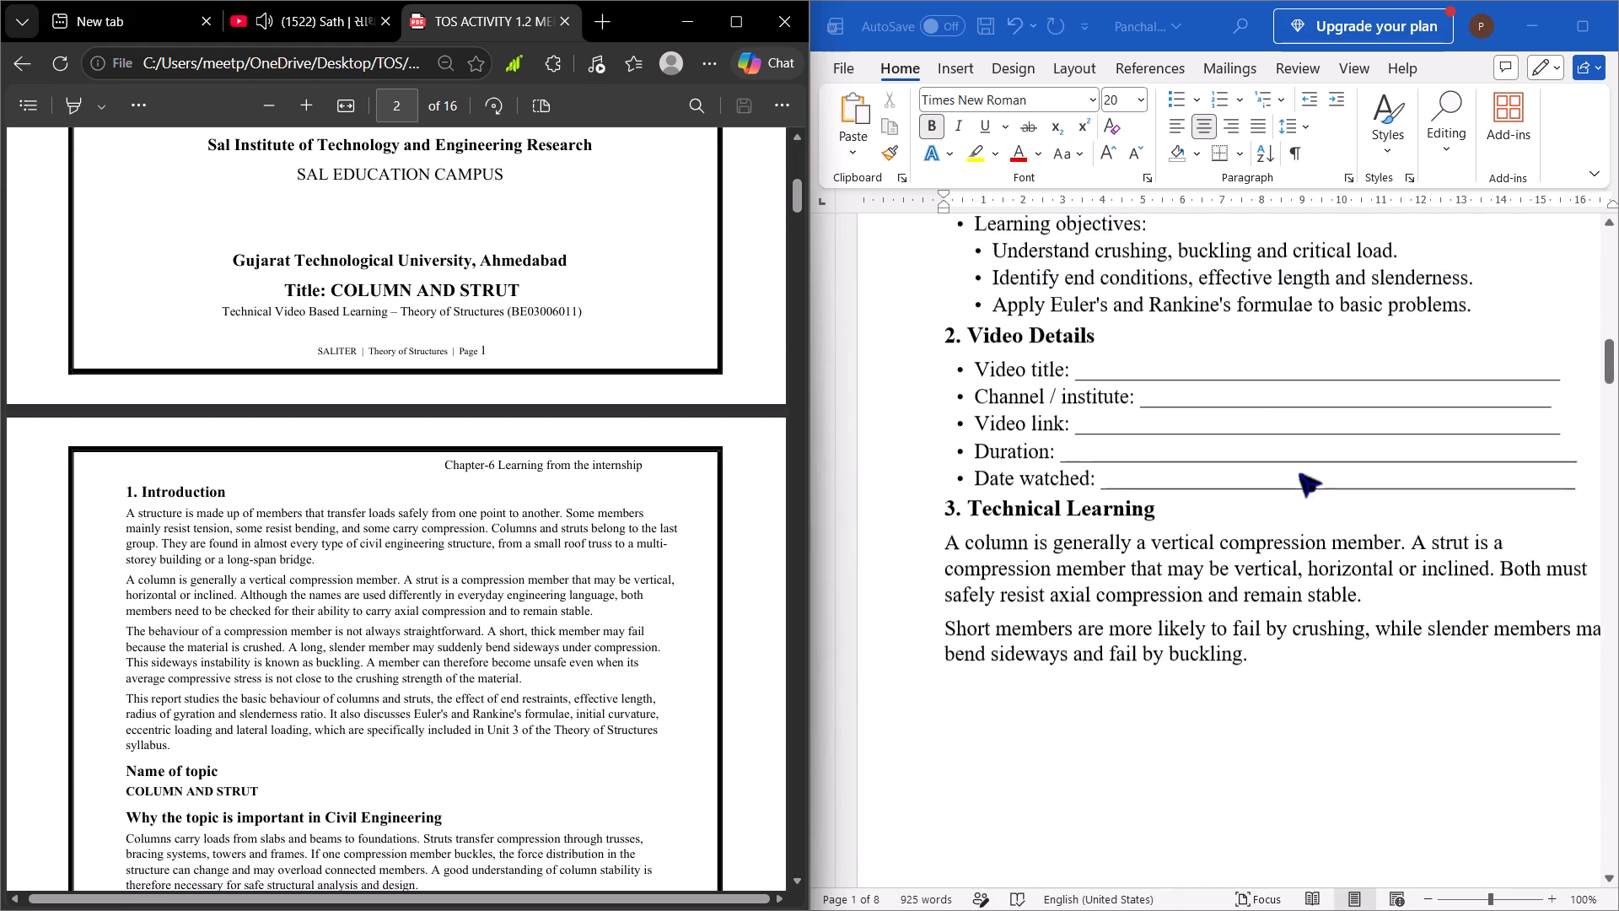
pyautogui.scroll(-7, 407, 559)
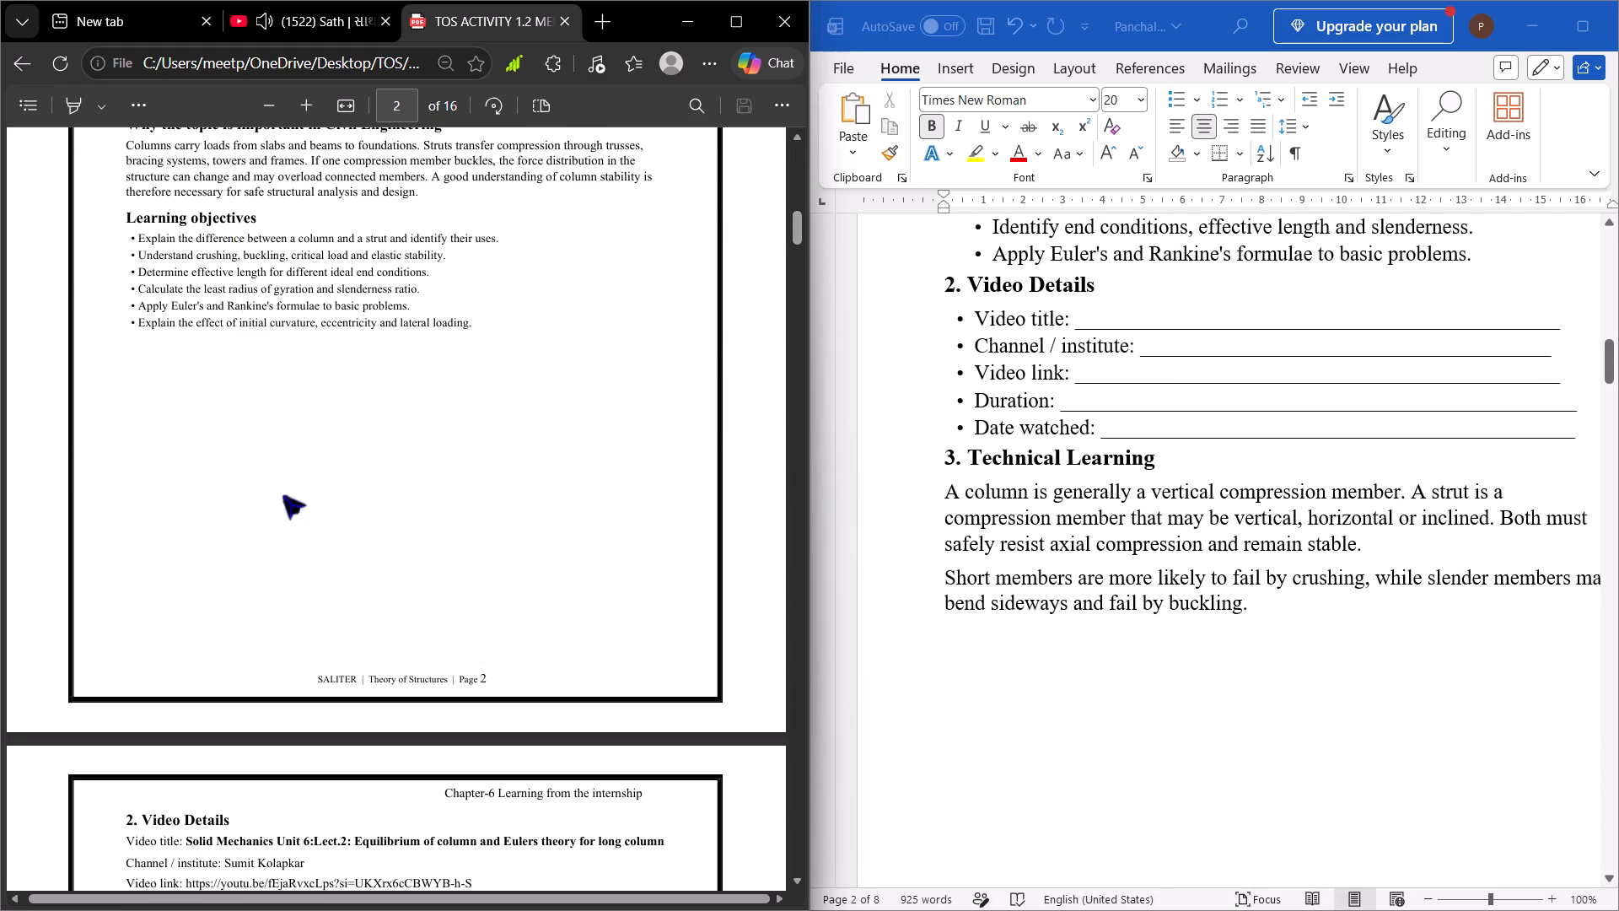
pyautogui.scroll(-4, 288, 612)
pyautogui.keyDown('ctrl'); pyautogui.scroll(2, 192, 398); pyautogui.keyUp('ctrl')
pyautogui.scroll(-2, 245, 455)
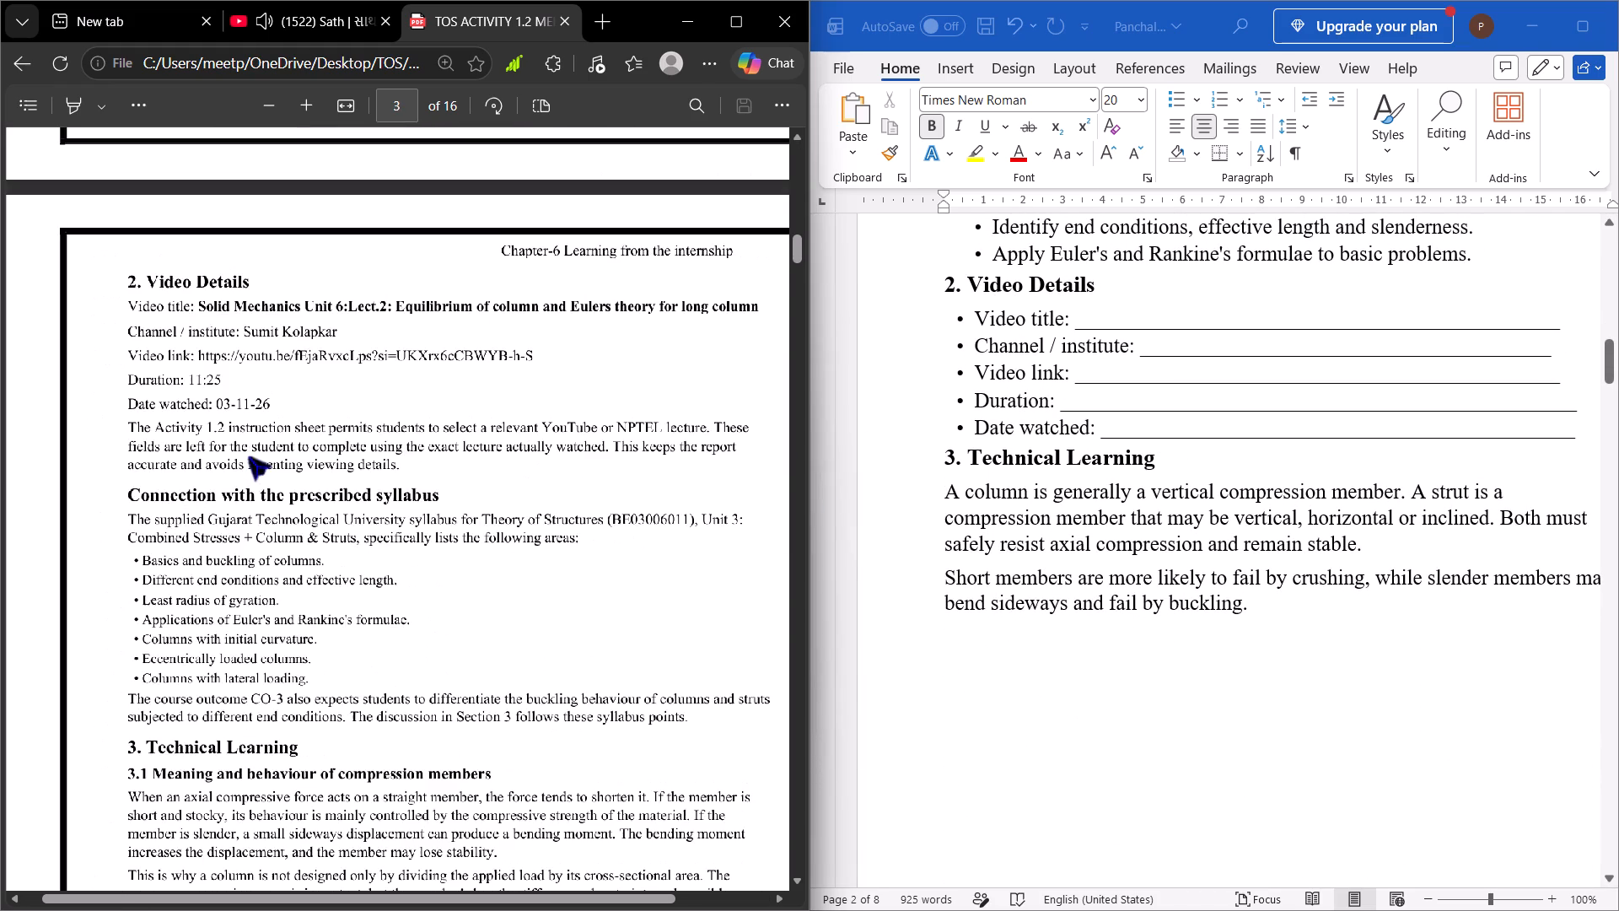
# Copy the full video title, "Solid Mechanics Unit 6:Lect.2: Equilibrium of column and Eulers theory for long column", from the PDF's Video Details.
pyautogui.moveTo(195, 305); pyautogui.dragTo(692, 320)
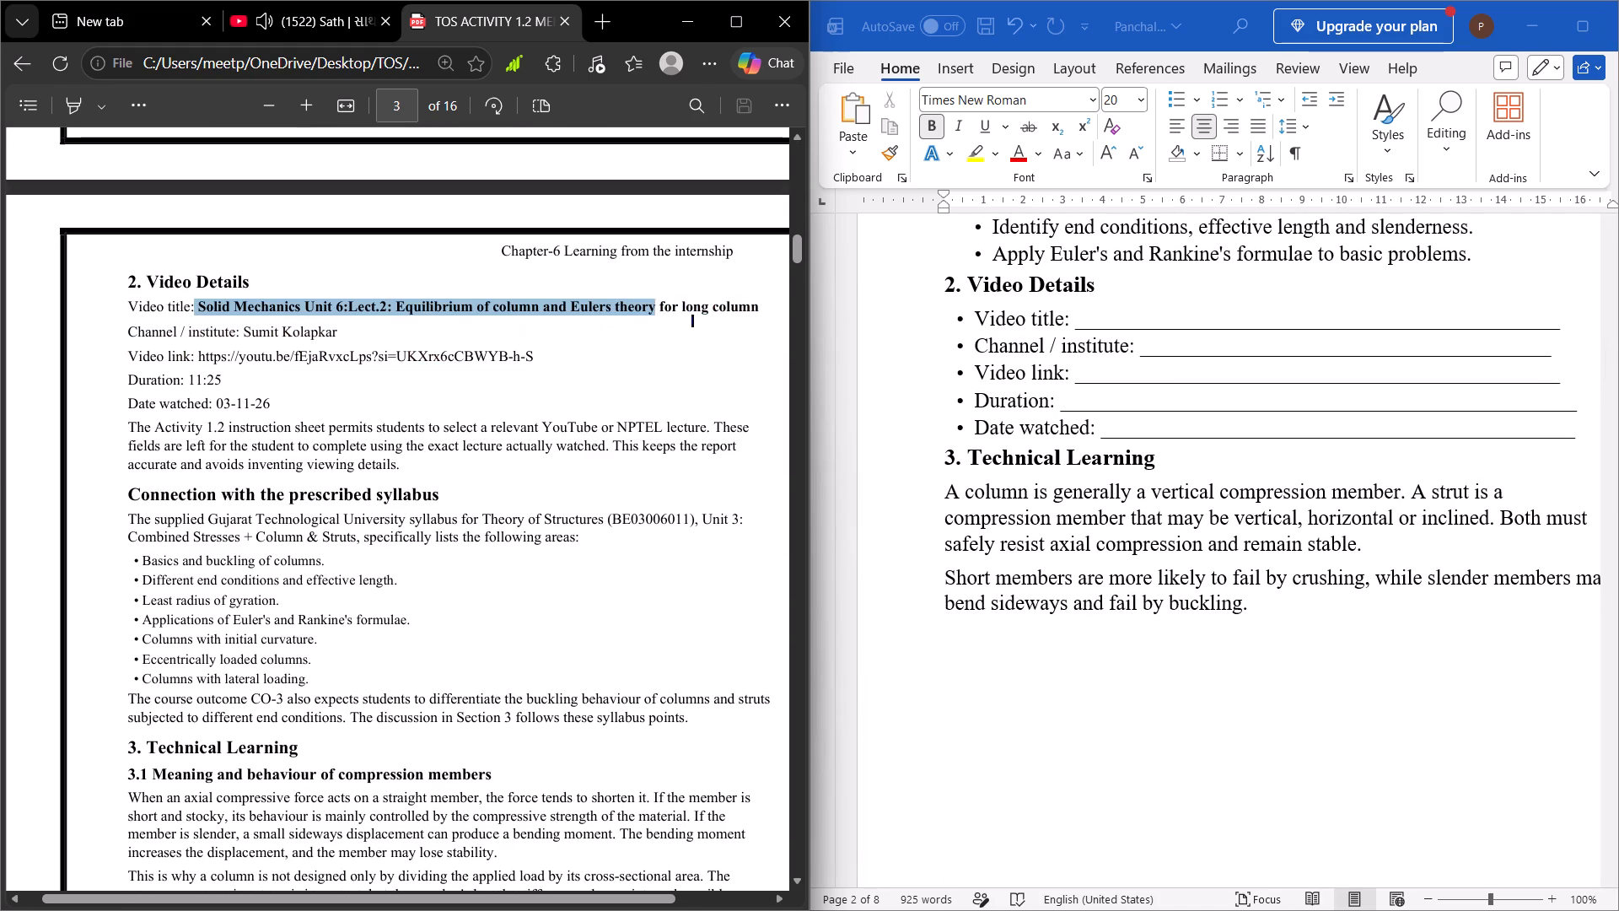
pyautogui.moveTo(692, 320); pyautogui.dragTo(759, 312)
pyautogui.hotkey('ctrl', 'c')
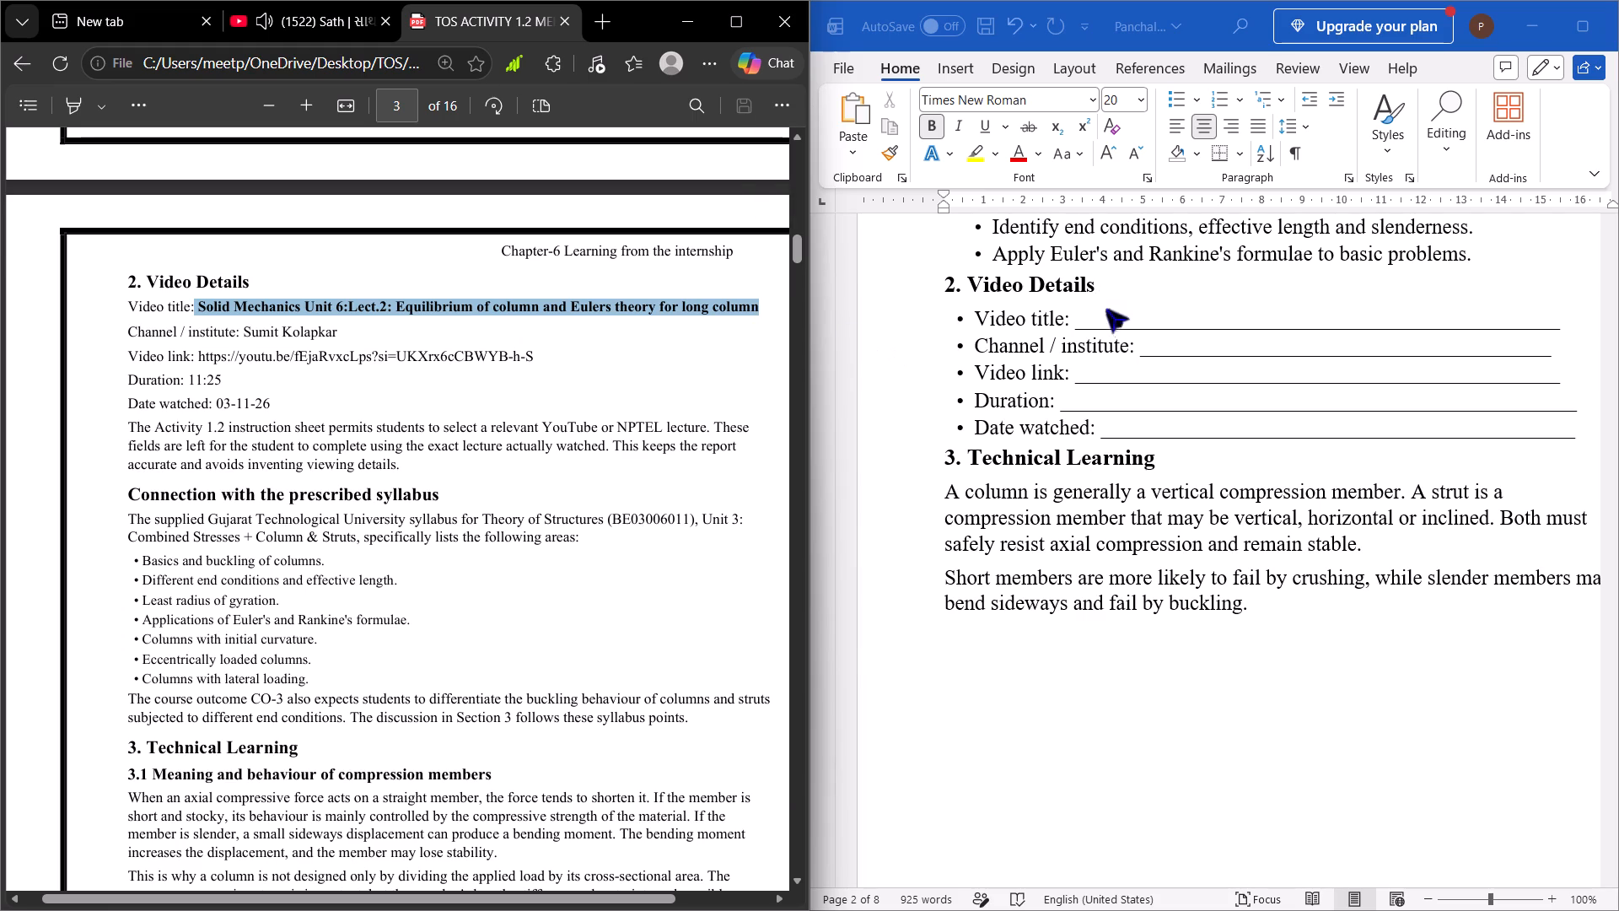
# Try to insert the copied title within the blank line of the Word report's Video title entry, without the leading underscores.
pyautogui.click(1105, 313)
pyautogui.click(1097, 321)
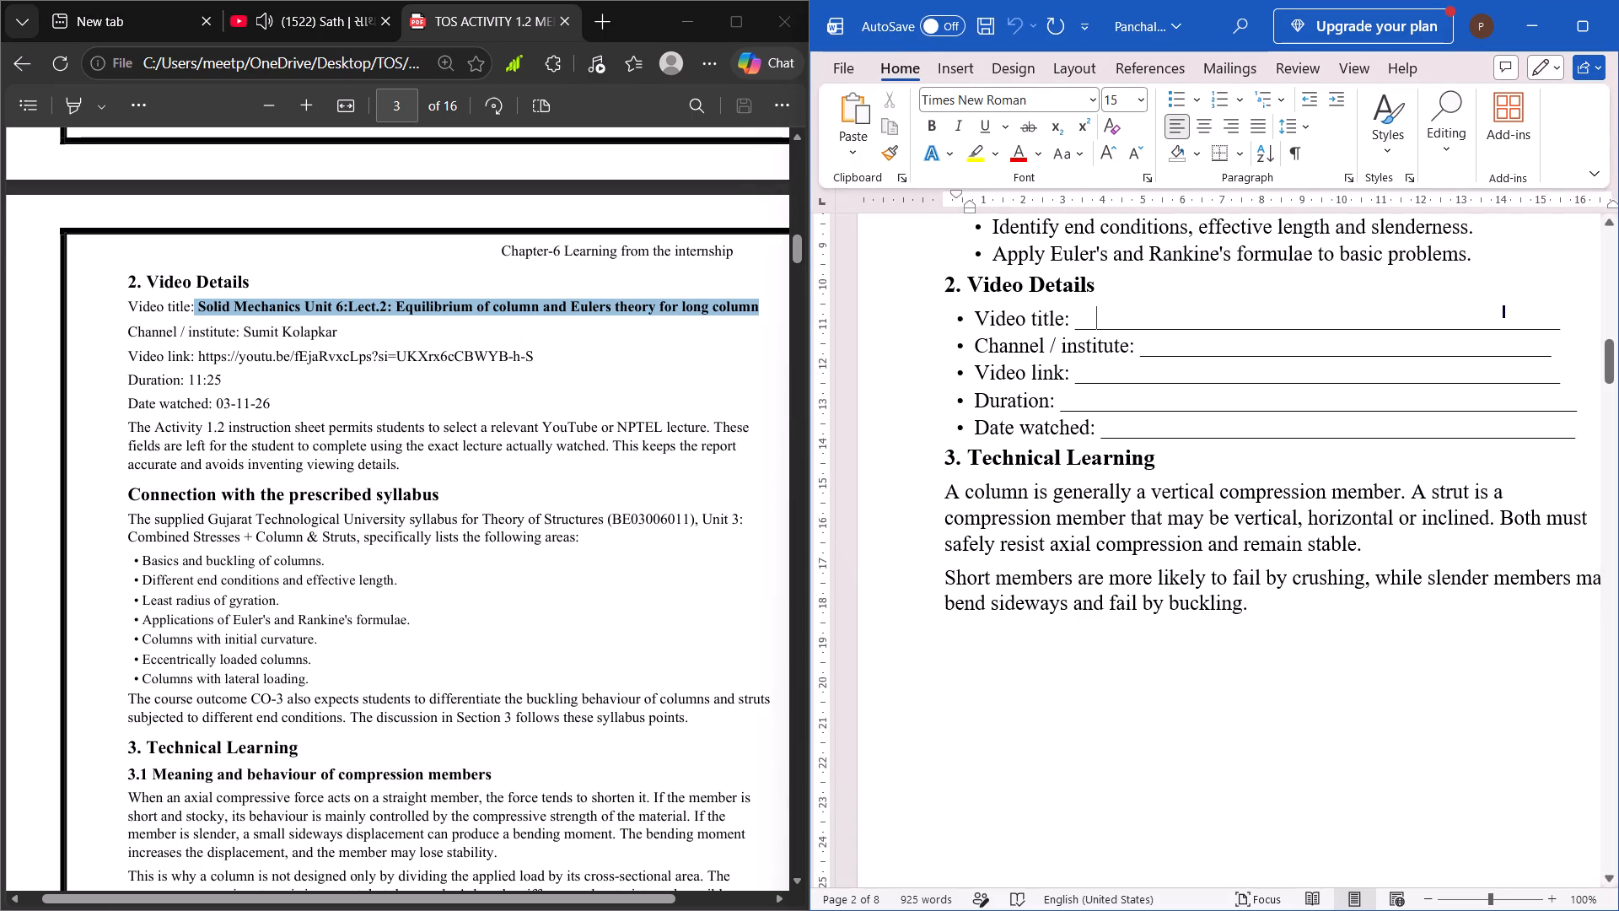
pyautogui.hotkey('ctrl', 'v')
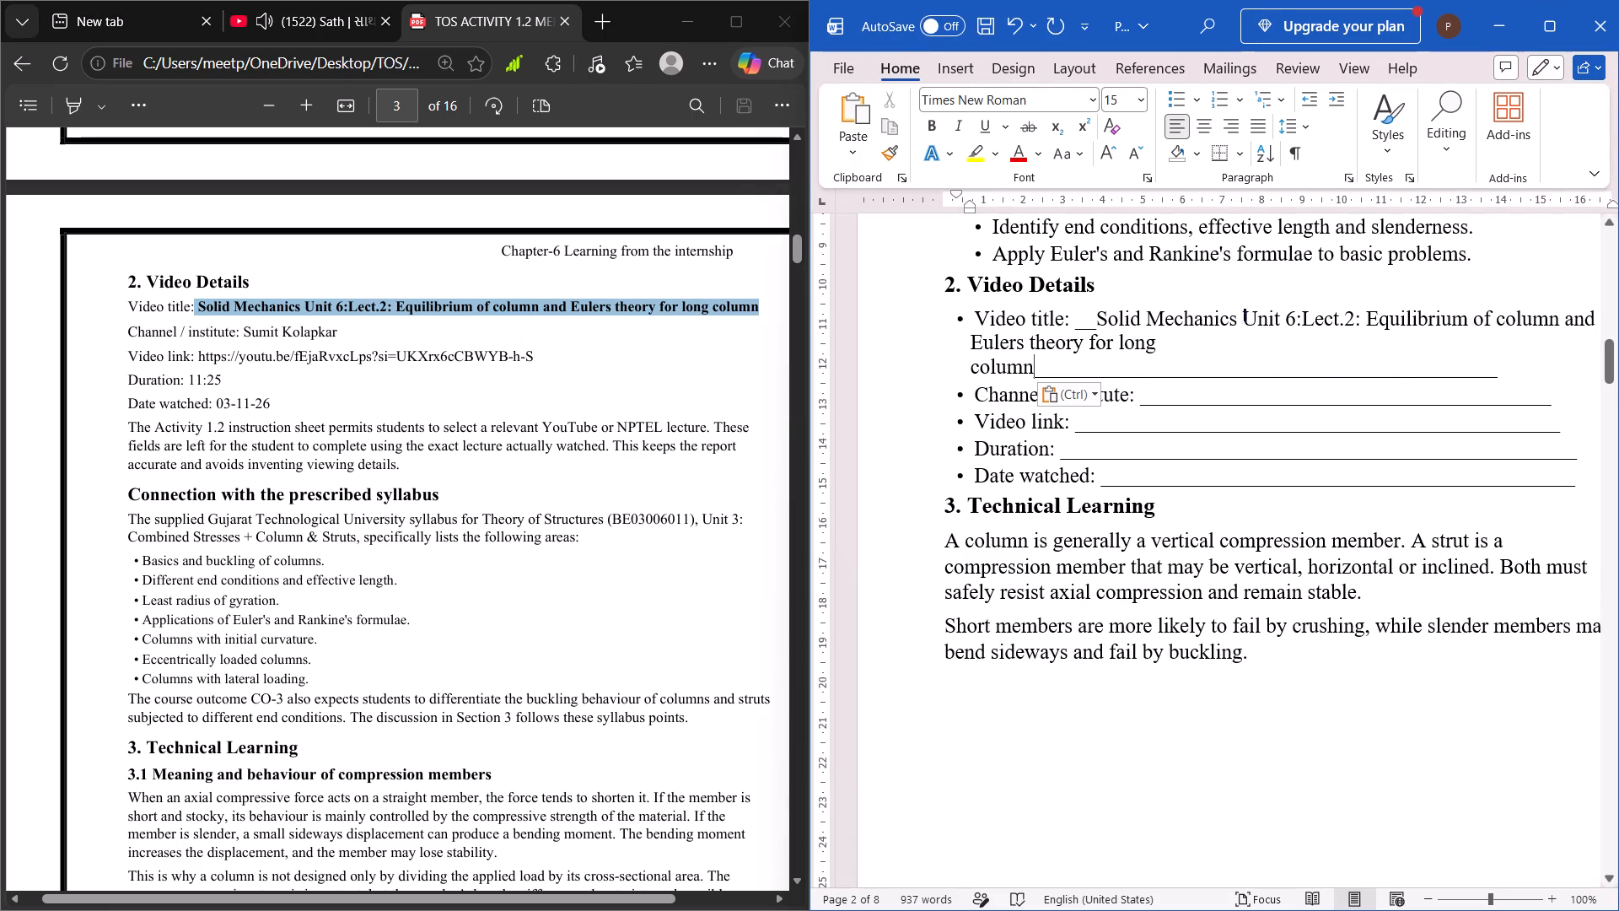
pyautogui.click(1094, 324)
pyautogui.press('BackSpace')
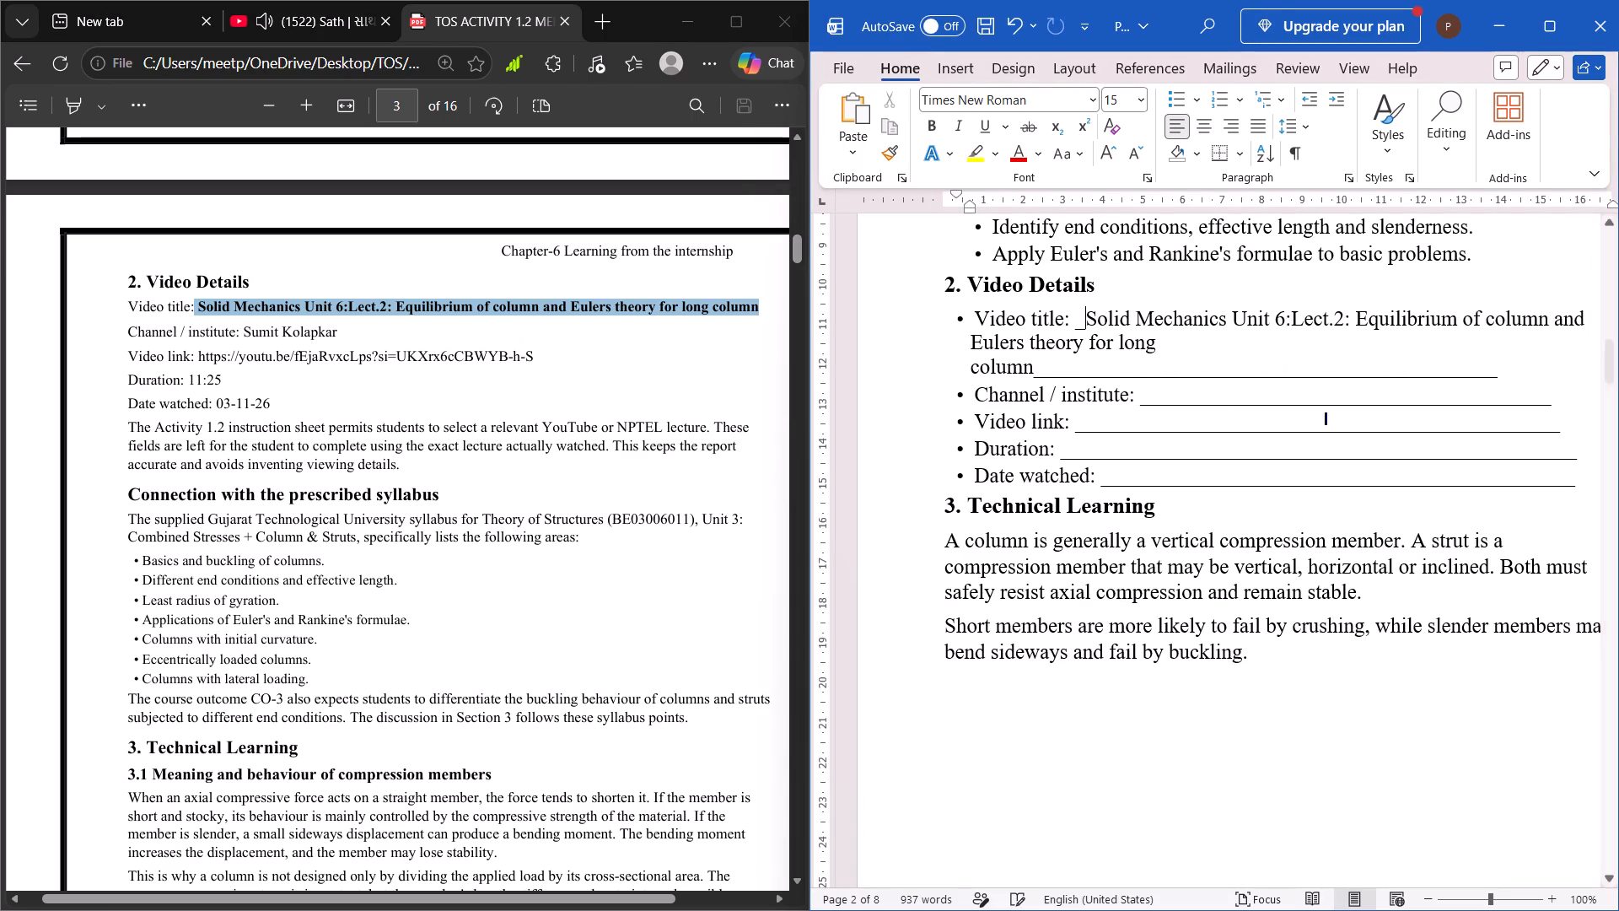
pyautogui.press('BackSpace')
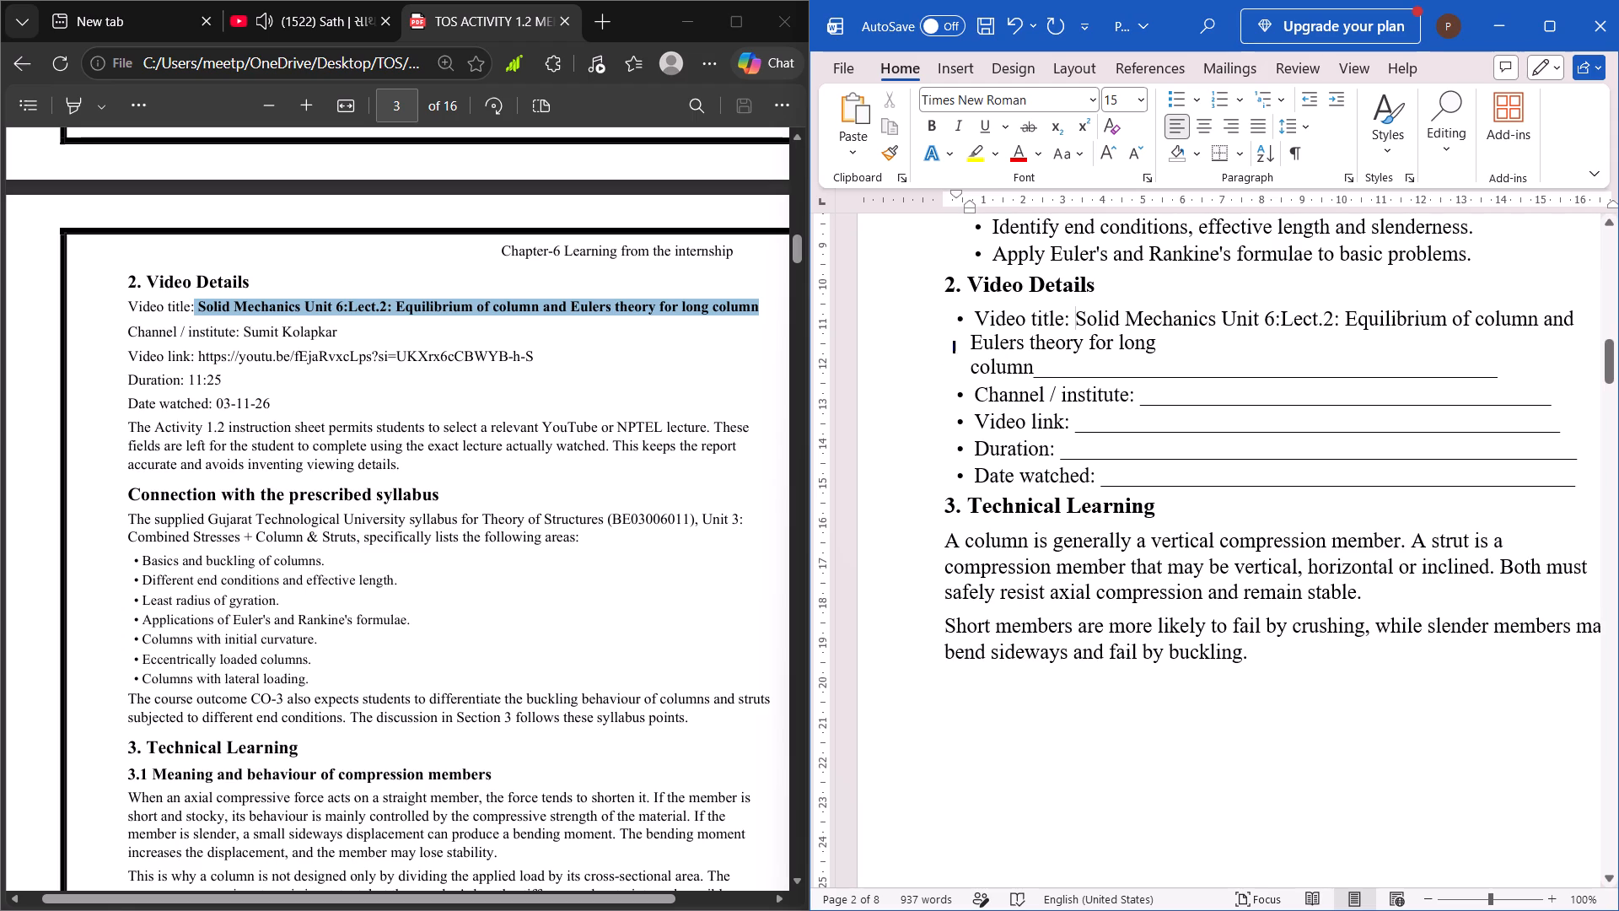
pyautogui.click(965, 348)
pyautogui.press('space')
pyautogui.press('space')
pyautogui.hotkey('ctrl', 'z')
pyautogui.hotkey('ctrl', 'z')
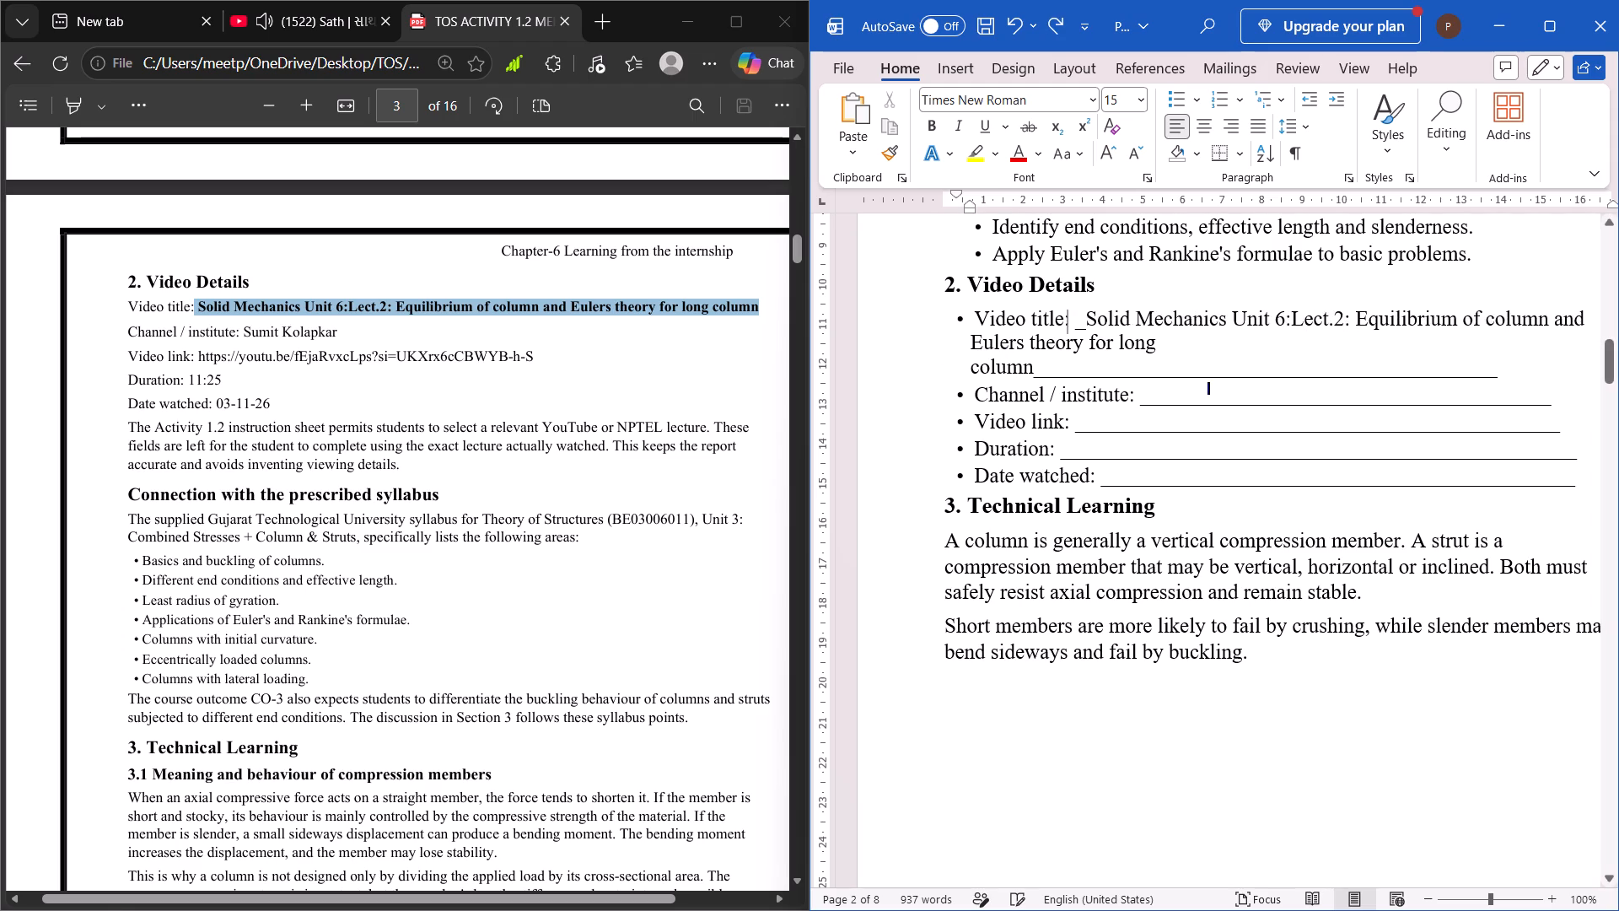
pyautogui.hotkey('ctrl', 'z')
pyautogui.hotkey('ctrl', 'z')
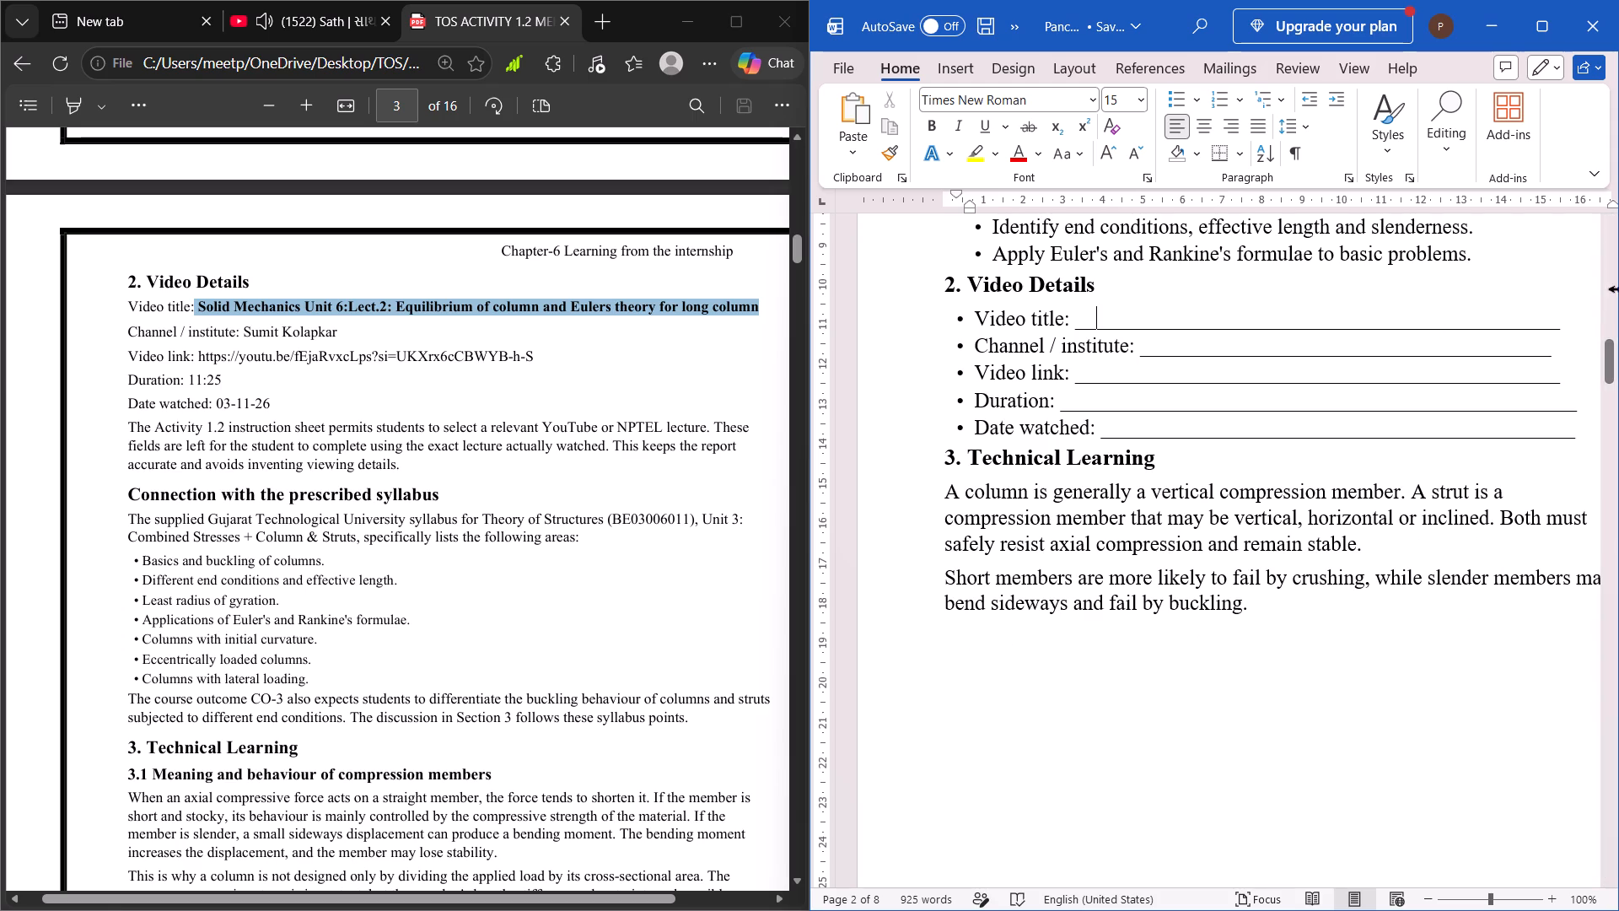
# Replace the whole blank line of the Word report's Video title entry with the copied video title.
pyautogui.click(1576, 319)
pyautogui.press('BackSpace')
pyautogui.press('BackSpace')
pyautogui.press('BackSpace')
pyautogui.press('BackSpace')
pyautogui.press('BackSpace')
pyautogui.press('BackSpace')
pyautogui.press('BackSpace')
pyautogui.press('BackSpace')
pyautogui.press('BackSpace')
pyautogui.press('BackSpace')
pyautogui.press('BackSpace')
pyautogui.press('BackSpace')
pyautogui.press('BackSpace')
pyautogui.press('BackSpace')
pyautogui.press('BackSpace')
pyautogui.press('BackSpace')
pyautogui.press('BackSpace')
pyautogui.press('BackSpace')
pyautogui.press('BackSpace')
pyautogui.press('BackSpace')
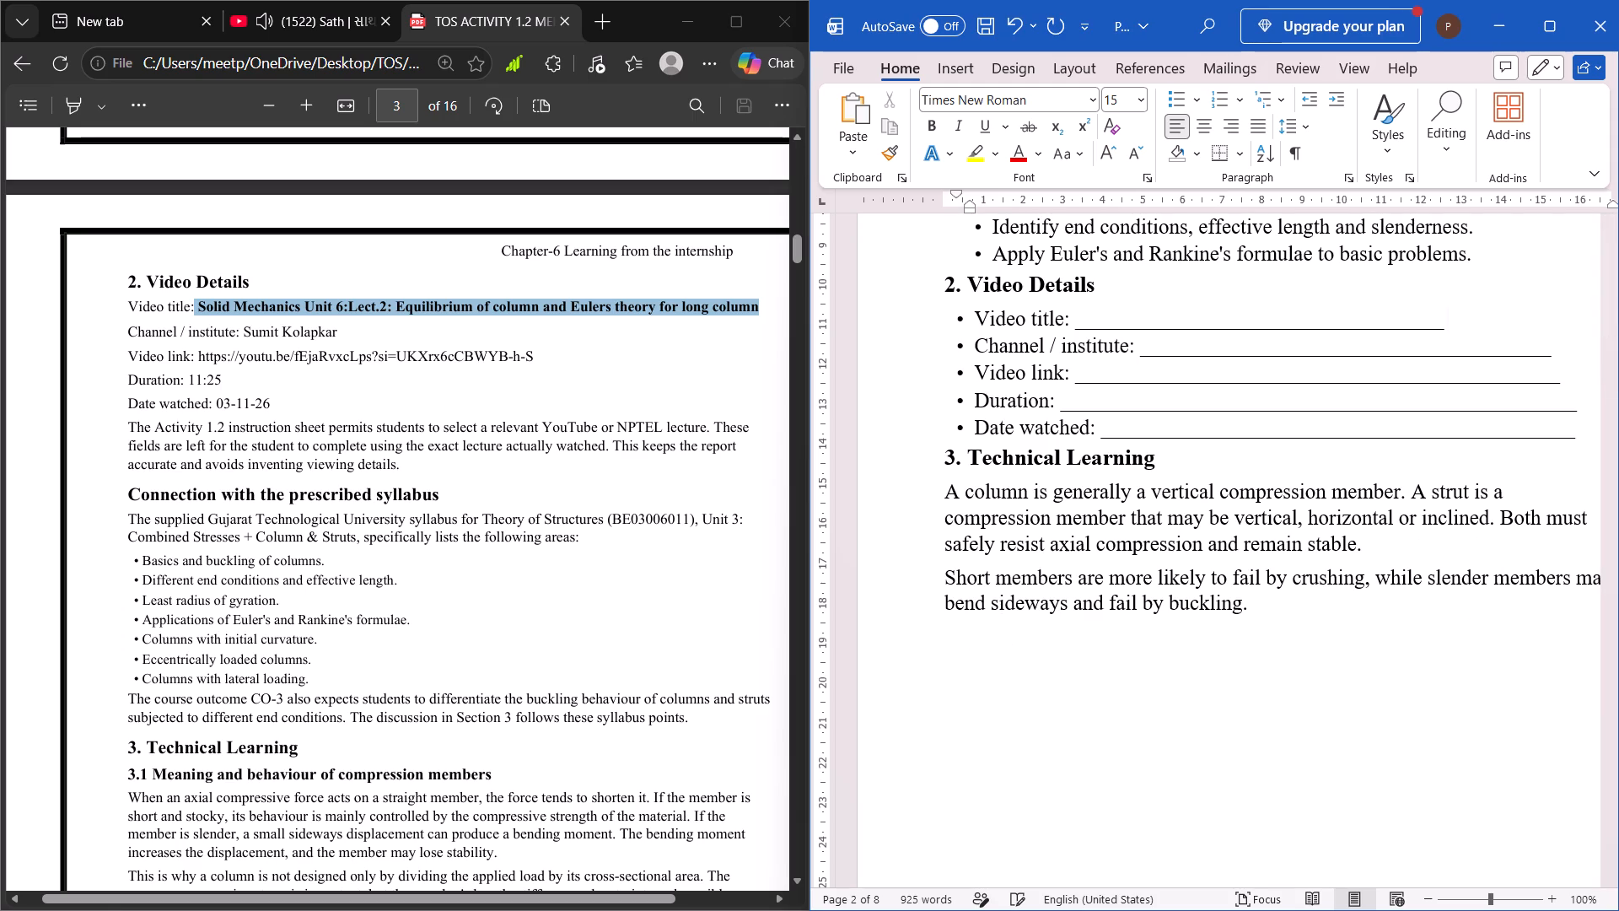
pyautogui.press('BackSpace')
pyautogui.hotkey('ctrl', 'v')
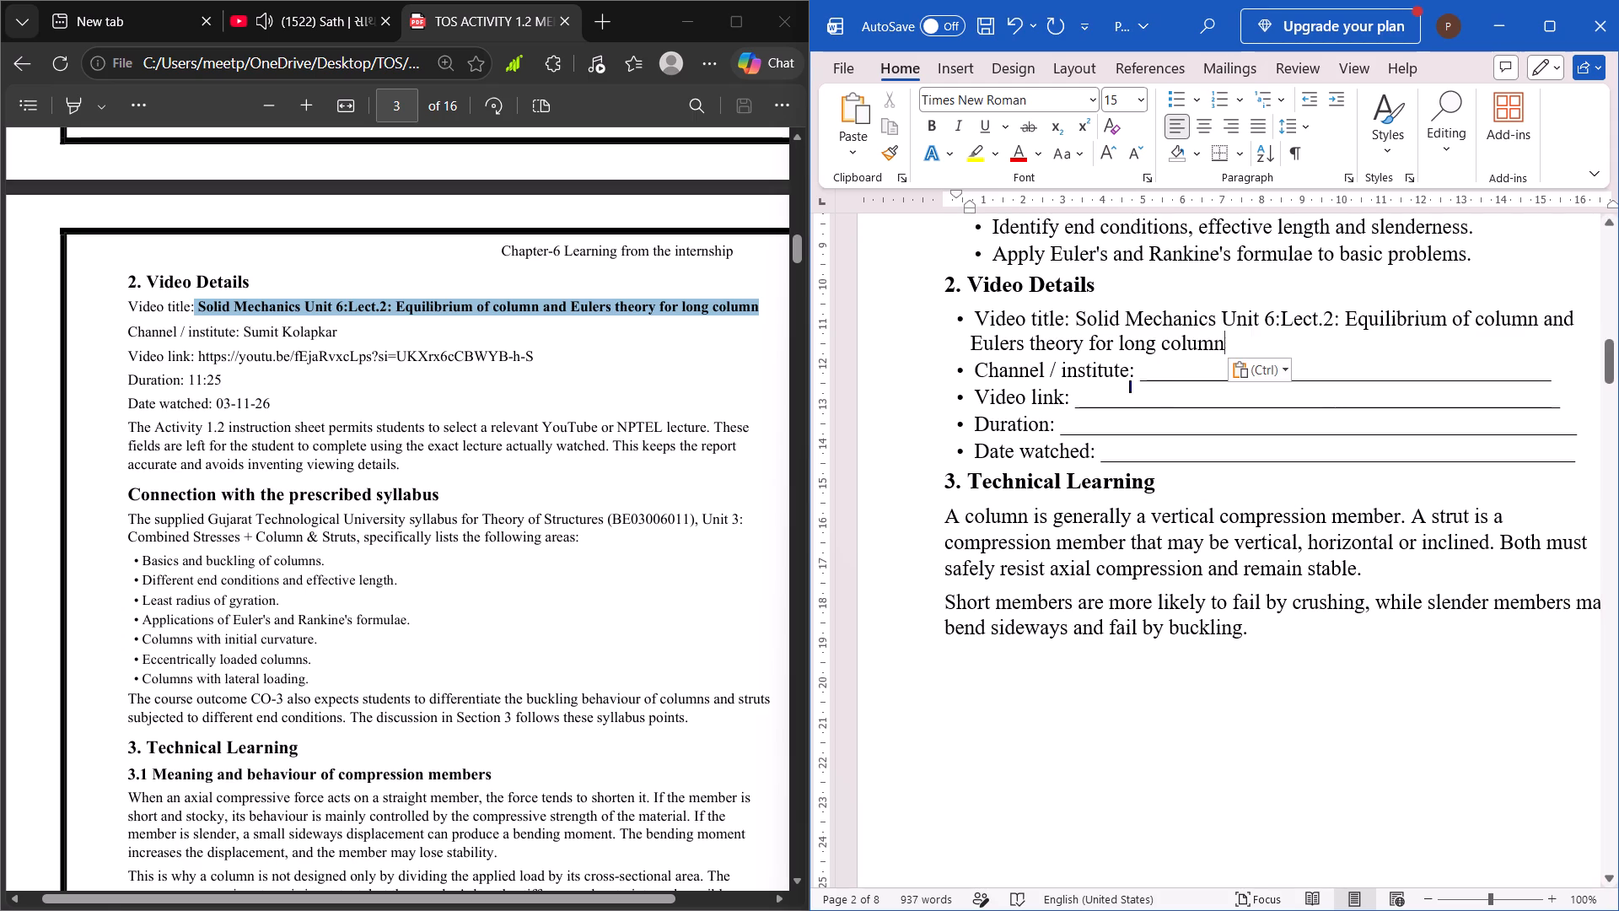
# Replace the blank line of the Word report's Channel / institute entry with the channel name copied from the PDF.
pyautogui.click(291, 372)
pyautogui.moveTo(352, 325); pyautogui.dragTo(336, 326)
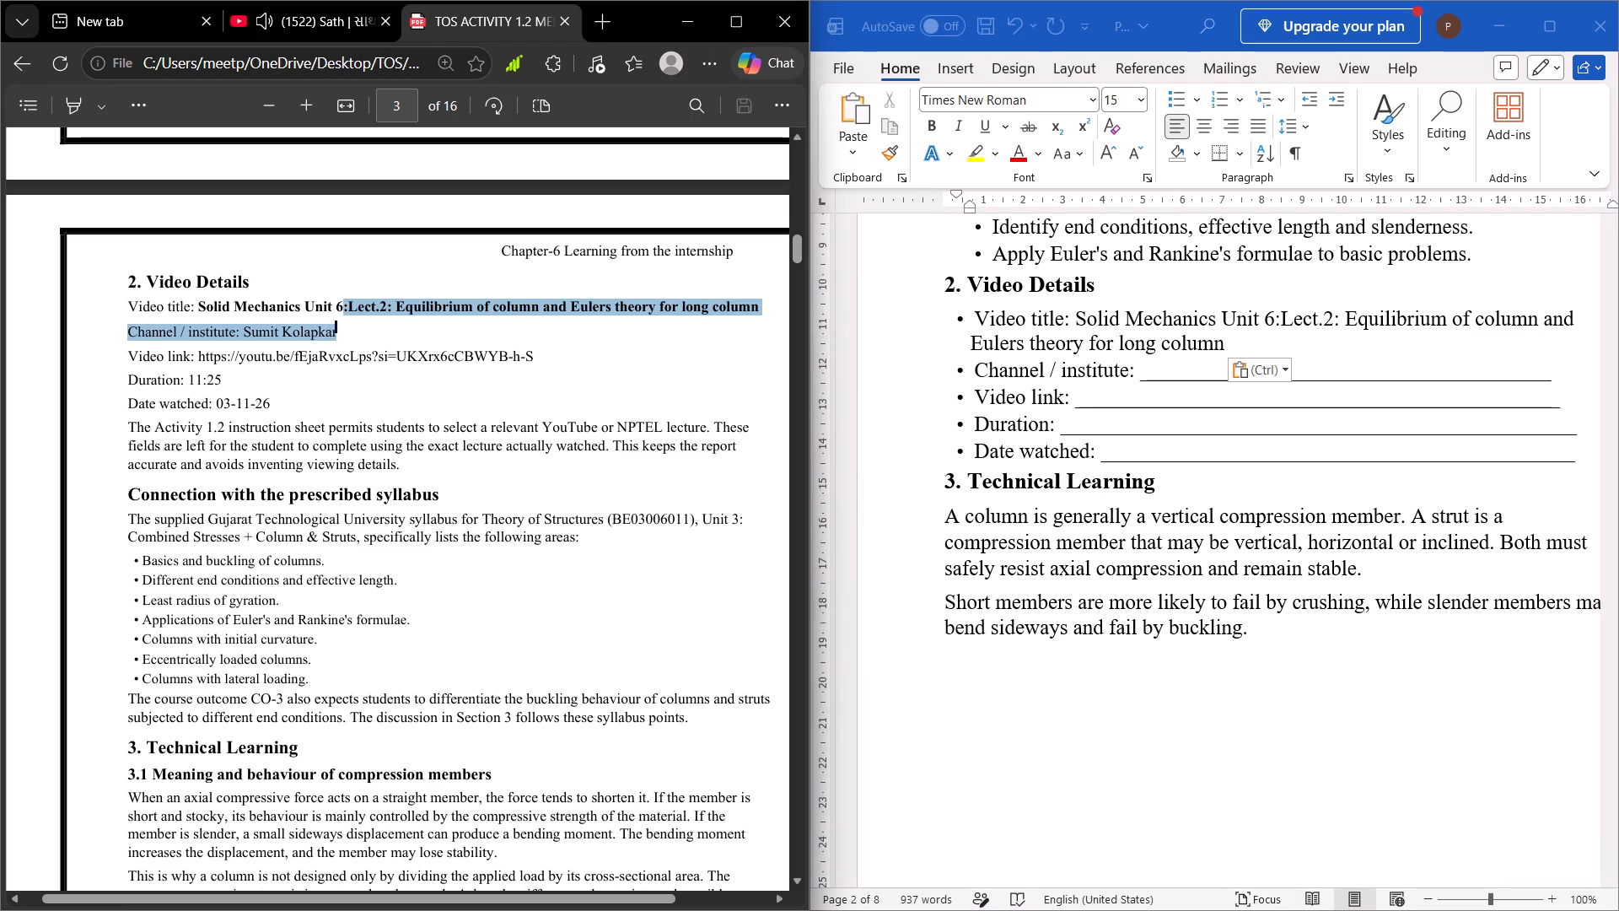
pyautogui.moveTo(336, 326); pyautogui.dragTo(272, 324)
pyautogui.click(244, 333)
pyautogui.moveTo(244, 332); pyautogui.dragTo(342, 331)
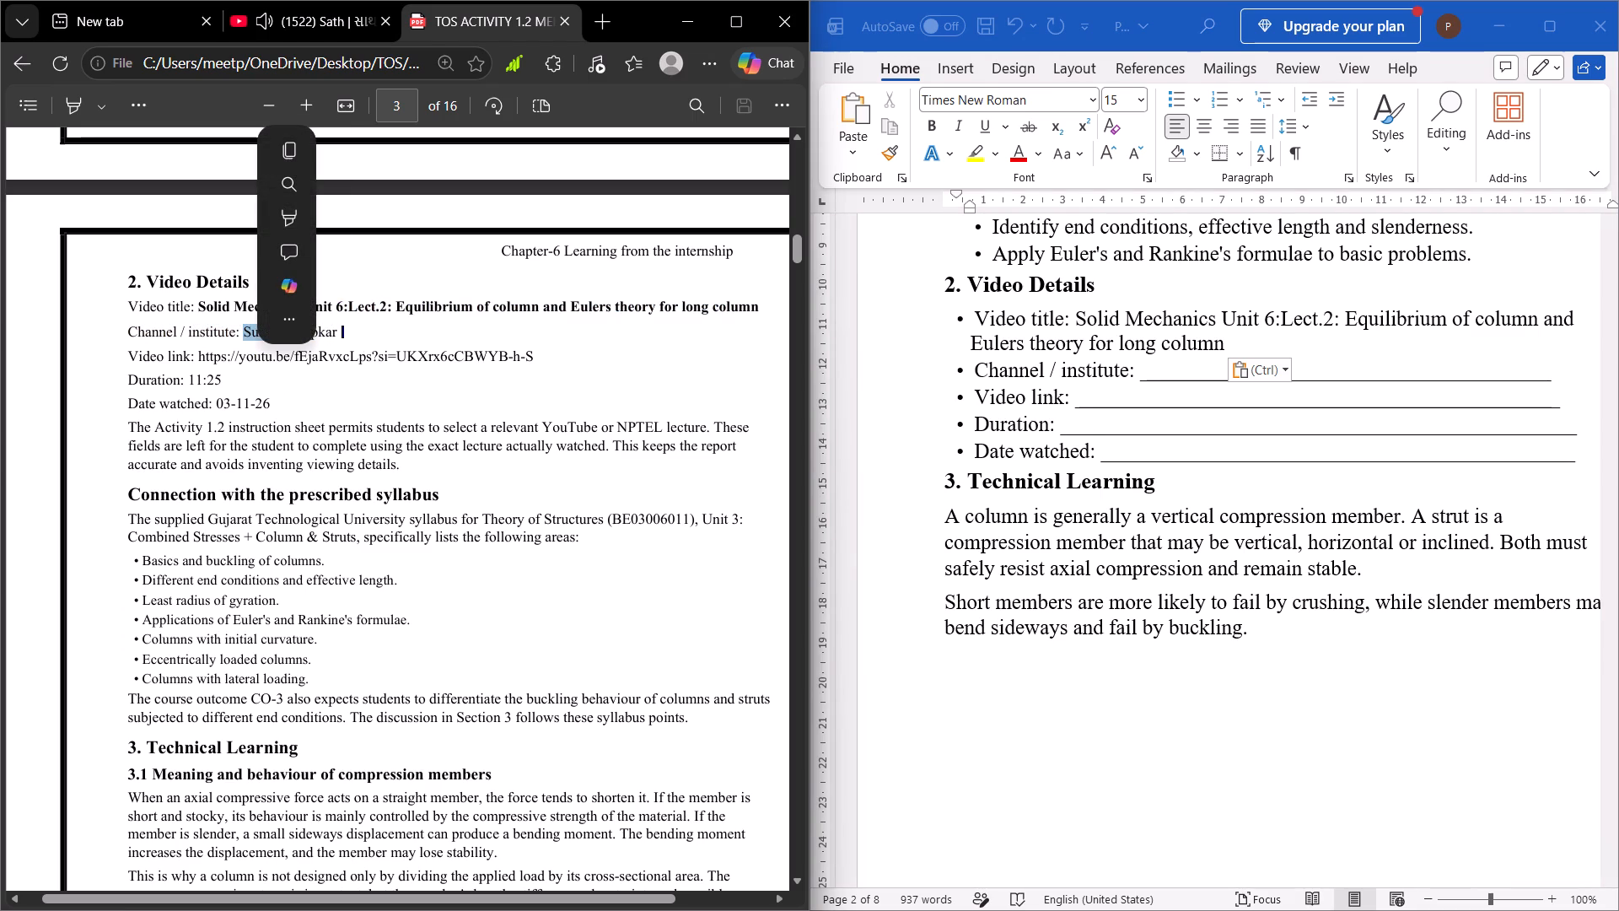
pyautogui.moveTo(342, 331); pyautogui.dragTo(345, 333)
pyautogui.moveTo(343, 333); pyautogui.dragTo(258, 339)
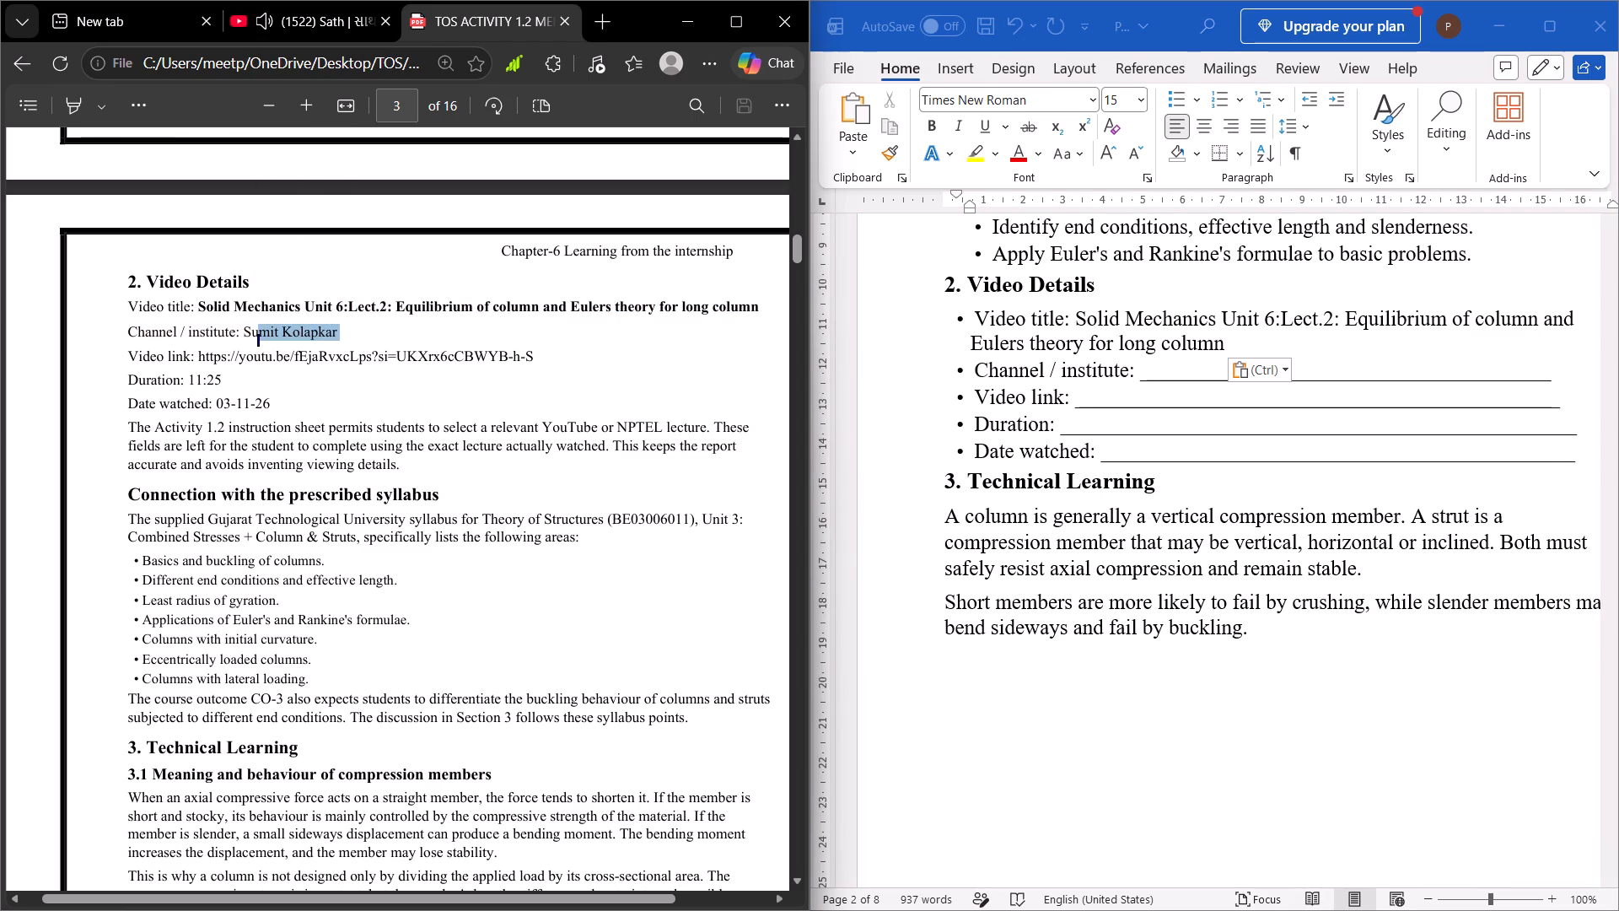
pyautogui.moveTo(258, 339); pyautogui.dragTo(242, 337)
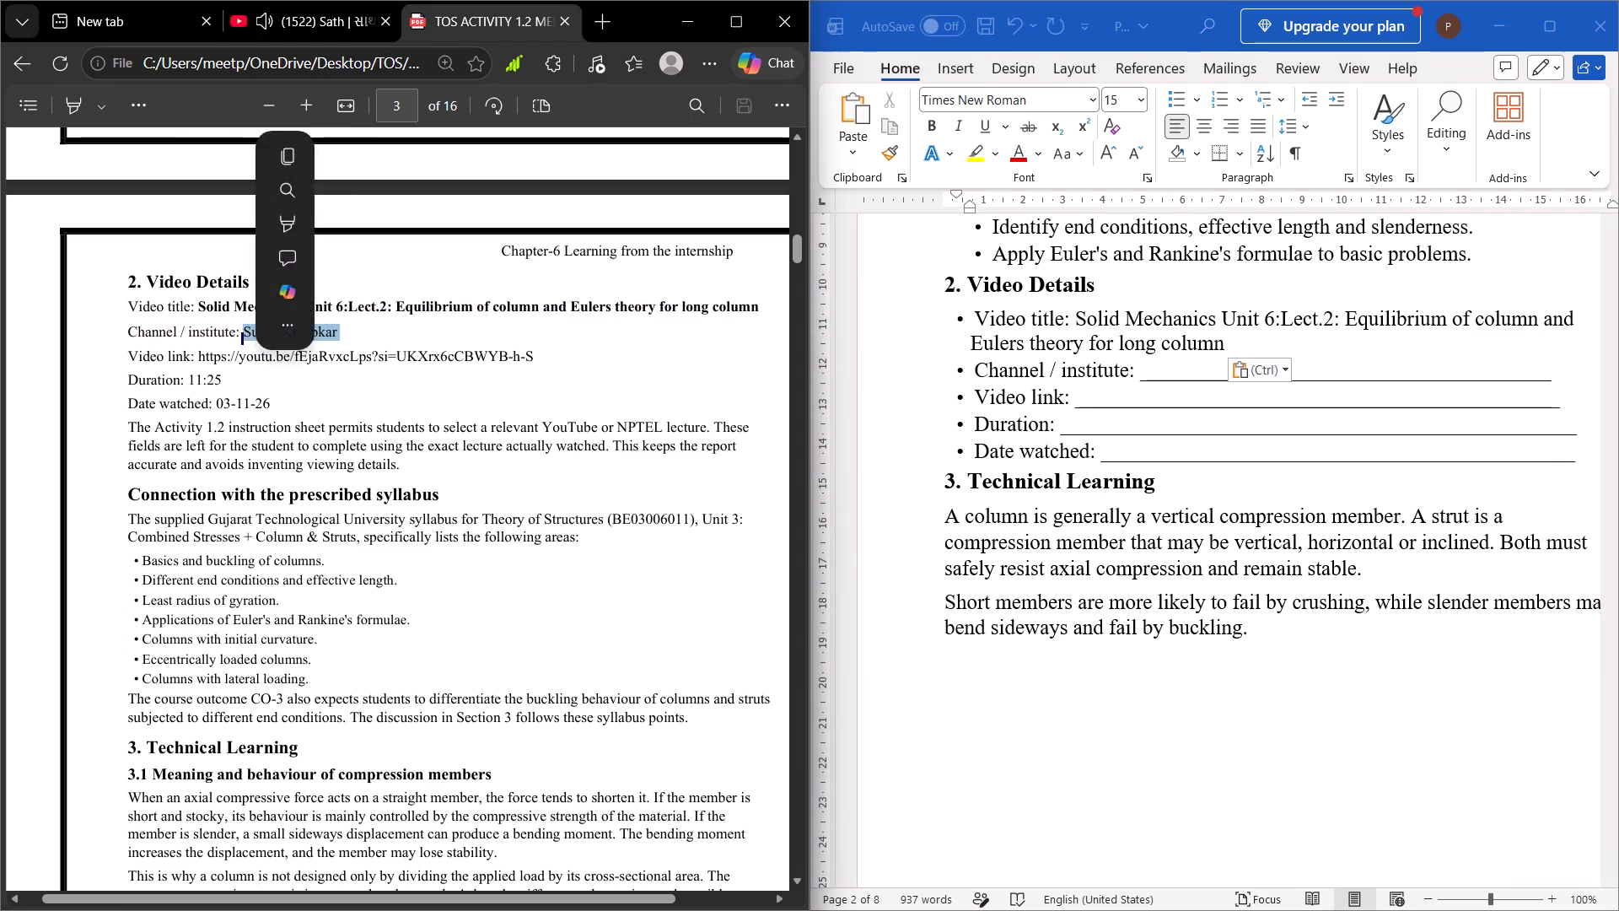
pyautogui.hotkey('ctrl', 'c')
pyautogui.click(1557, 388)
pyautogui.click(1558, 371)
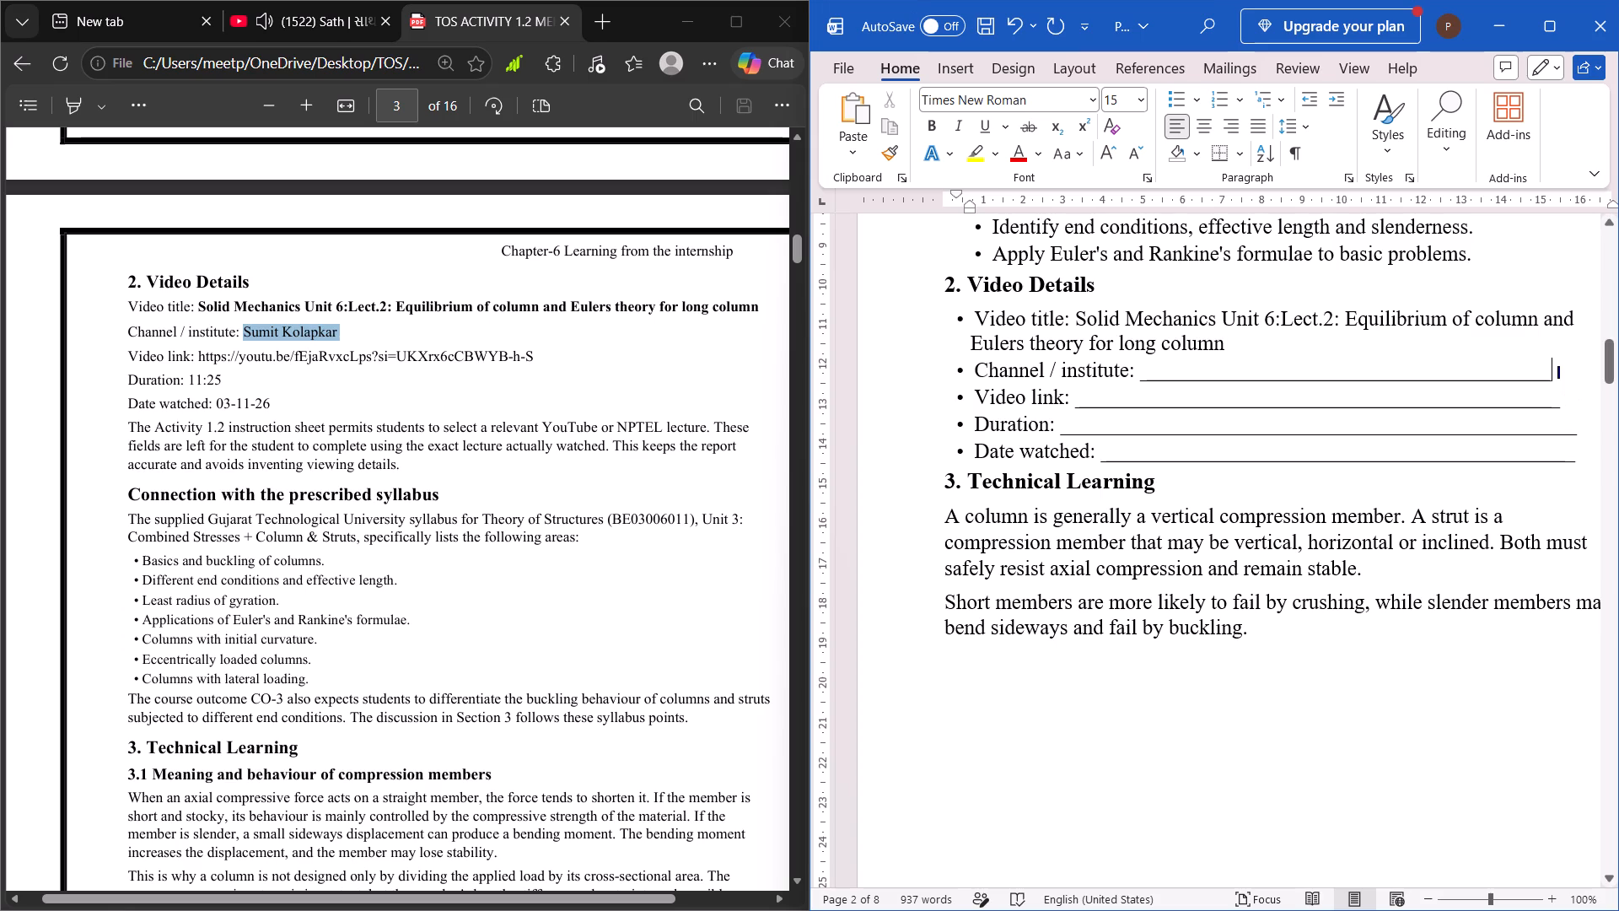
pyautogui.press('BackSpace')
pyautogui.press('BackSpace')
pyautogui.press('BackSpace')
pyautogui.press('BackSpace')
pyautogui.press('BackSpace')
pyautogui.press('BackSpace')
pyautogui.press('BackSpace')
pyautogui.press('BackSpace')
pyautogui.press('BackSpace')
pyautogui.press('BackSpace')
pyautogui.press('BackSpace')
pyautogui.press('BackSpace')
pyautogui.press('BackSpace')
pyautogui.press('BackSpace')
pyautogui.press('BackSpace')
pyautogui.press('BackSpace')
pyautogui.press('BackSpace')
pyautogui.press('BackSpace')
pyautogui.press('BackSpace')
pyautogui.press('BackSpace')
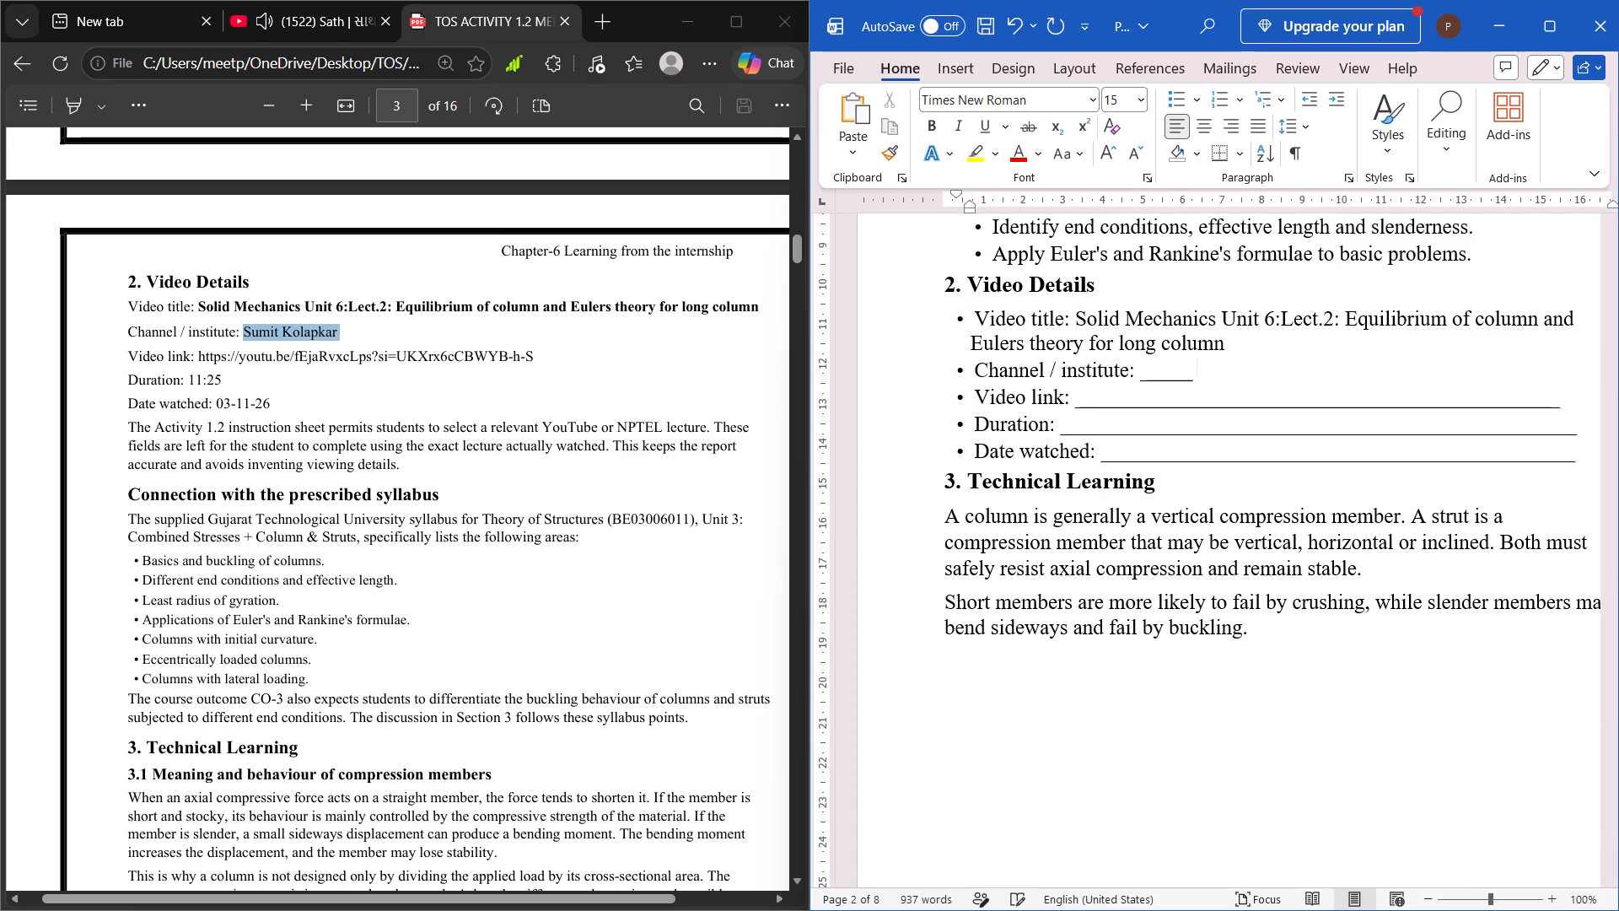
pyautogui.press('BackSpace')
pyautogui.press('BackSpace')
pyautogui.hotkey('ctrl', 'v')
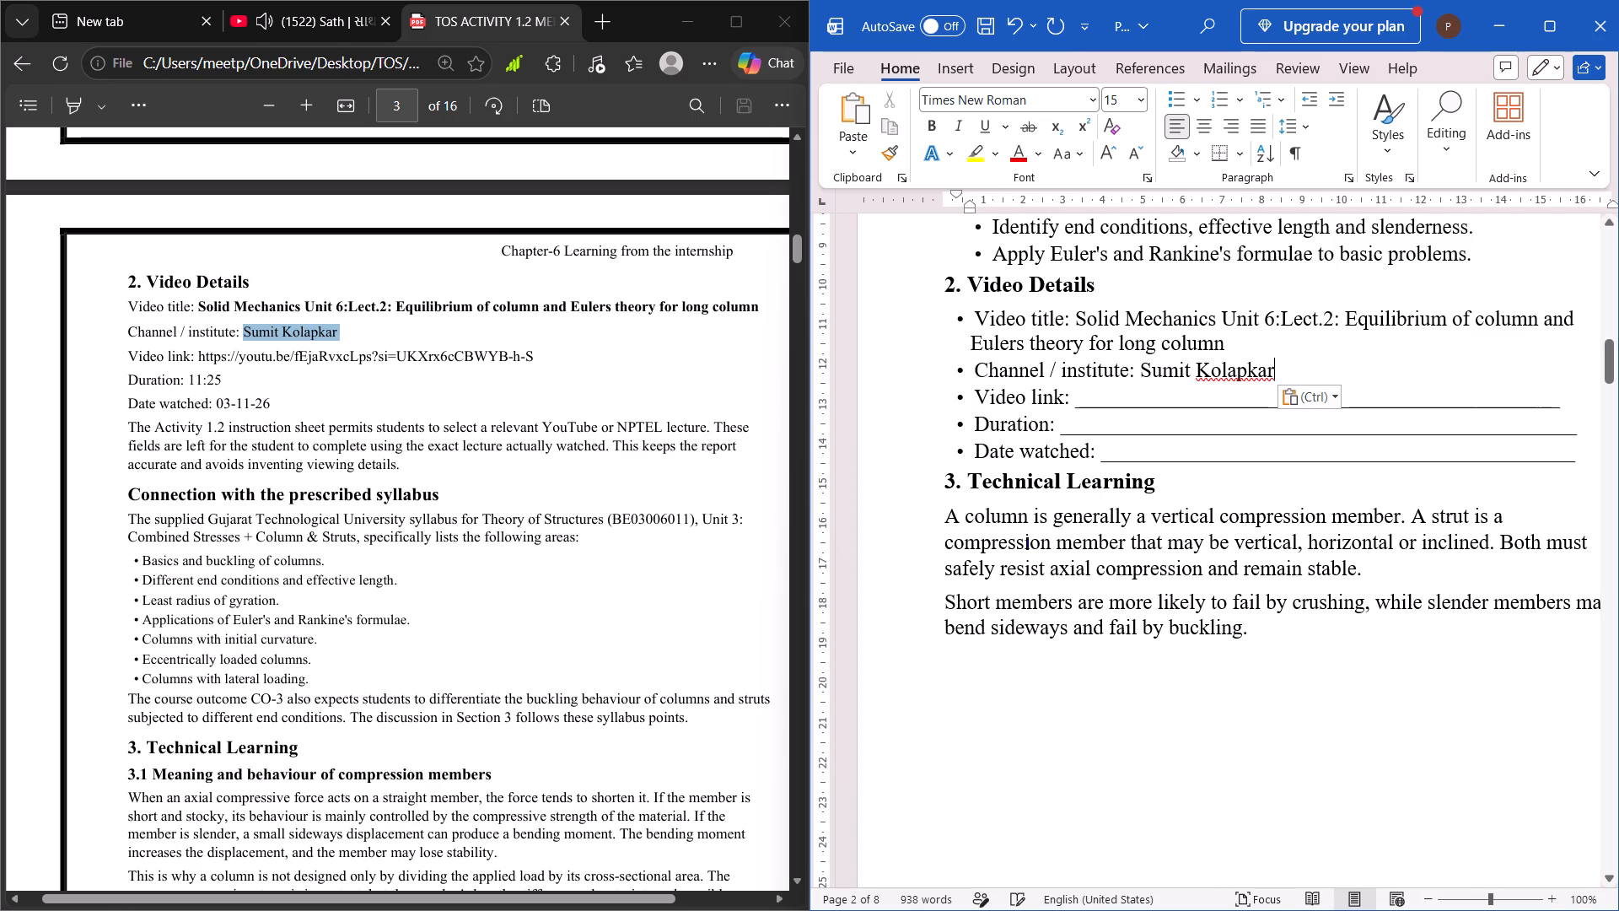
# Delete the blank line of the Video link entry in the Word report's Video Details.
pyautogui.click(1505, 391)
pyautogui.click(1575, 404)
pyautogui.press('BackSpace')
pyautogui.press('BackSpace')
pyautogui.press('BackSpace')
pyautogui.press('BackSpace')
pyautogui.press('BackSpace')
pyautogui.press('BackSpace')
pyautogui.press('BackSpace')
pyautogui.press('BackSpace')
pyautogui.press('BackSpace')
pyautogui.press('BackSpace')
pyautogui.press('BackSpace')
pyautogui.press('BackSpace')
pyautogui.press('BackSpace')
pyautogui.press('BackSpace')
pyautogui.press('BackSpace')
pyautogui.press('BackSpace')
pyautogui.press('BackSpace')
pyautogui.press('BackSpace')
pyautogui.press('BackSpace')
pyautogui.press('BackSpace')
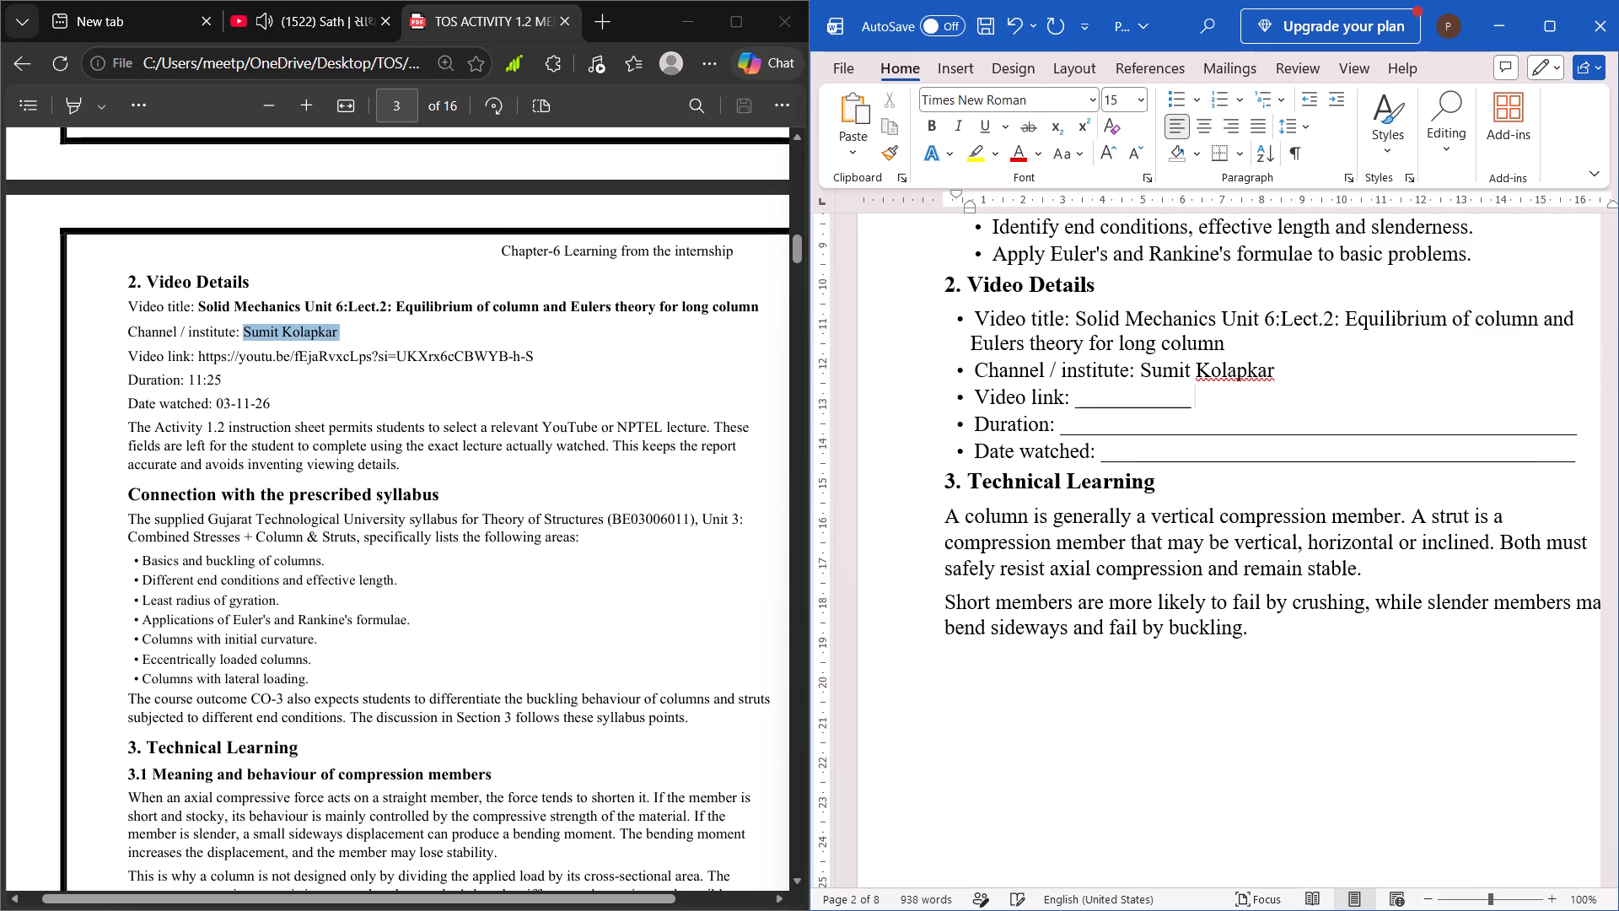
pyautogui.press('BackSpace')
pyautogui.press('BackSpace')
pyautogui.press('BackSpace')
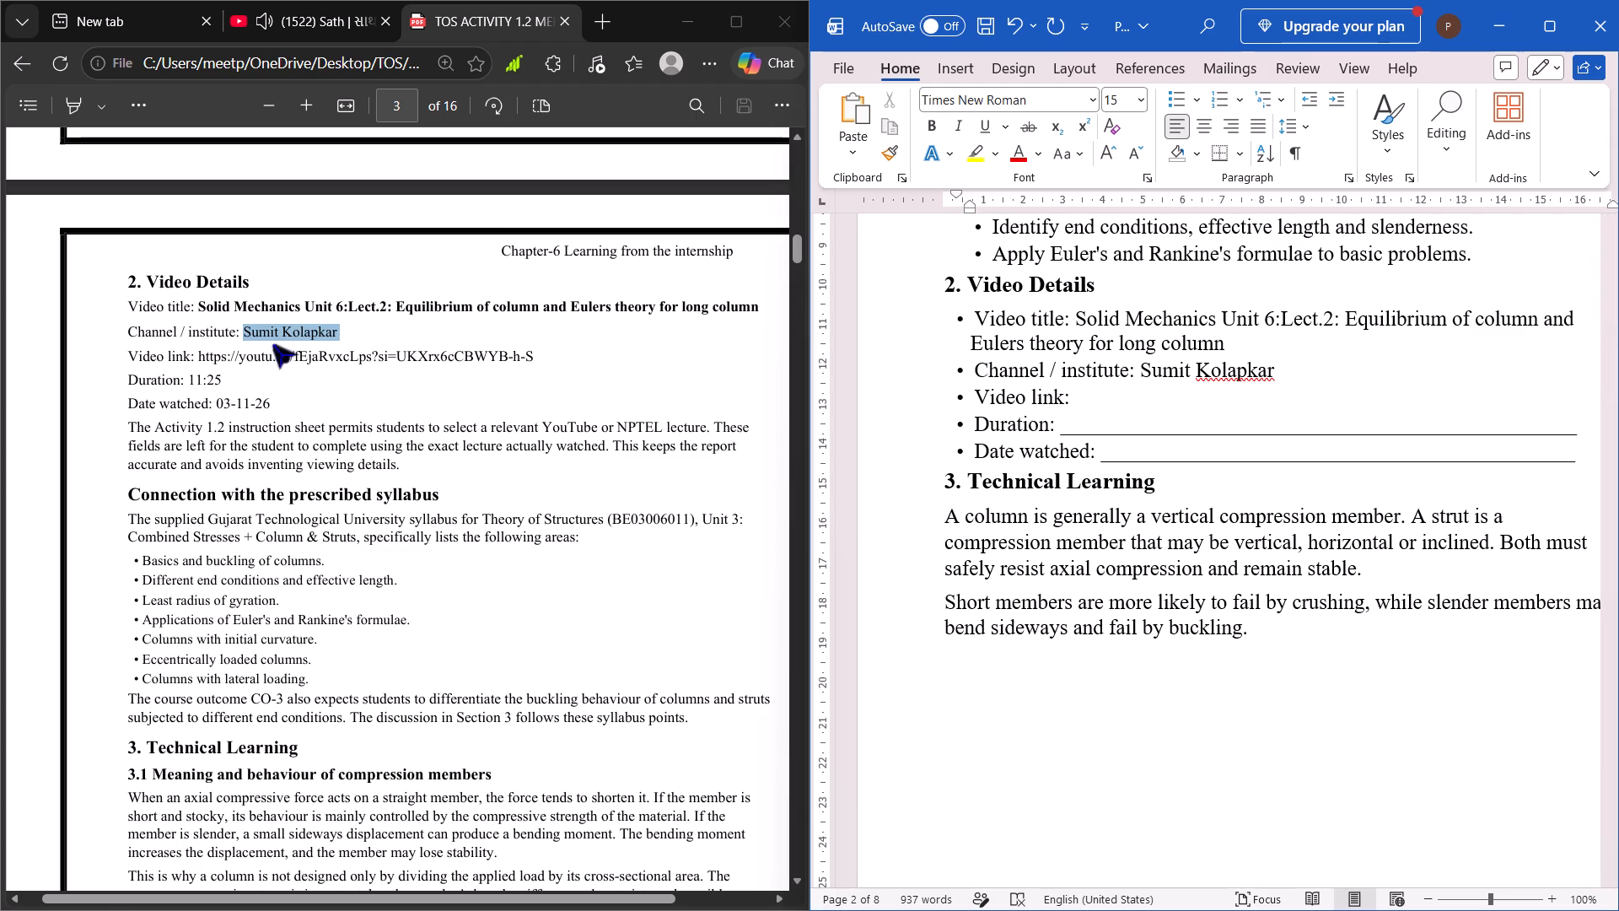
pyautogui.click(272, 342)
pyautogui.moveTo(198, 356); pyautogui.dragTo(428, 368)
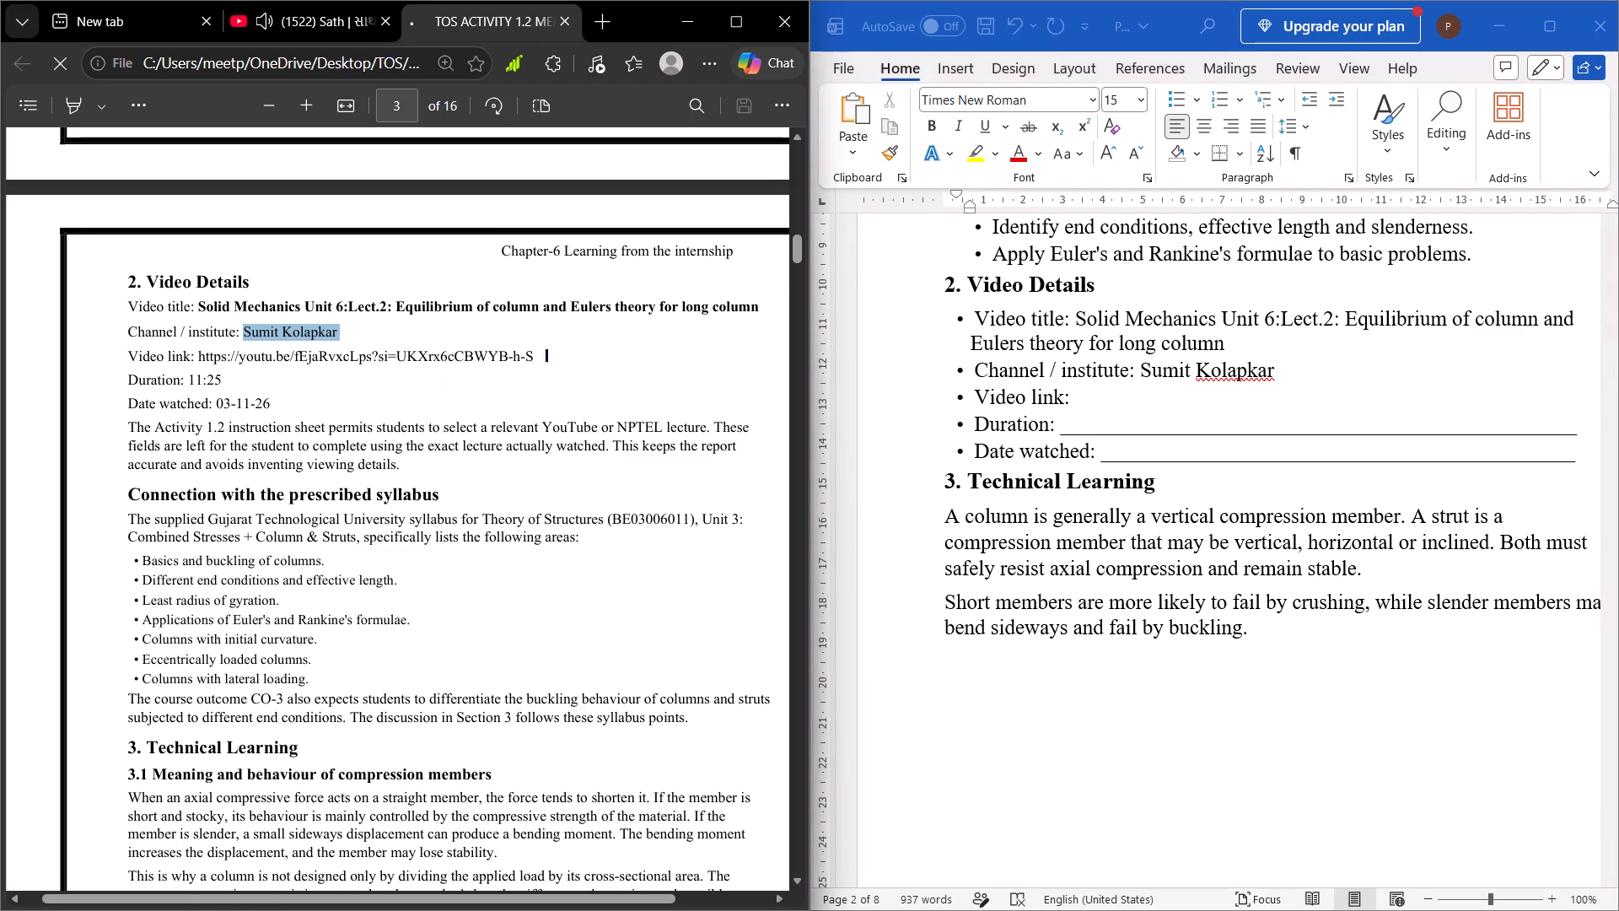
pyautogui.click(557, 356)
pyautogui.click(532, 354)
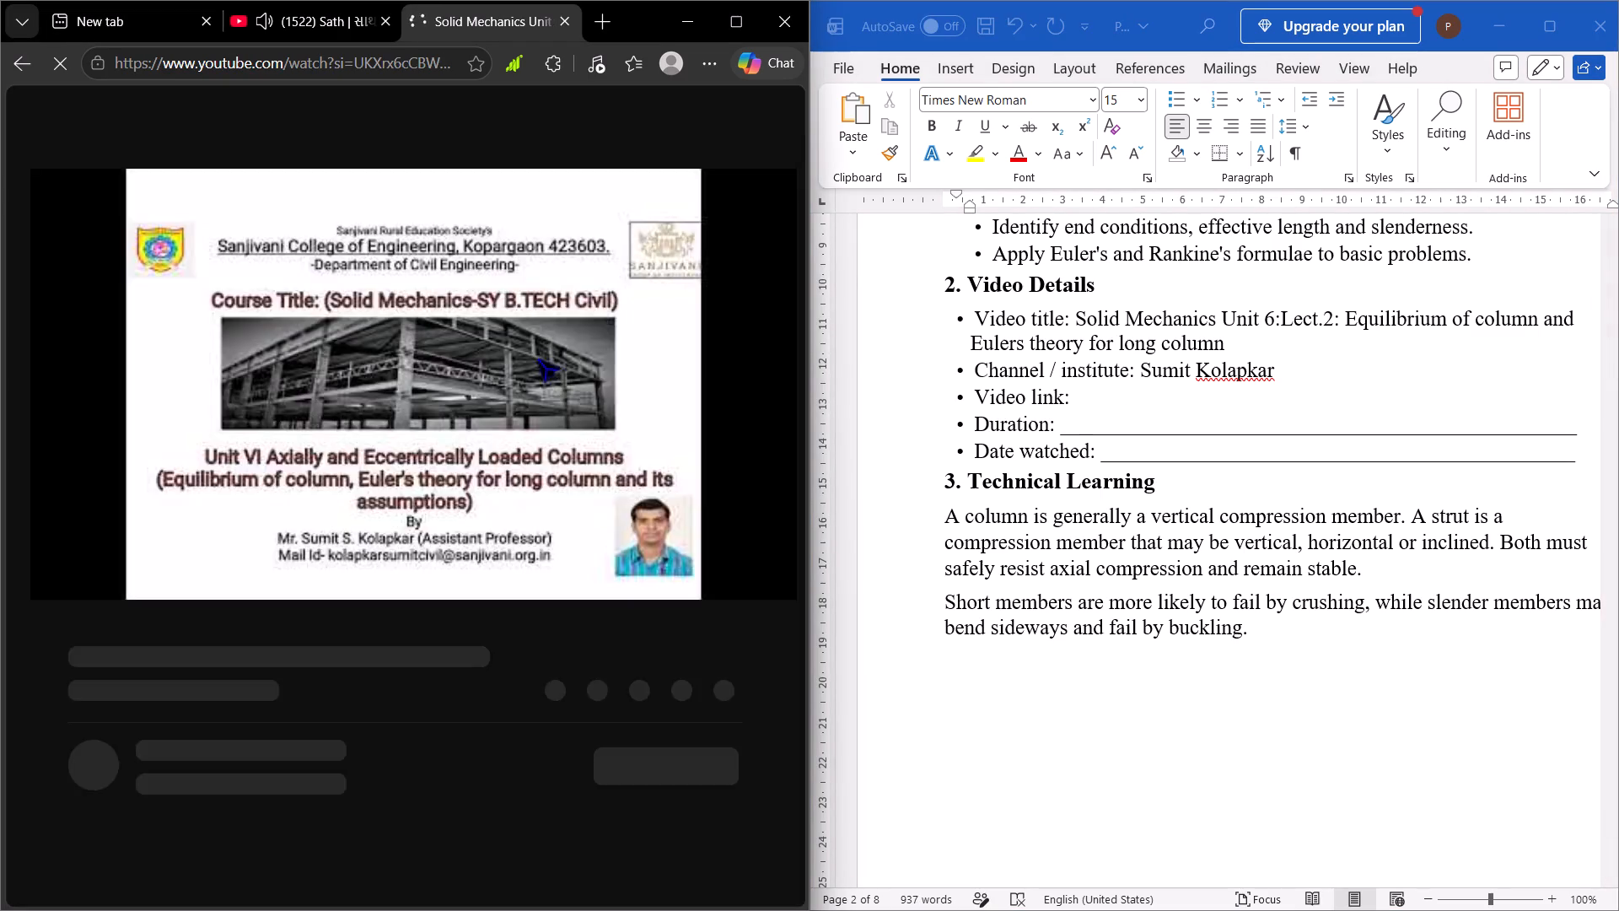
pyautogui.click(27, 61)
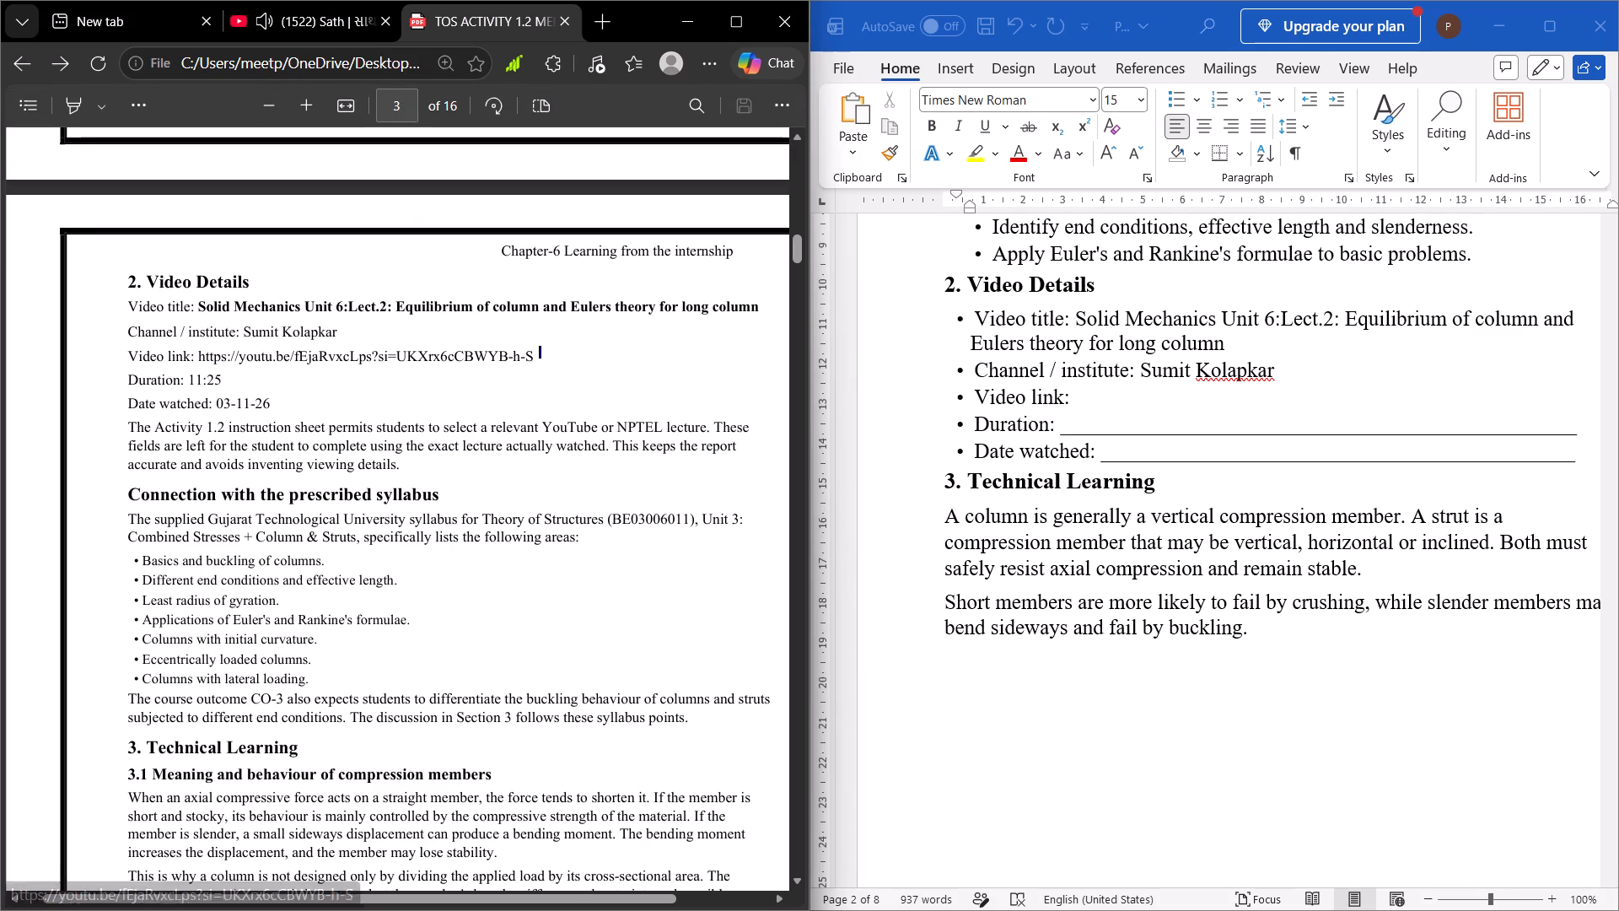
pyautogui.moveTo(540, 351); pyautogui.dragTo(201, 360)
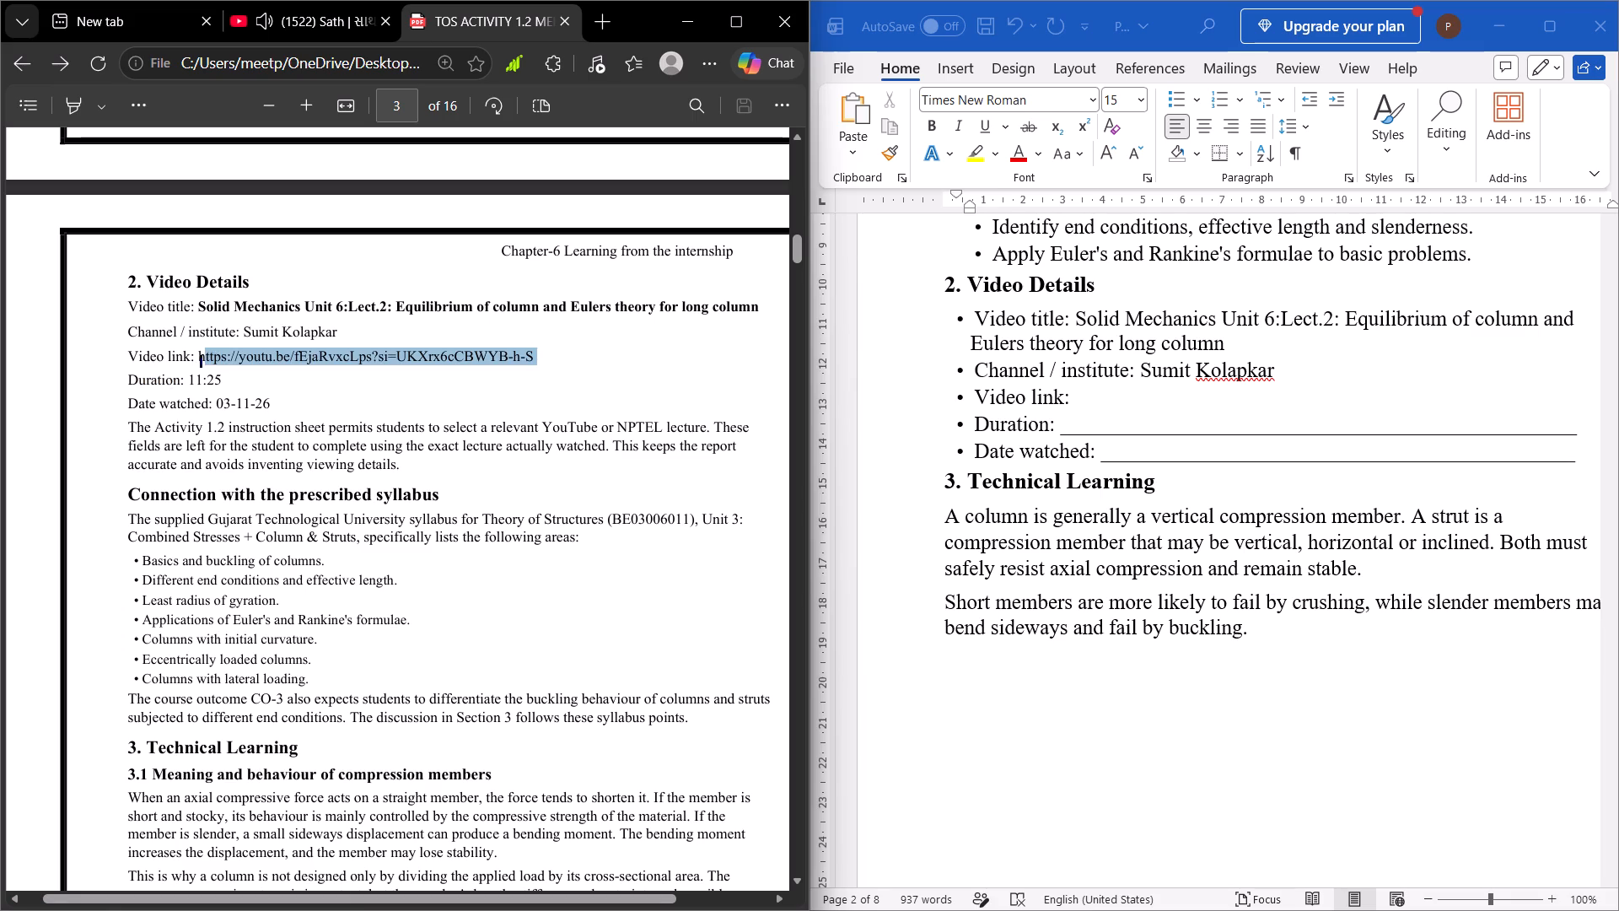
pyautogui.moveTo(201, 360); pyautogui.dragTo(196, 360)
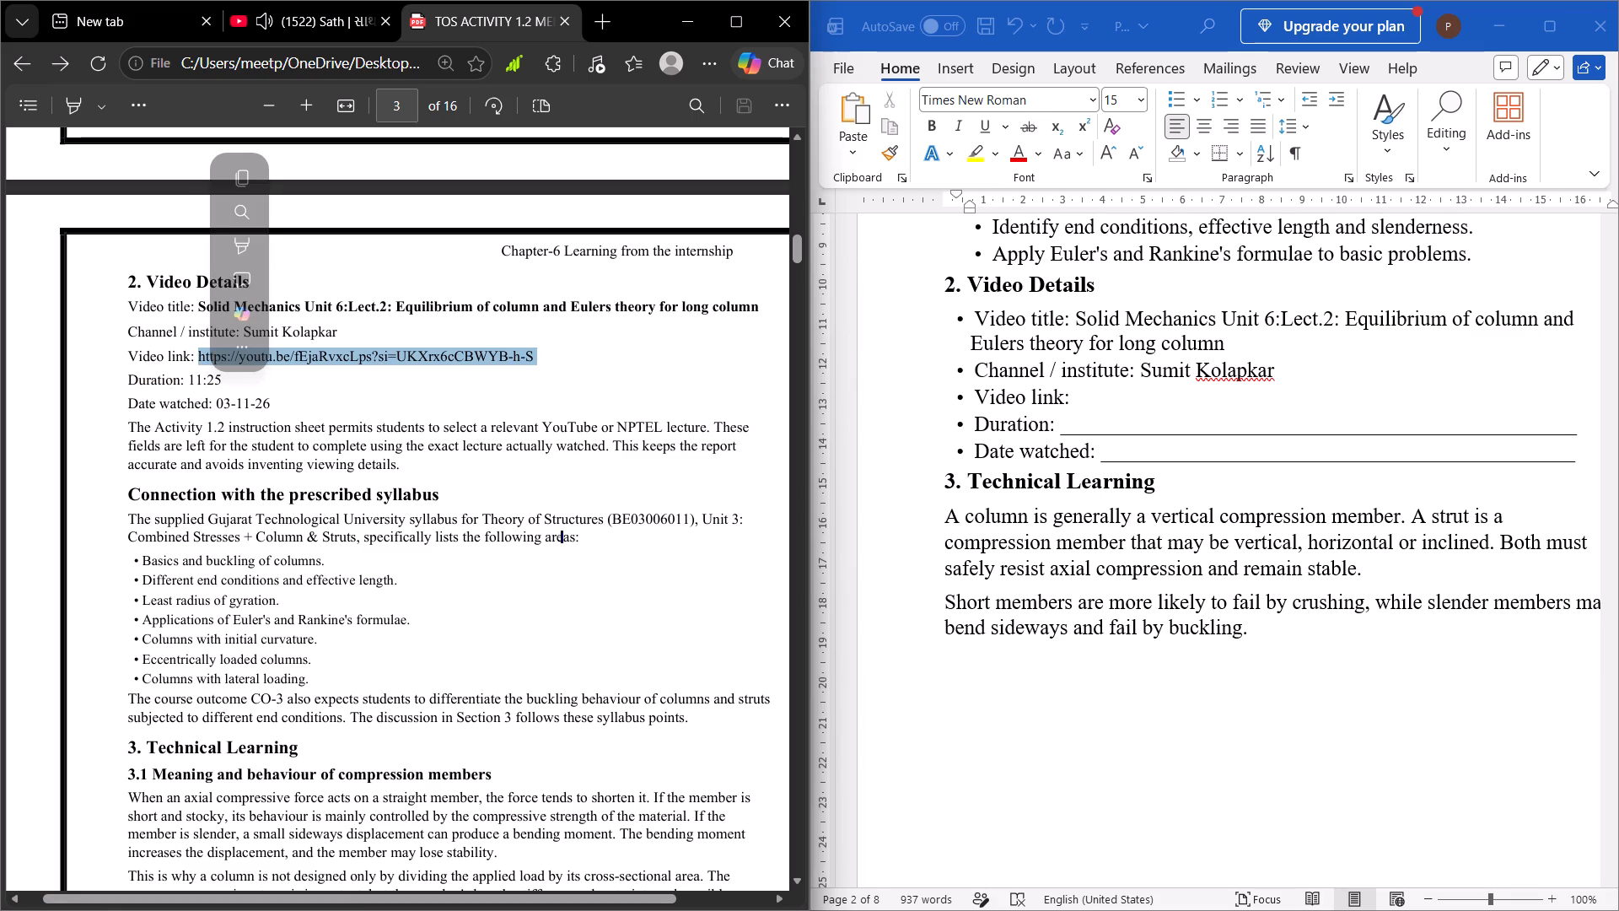
pyautogui.hotkey('ctrl', 'c')
pyautogui.click(1498, 425)
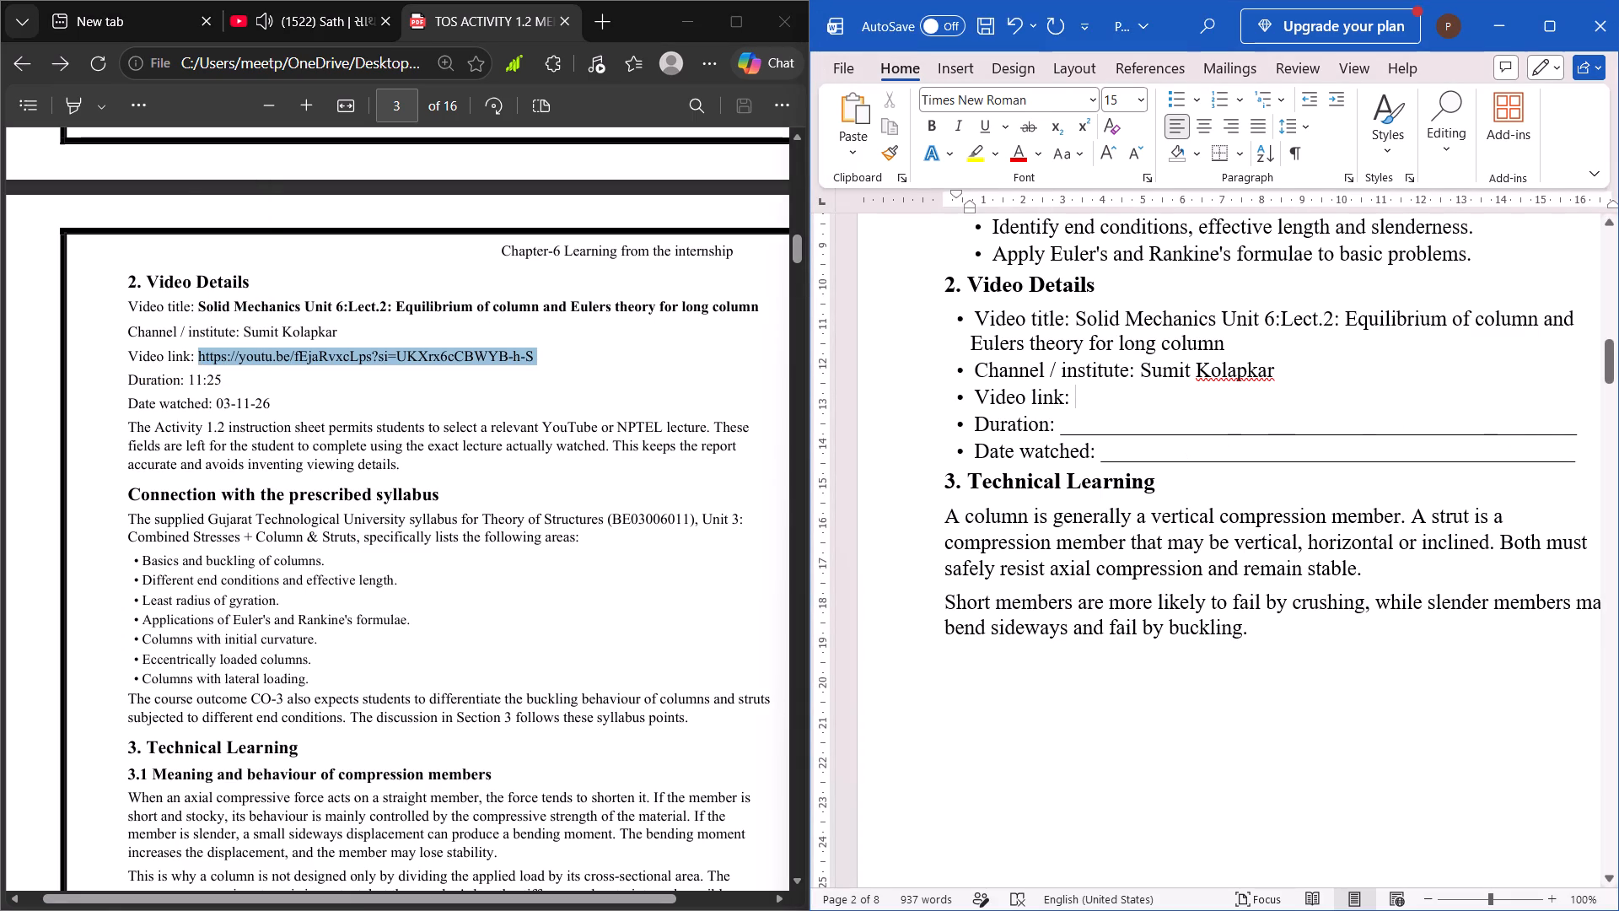
pyautogui.hotkey('ctrl', 'v')
# Replace the blank line of the Word report's Duration entry with 11:25.
pyautogui.click(1588, 425)
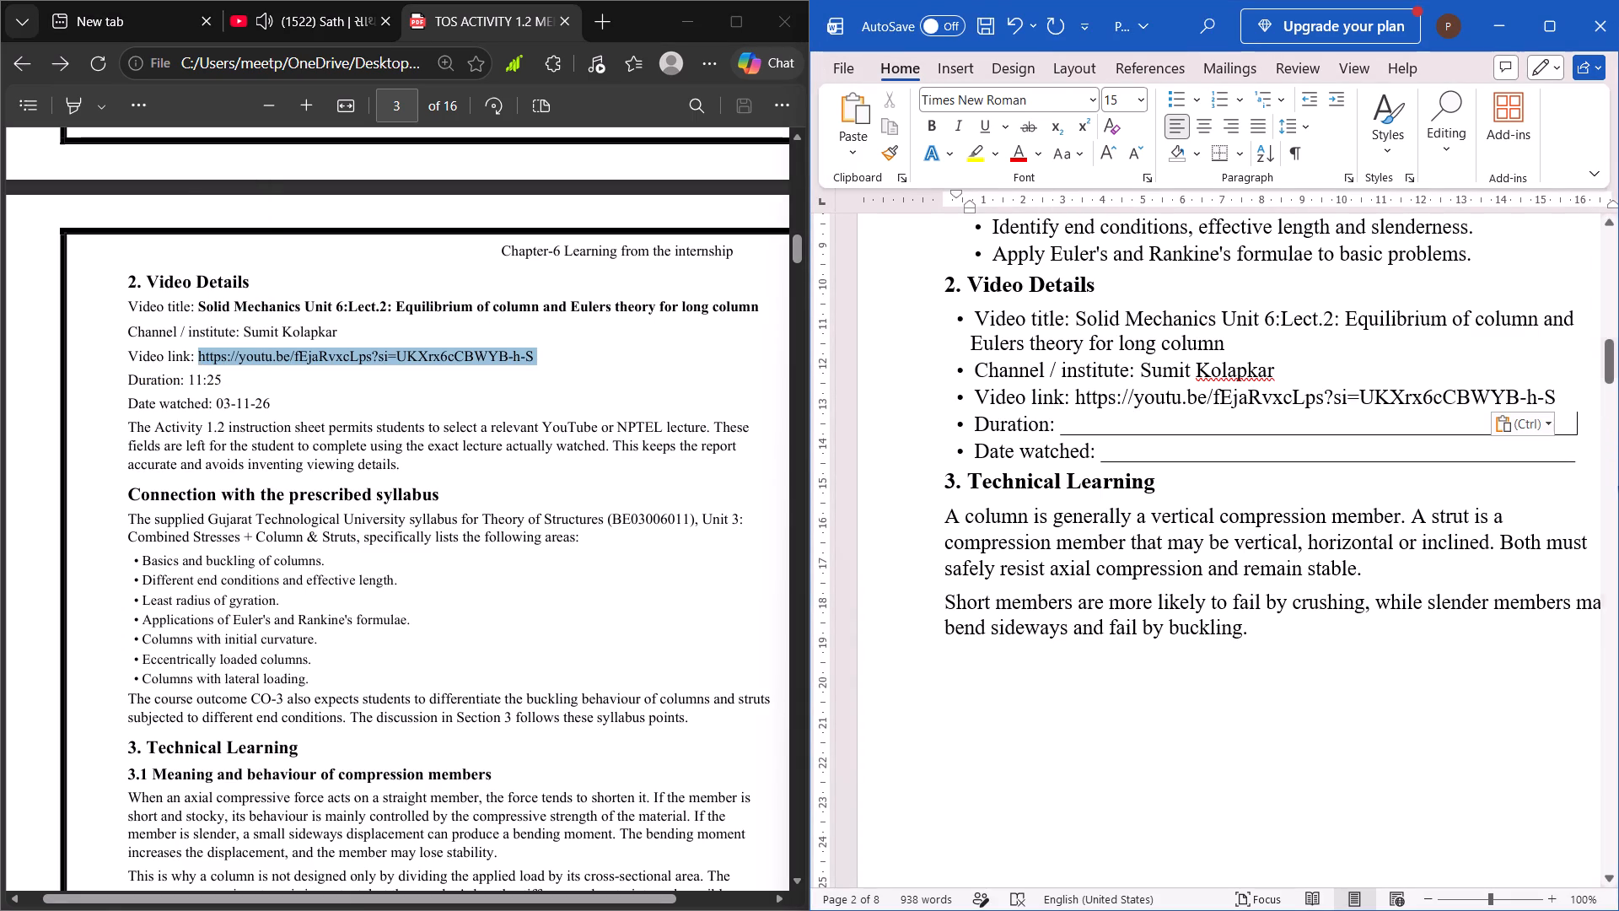
pyautogui.press('BackSpace')
pyautogui.press('BackSpace')
pyautogui.press('BackSpace')
pyautogui.press('BackSpace')
pyautogui.press('BackSpace')
pyautogui.press('BackSpace')
pyautogui.press('BackSpace')
pyautogui.press('BackSpace')
pyautogui.press('BackSpace')
pyautogui.press('BackSpace')
pyautogui.press('BackSpace')
pyautogui.press('BackSpace')
pyautogui.press('BackSpace')
pyautogui.press('BackSpace')
pyautogui.press('BackSpace')
pyautogui.press('BackSpace')
pyautogui.press('BackSpace')
pyautogui.press('BackSpace')
pyautogui.press('BackSpace')
pyautogui.press('BackSpace')
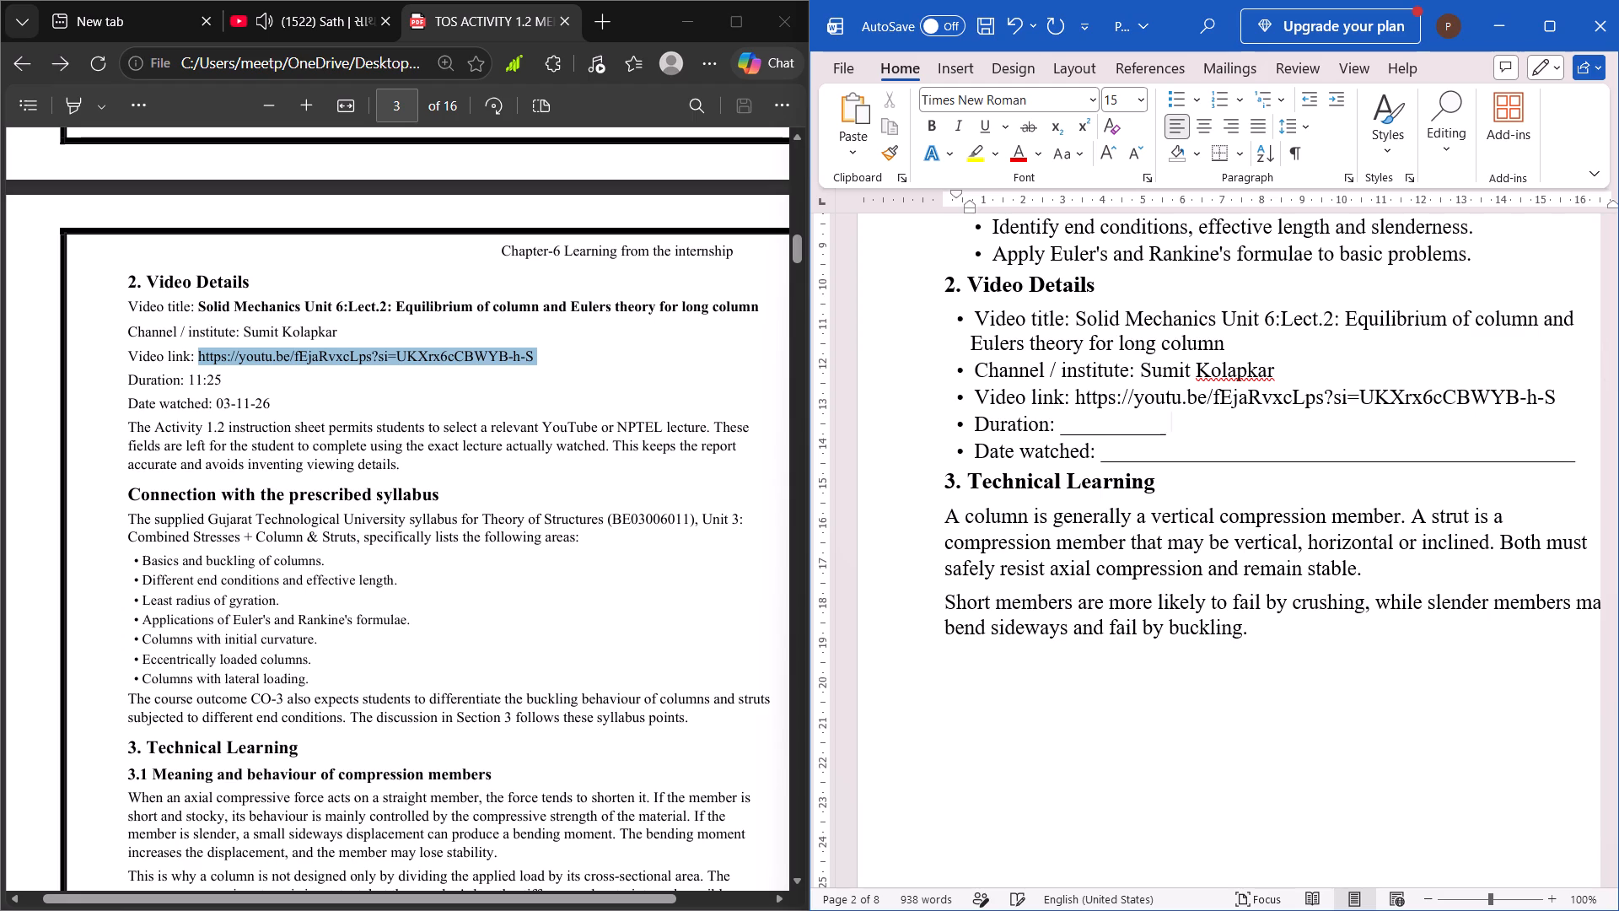
pyautogui.press('BackSpace')
pyautogui.press('BackSpace')
pyautogui.press('BackSpace')
pyautogui.press('BackSpace')
pyautogui.press('BackSpace')
pyautogui.press('BackSpace')
pyautogui.press('BackSpace')
pyautogui.write('11.')
pyautogui.press('BackSpace')
pyautogui.hotkey('shift', ':')
pyautogui.write('25')
# Replace the blank line of the Word report's Date watched entry with 03-11-26, matching the PDF.
pyautogui.click(268, 410)
pyautogui.click(1568, 463)
pyautogui.click(1584, 458)
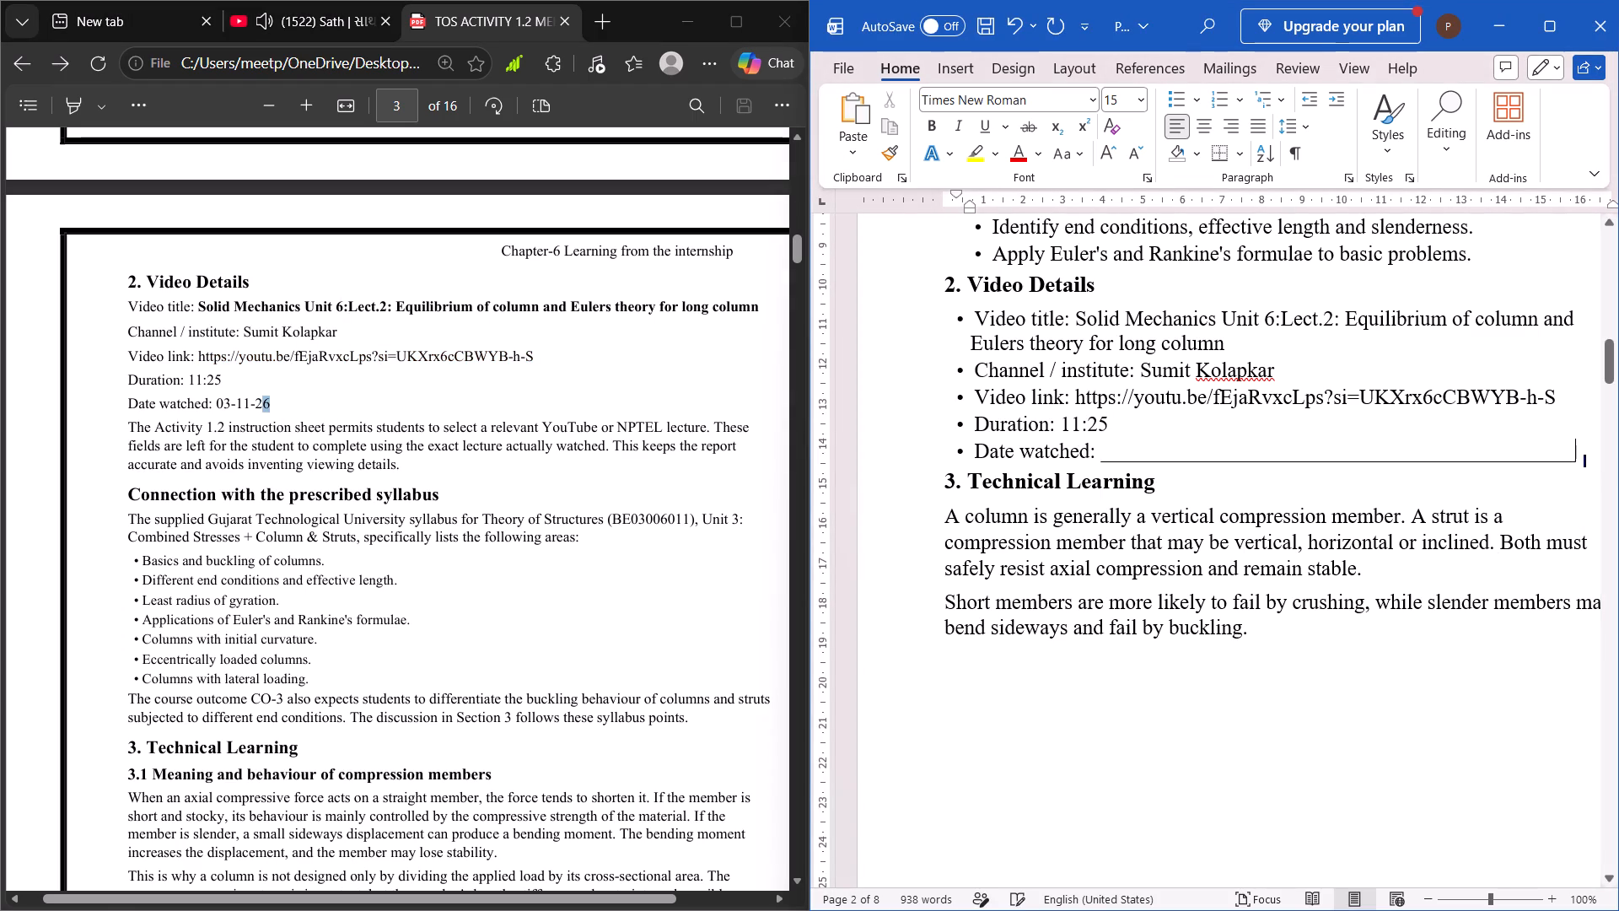
pyautogui.press('BackSpace')
pyautogui.press('BackSpace')
pyautogui.press('BackSpace')
pyautogui.press('BackSpace')
pyautogui.press('BackSpace')
pyautogui.press('BackSpace')
pyautogui.press('BackSpace')
pyautogui.press('BackSpace')
pyautogui.press('BackSpace')
pyautogui.press('BackSpace')
pyautogui.press('BackSpace')
pyautogui.press('BackSpace')
pyautogui.press('BackSpace')
pyautogui.press('BackSpace')
pyautogui.press('BackSpace')
pyautogui.press('BackSpace')
pyautogui.press('BackSpace')
pyautogui.press('BackSpace')
pyautogui.press('BackSpace')
pyautogui.press('BackSpace')
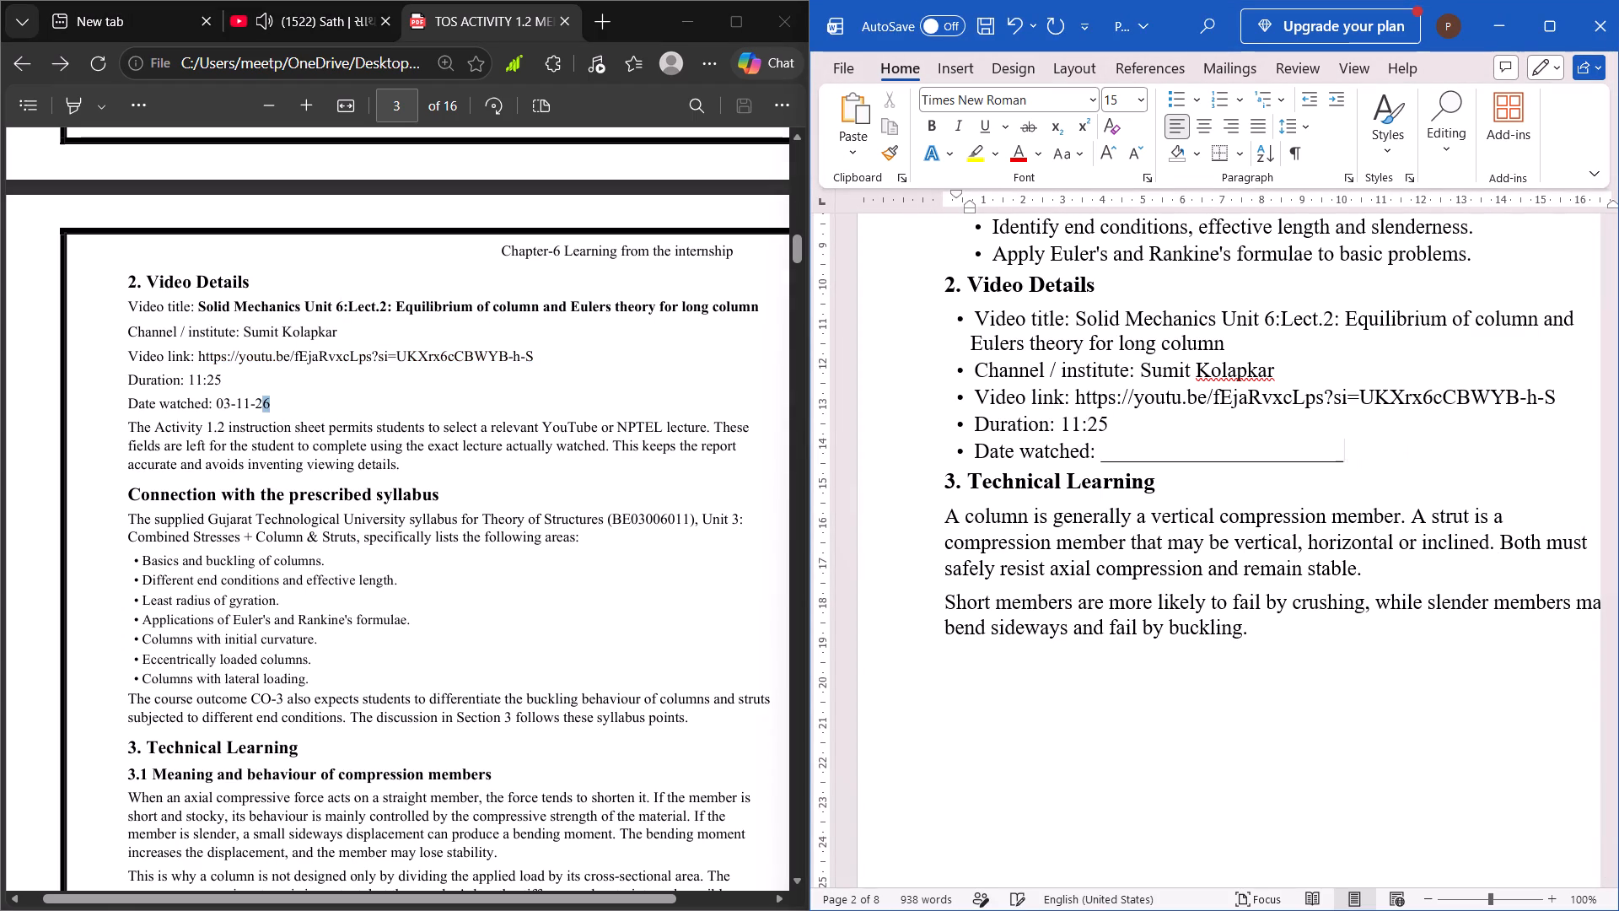
pyautogui.press('BackSpace')
pyautogui.press('BackSpace')
pyautogui.press('BackSpace')
pyautogui.press('BackSpace')
pyautogui.press('BackSpace')
pyautogui.press('BackSpace')
pyautogui.write('03-')
pyautogui.write('11-26')
# Review the rest of the Word report, from Technical Learning through the Conclusion to the last page.
pyautogui.moveTo(1116, 848); pyautogui.dragTo(1116, 835)
pyautogui.scroll(-5, 1197, 547)
pyautogui.scroll(1, 1197, 547)
pyautogui.scroll(-17, 1197, 547)
pyautogui.scroll(-5, 1193, 519)
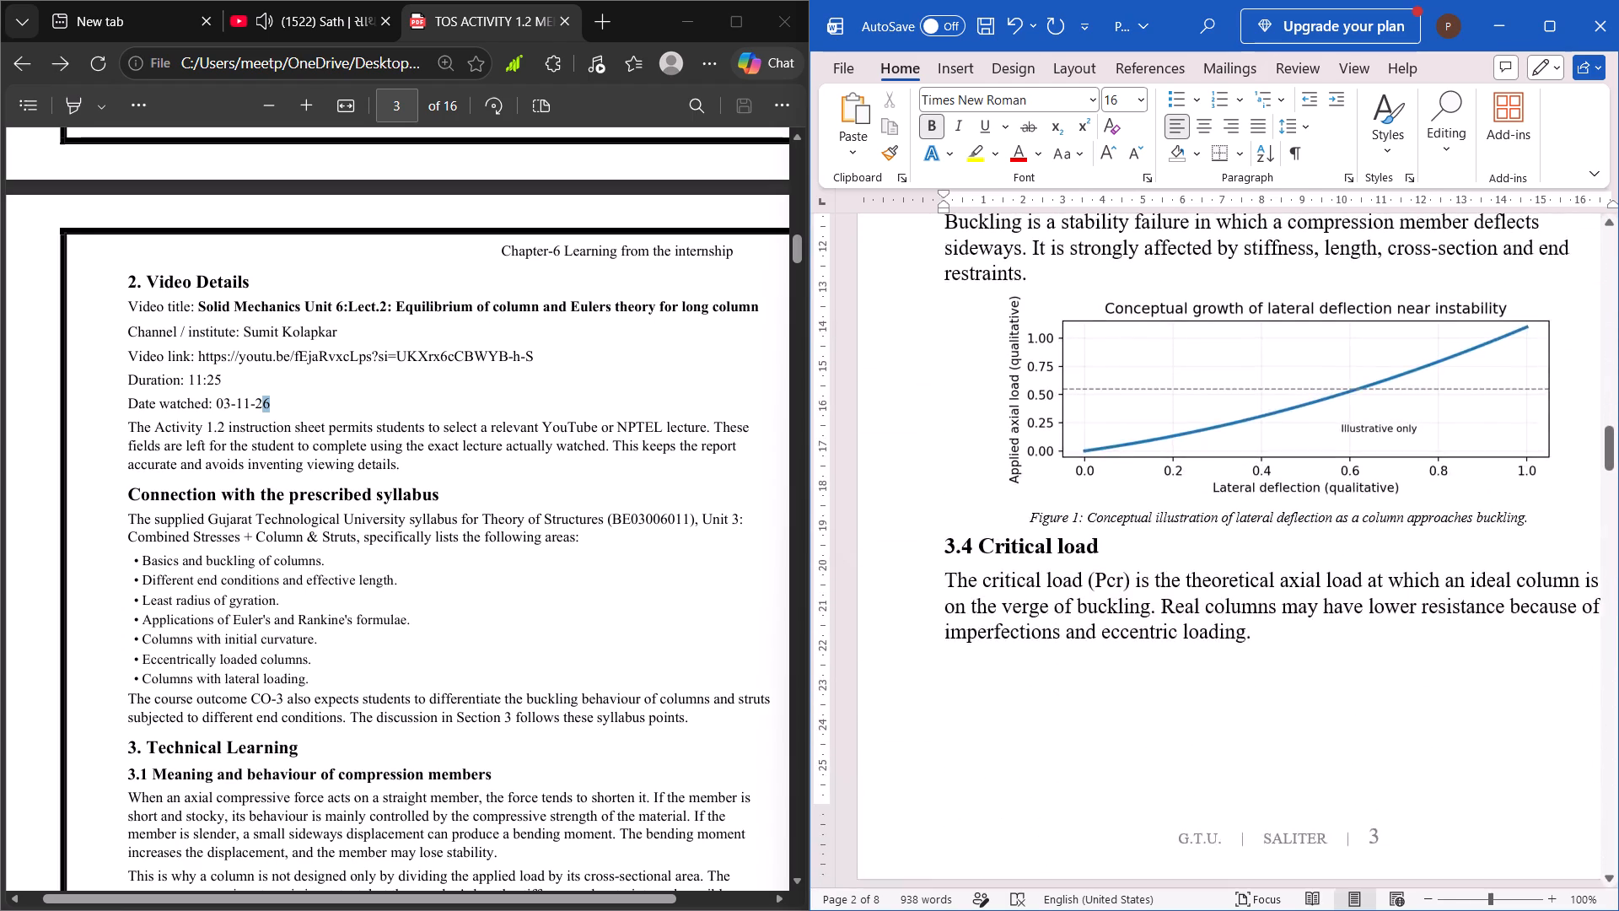
pyautogui.scroll(-20, 1193, 519)
pyautogui.scroll(-20, 1193, 519)
pyautogui.scroll(-4, 1193, 519)
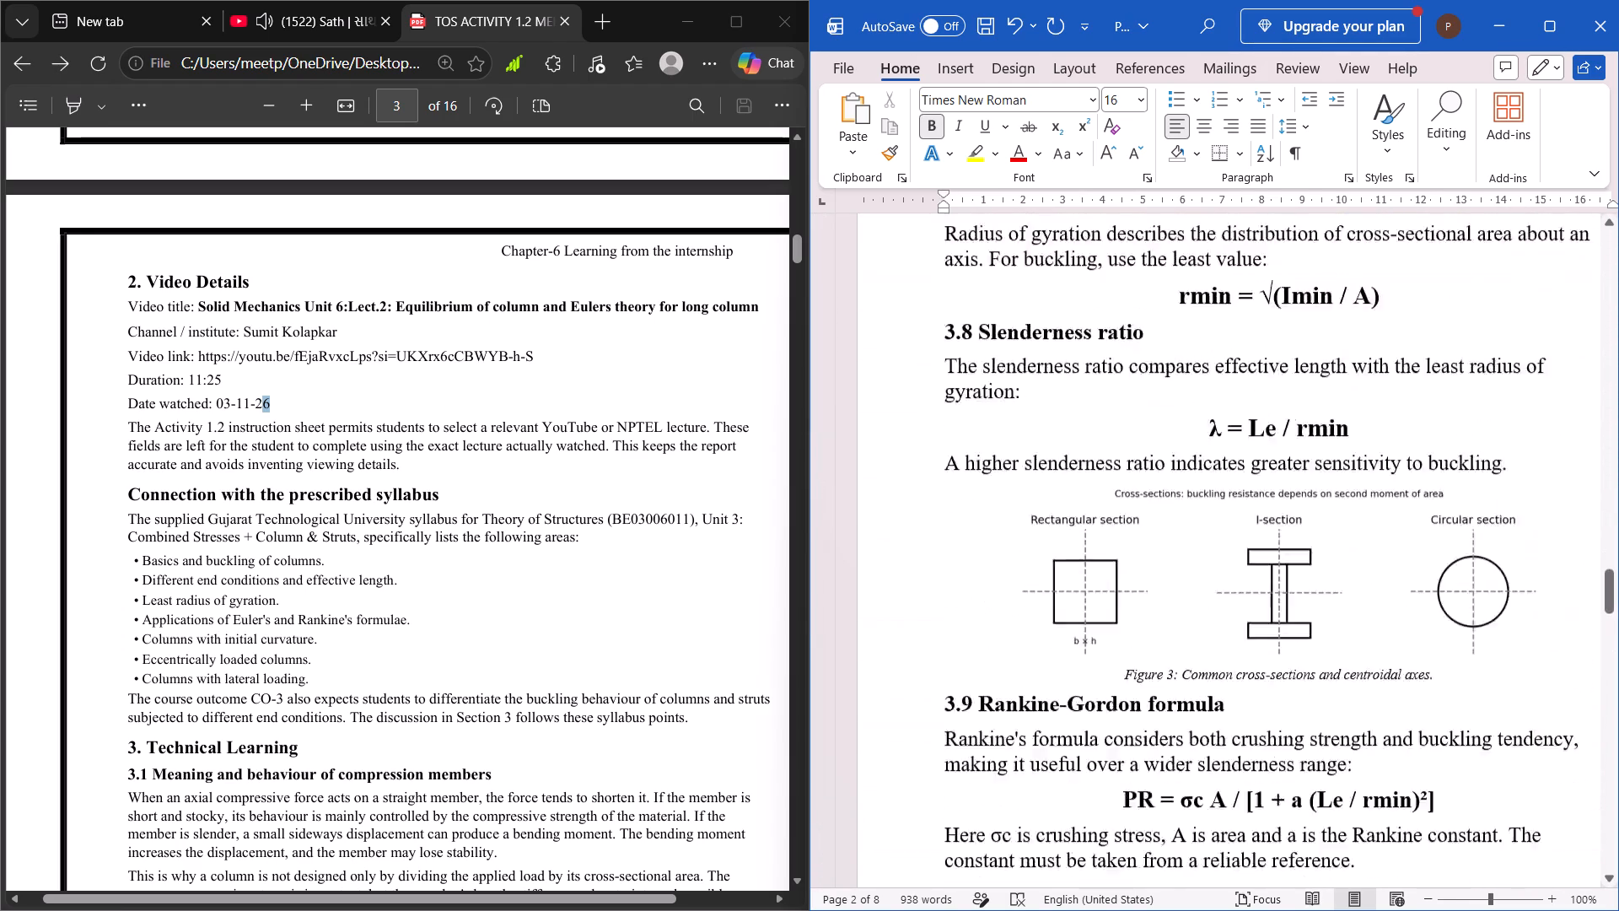
pyautogui.scroll(-20, 1197, 509)
pyautogui.scroll(-20, 1197, 509)
pyautogui.scroll(-7, 1197, 509)
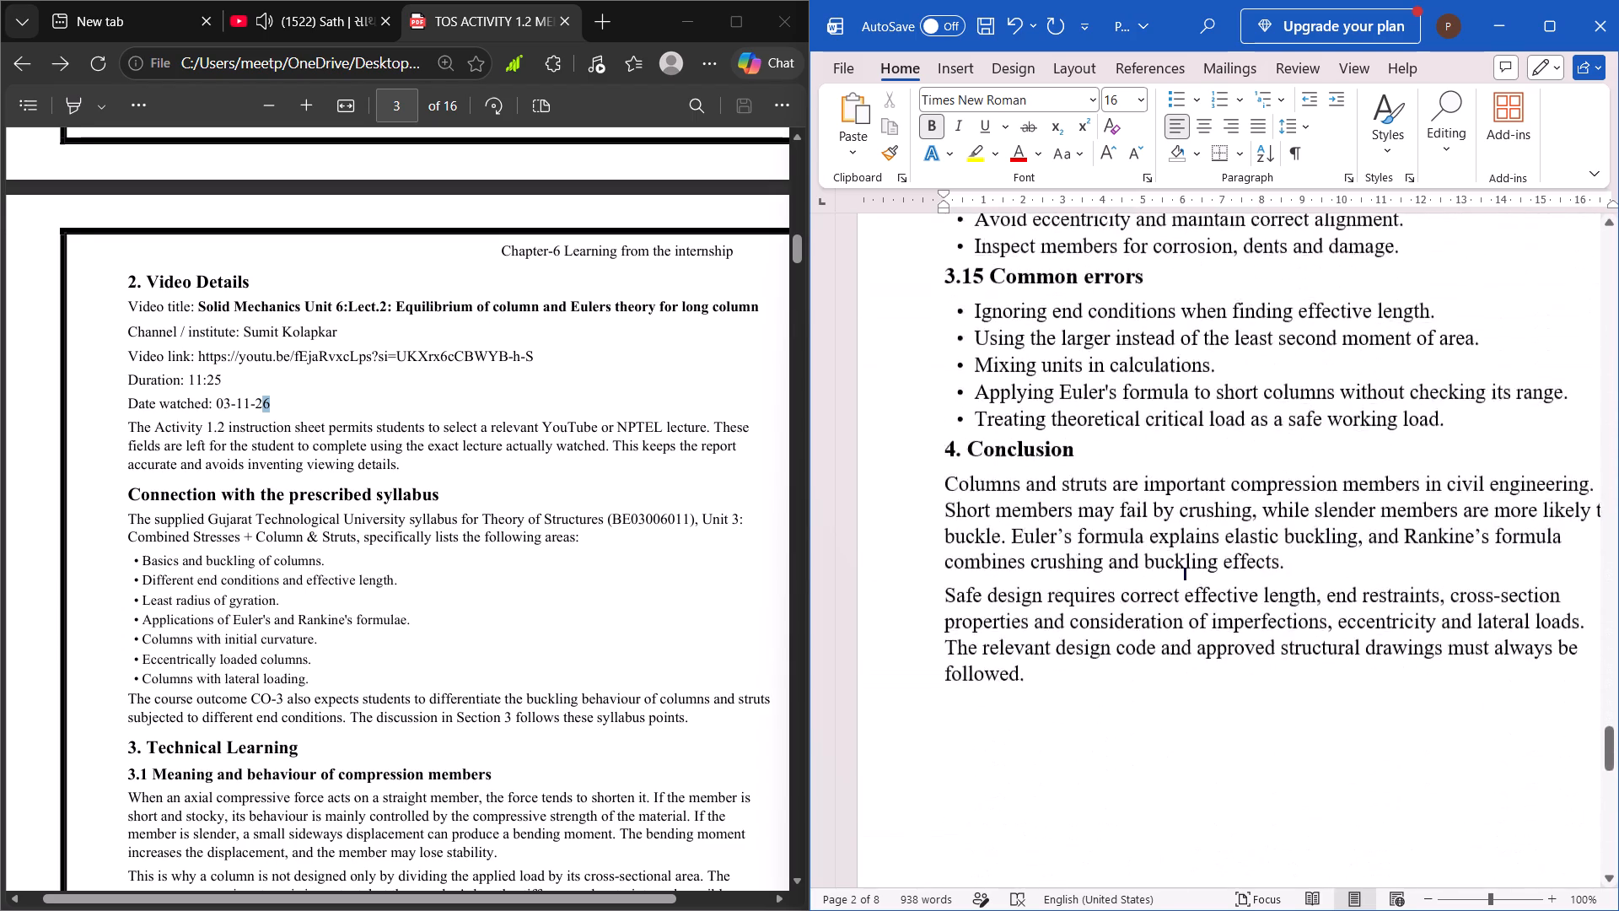
pyautogui.scroll(-20, 1185, 573)
pyautogui.scroll(-8, 1185, 573)
pyautogui.scroll(1, 1172, 588)
pyautogui.scroll(-13, 1172, 588)
pyautogui.scroll(16, 1167, 590)
pyautogui.scroll(6, 1191, 574)
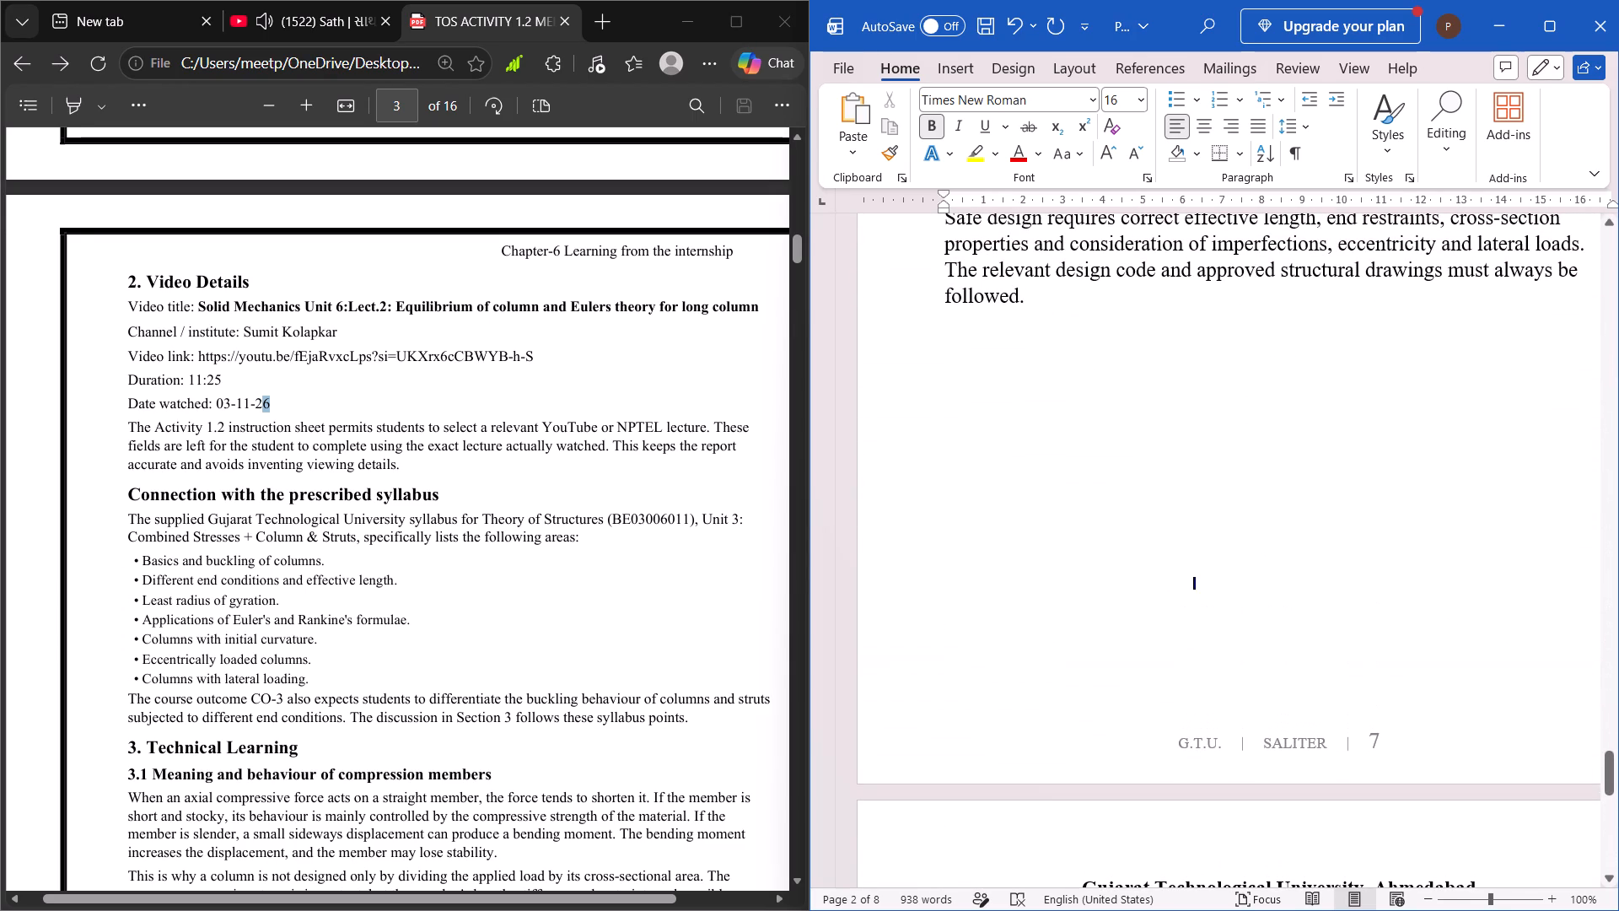
# Examine the original PDF's content and layout from Video Details through to its final page.
pyautogui.scroll(-20, 562, 655)
pyautogui.scroll(-15, 562, 655)
pyautogui.scroll(1, 562, 542)
pyautogui.scroll(-2, 562, 542)
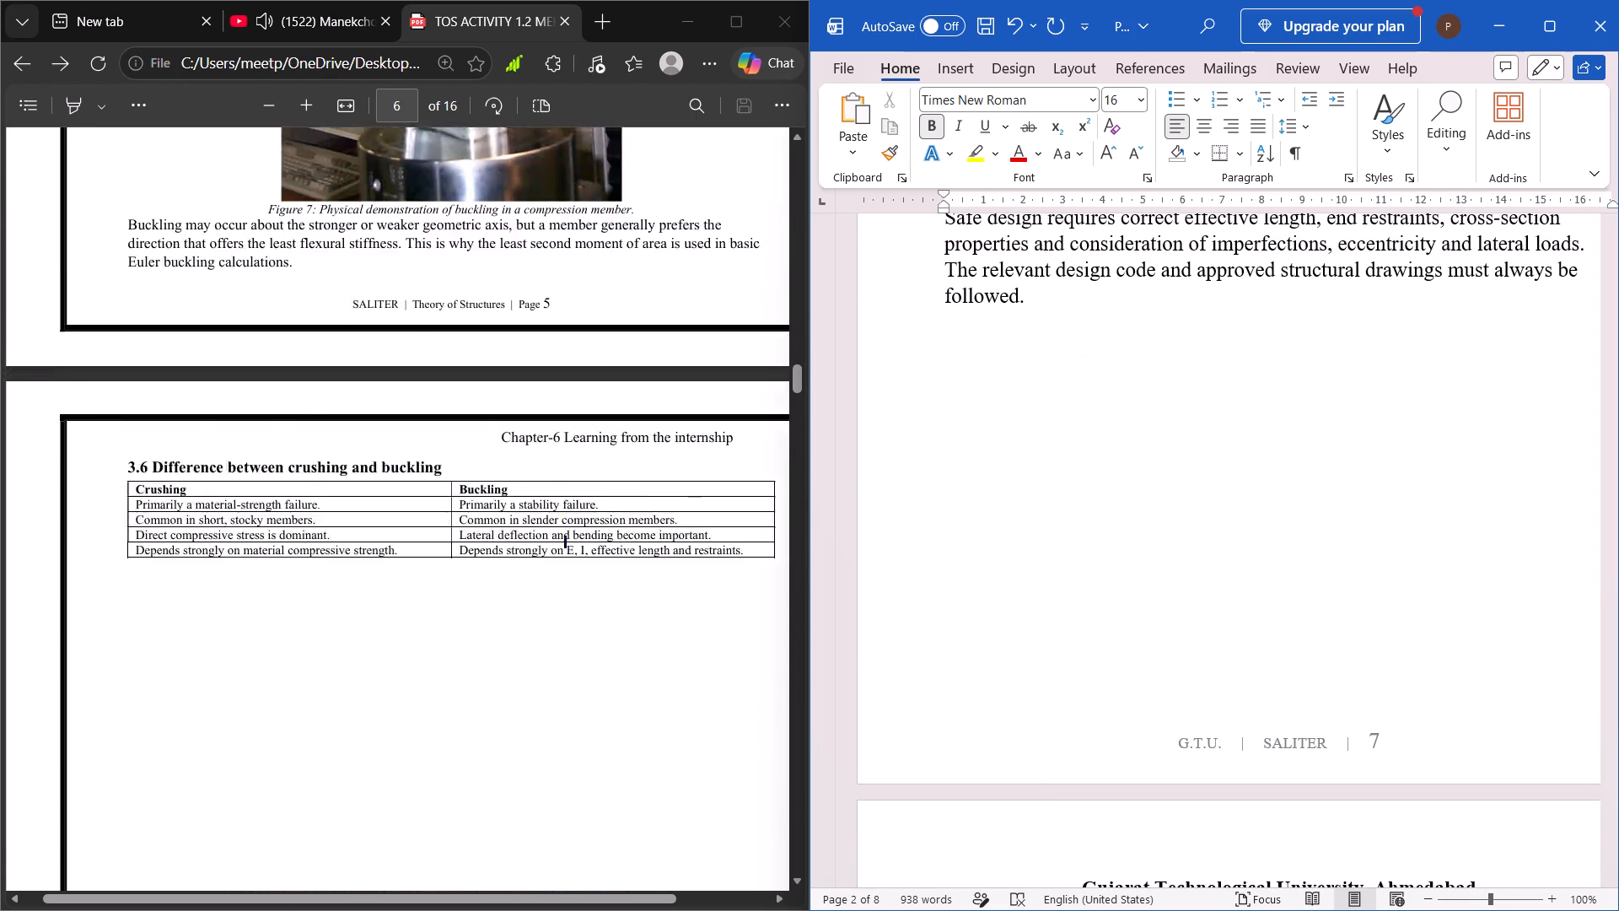
pyautogui.scroll(-20, 565, 541)
pyautogui.scroll(-12, 565, 541)
pyautogui.scroll(1, 562, 563)
pyautogui.scroll(-1, 562, 563)
pyautogui.scroll(1, 562, 563)
pyautogui.scroll(-6, 562, 563)
pyautogui.scroll(1, 562, 568)
pyautogui.scroll(-8, 563, 566)
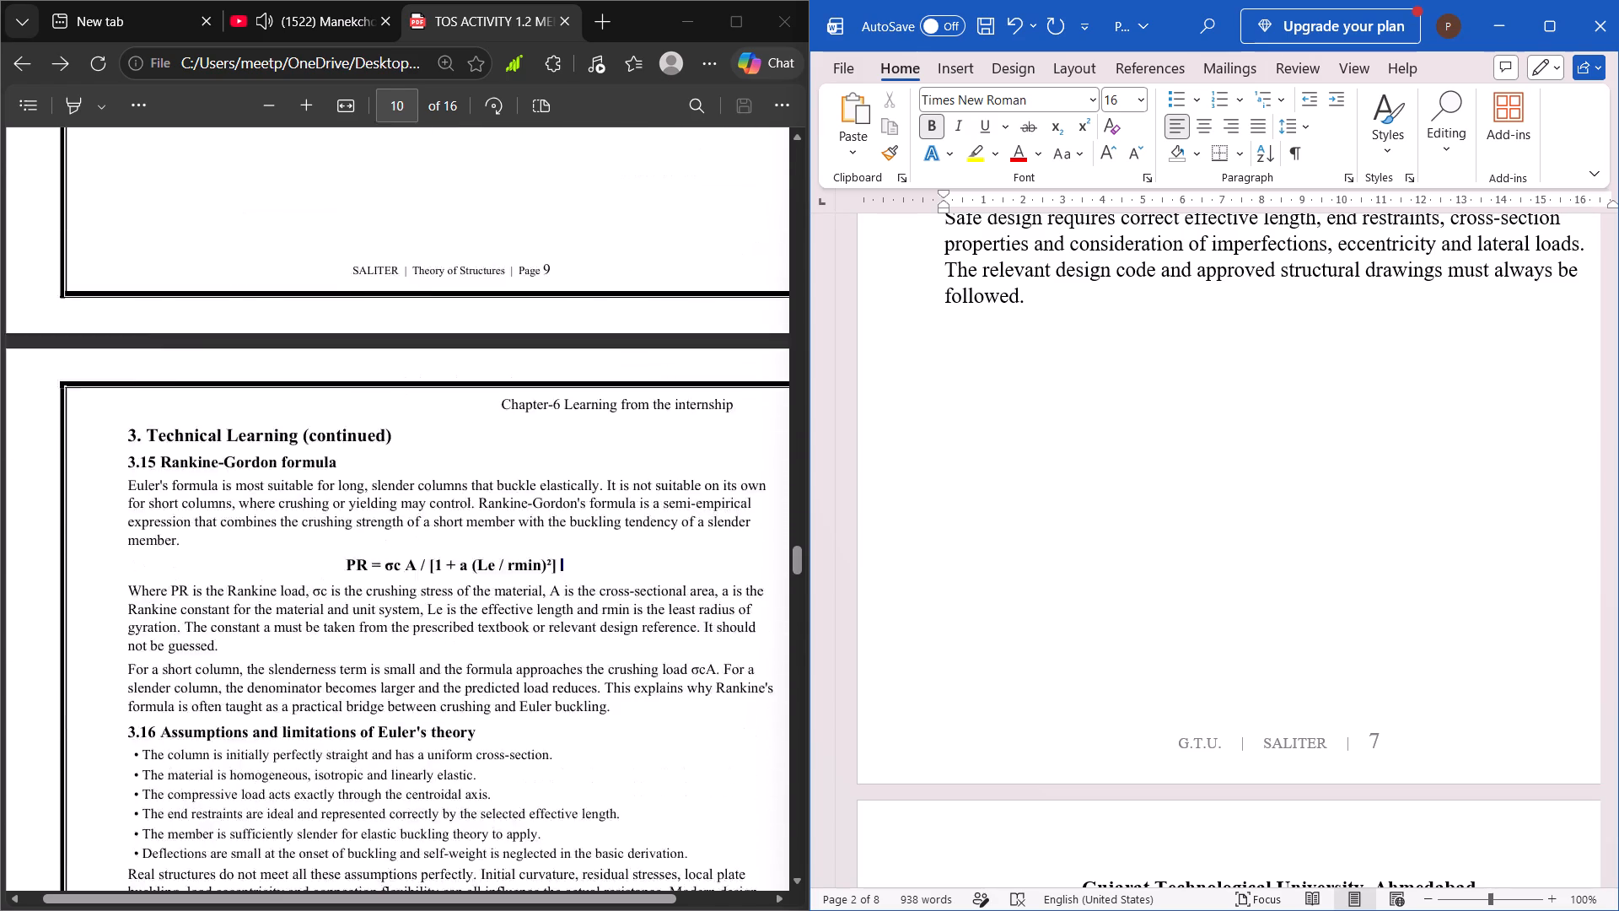
pyautogui.scroll(-15, 562, 563)
pyautogui.scroll(1, 569, 605)
pyautogui.scroll(-20, 569, 605)
pyautogui.scroll(-12, 569, 605)
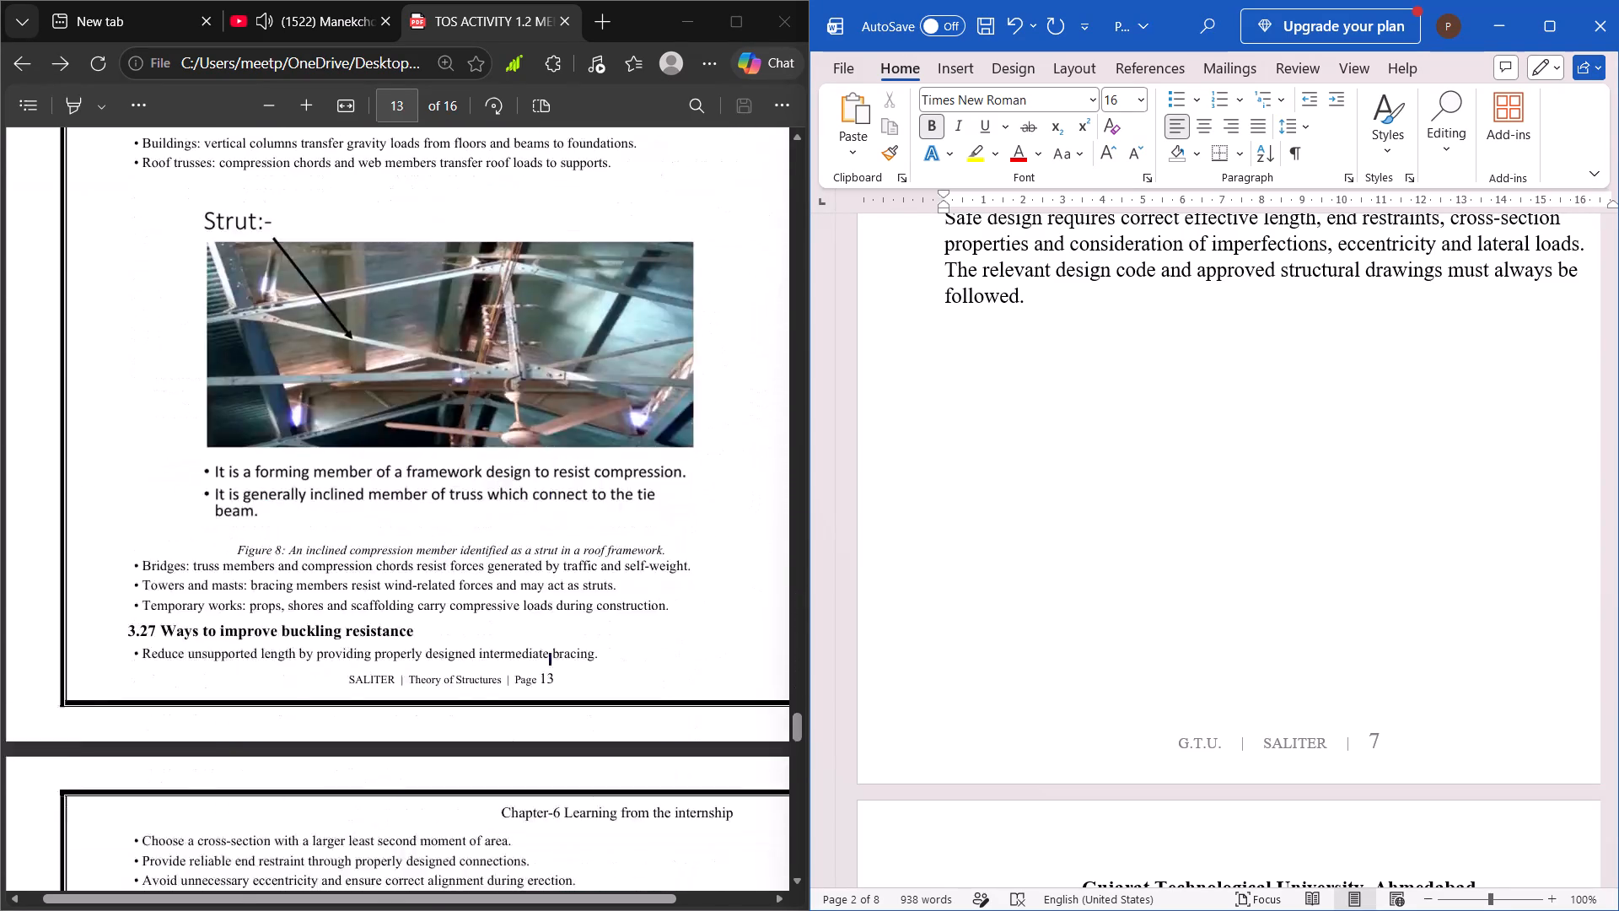
pyautogui.scroll(-19, 550, 658)
pyautogui.scroll(1, 535, 666)
pyautogui.scroll(-20, 535, 666)
pyautogui.scroll(-5, 535, 666)
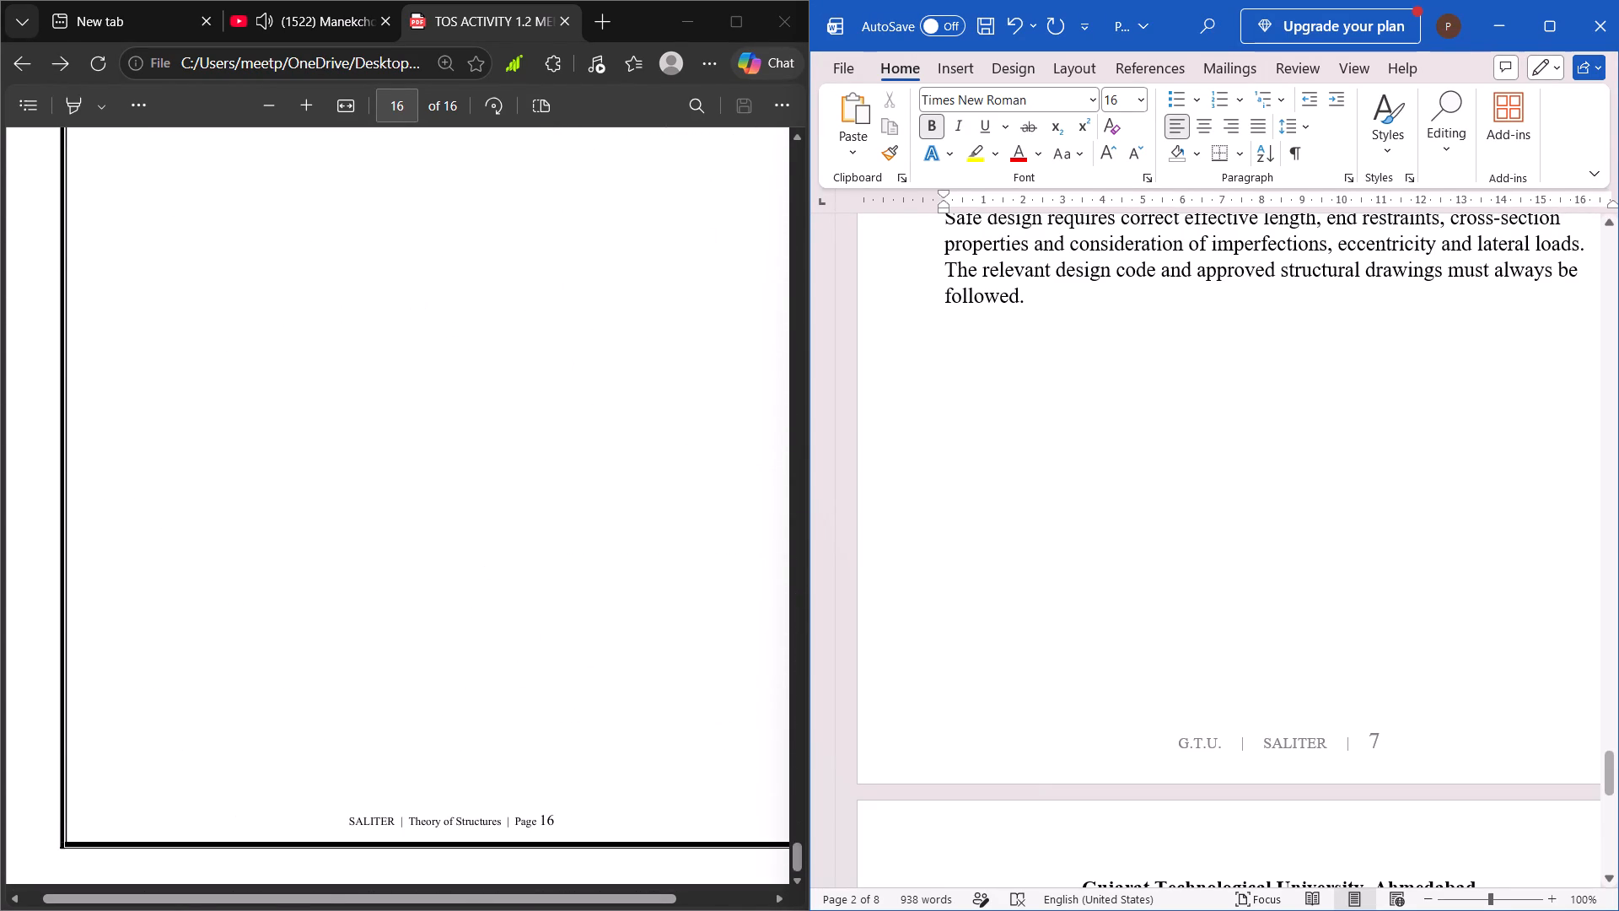
pyautogui.scroll(-7, 1238, 628)
# Delete the "Gujarat Technological University, Ahmedabad" line after the Conclusion, together with the otherwise empty last page of the Word report.
pyautogui.scroll(3, 755, 604)
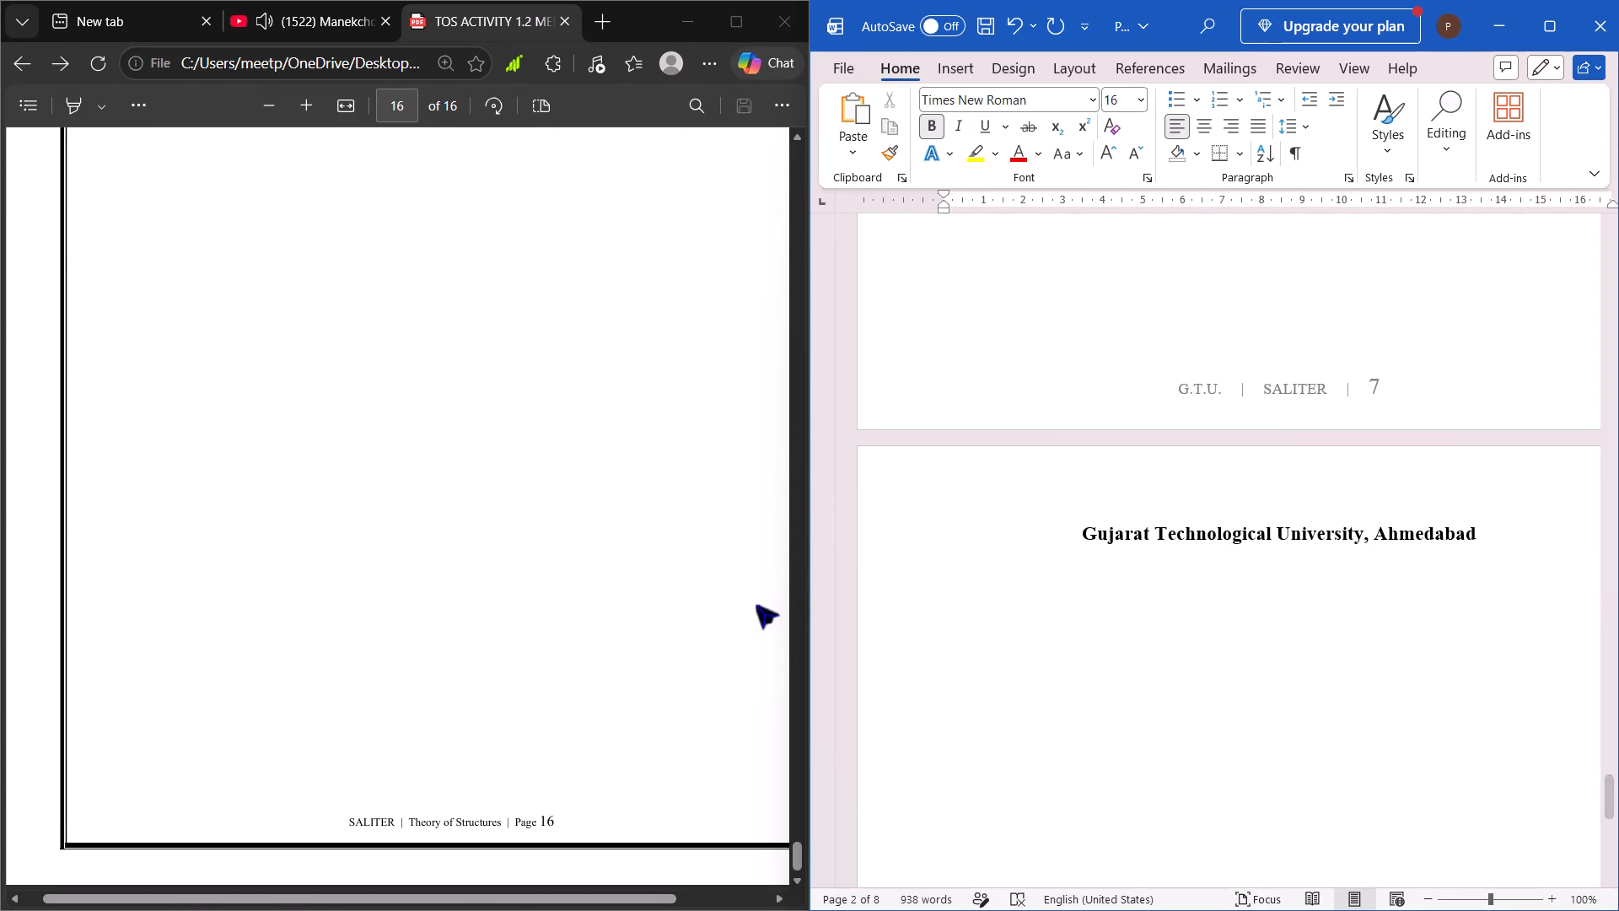
pyautogui.scroll(2, 755, 604)
pyautogui.scroll(12, 1144, 644)
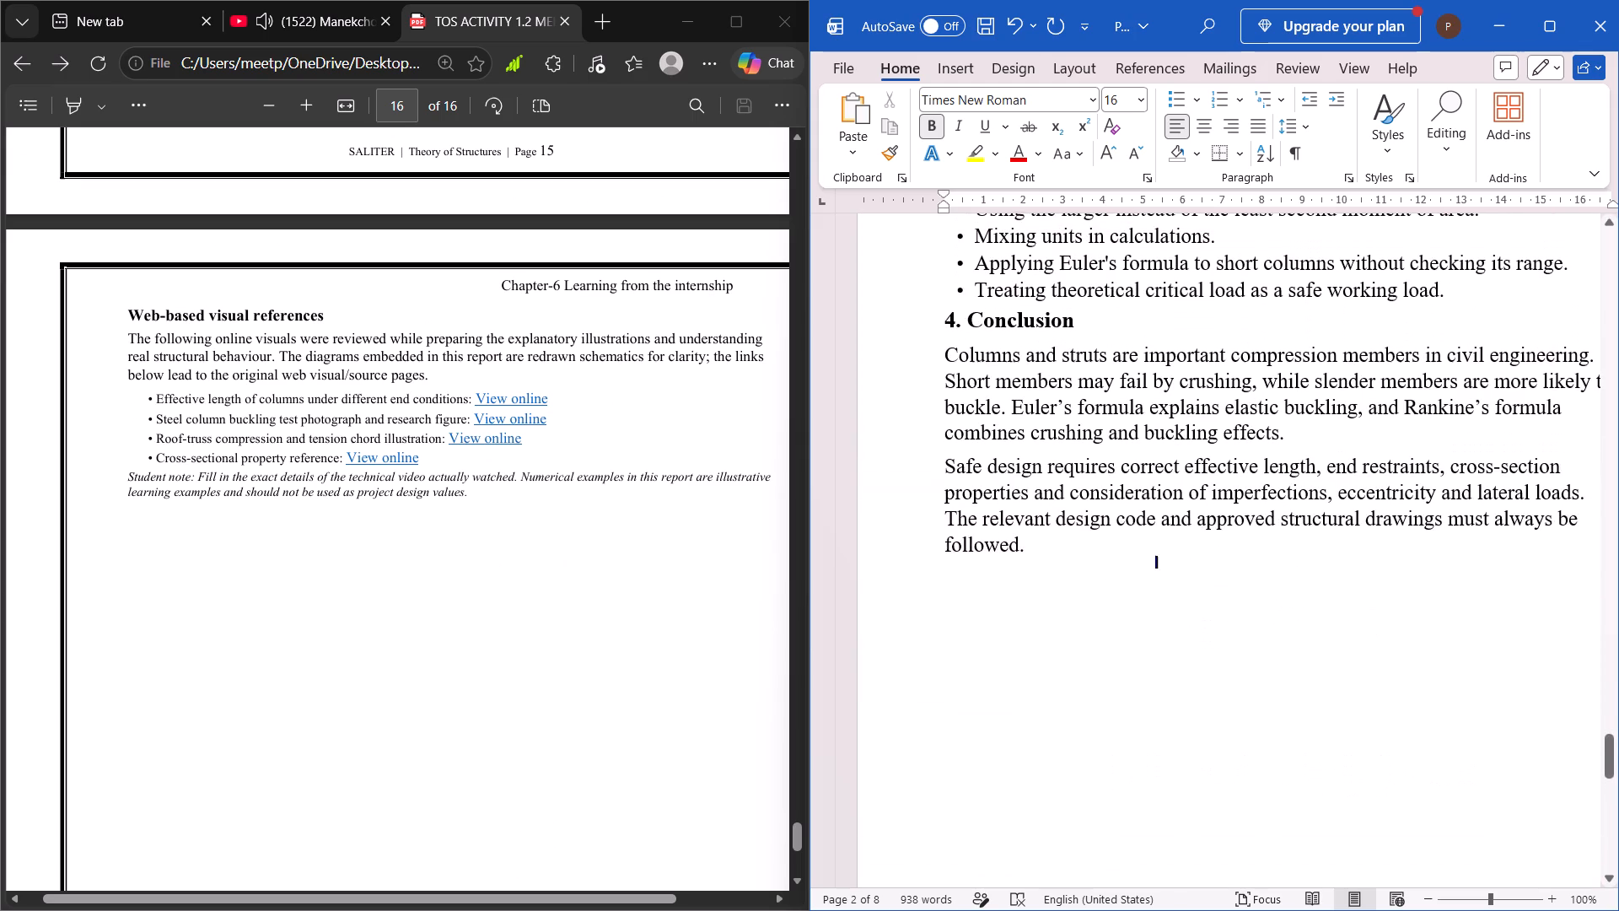
pyautogui.scroll(-13, 1158, 558)
pyautogui.scroll(1, 1159, 550)
pyautogui.scroll(-20, 1159, 550)
pyautogui.scroll(-8, 1159, 550)
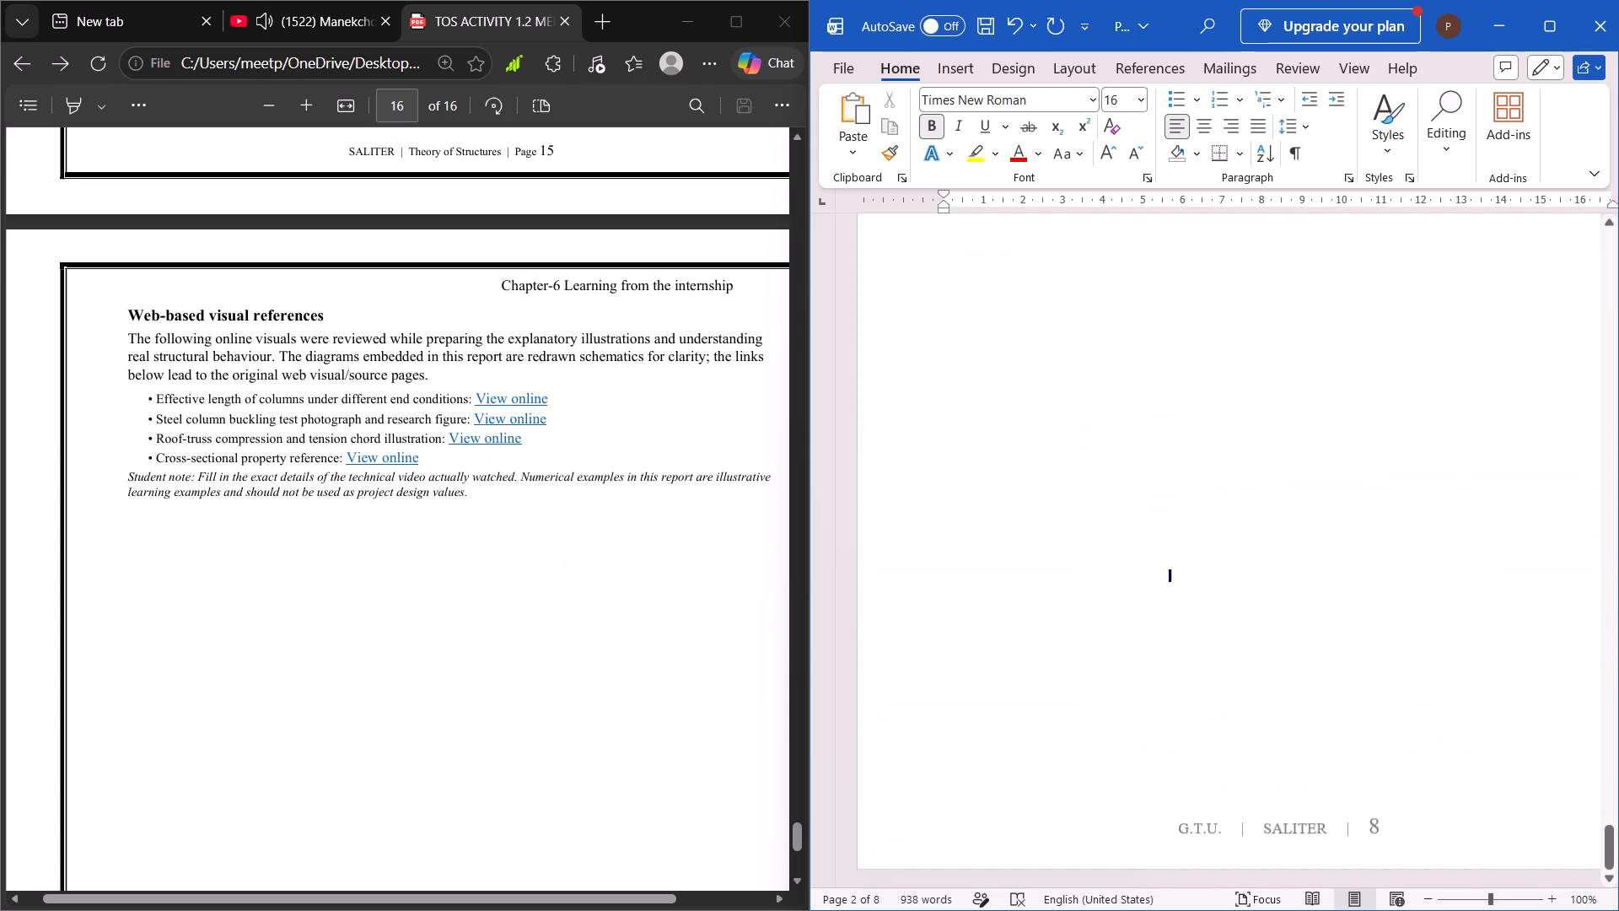
pyautogui.scroll(-2, 1170, 574)
pyautogui.scroll(12, 1229, 612)
pyautogui.moveTo(1541, 398); pyautogui.dragTo(842, 402)
pyautogui.press('BackSpace')
pyautogui.press('BackSpace')
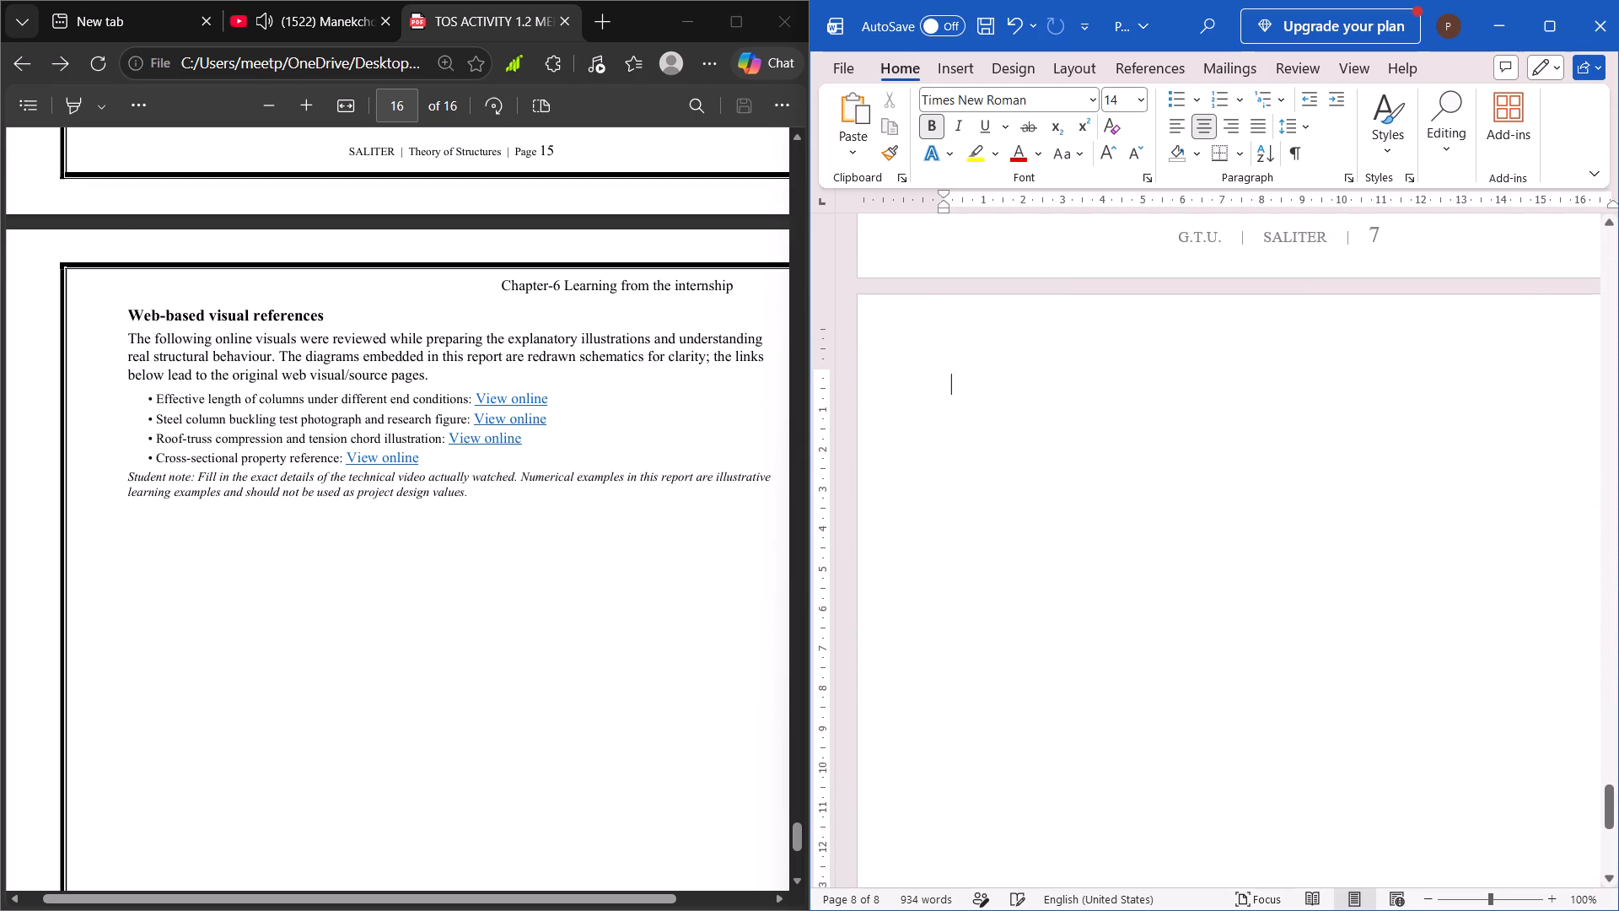
pyautogui.press('BackSpace')
pyautogui.scroll(5, 1189, 665)
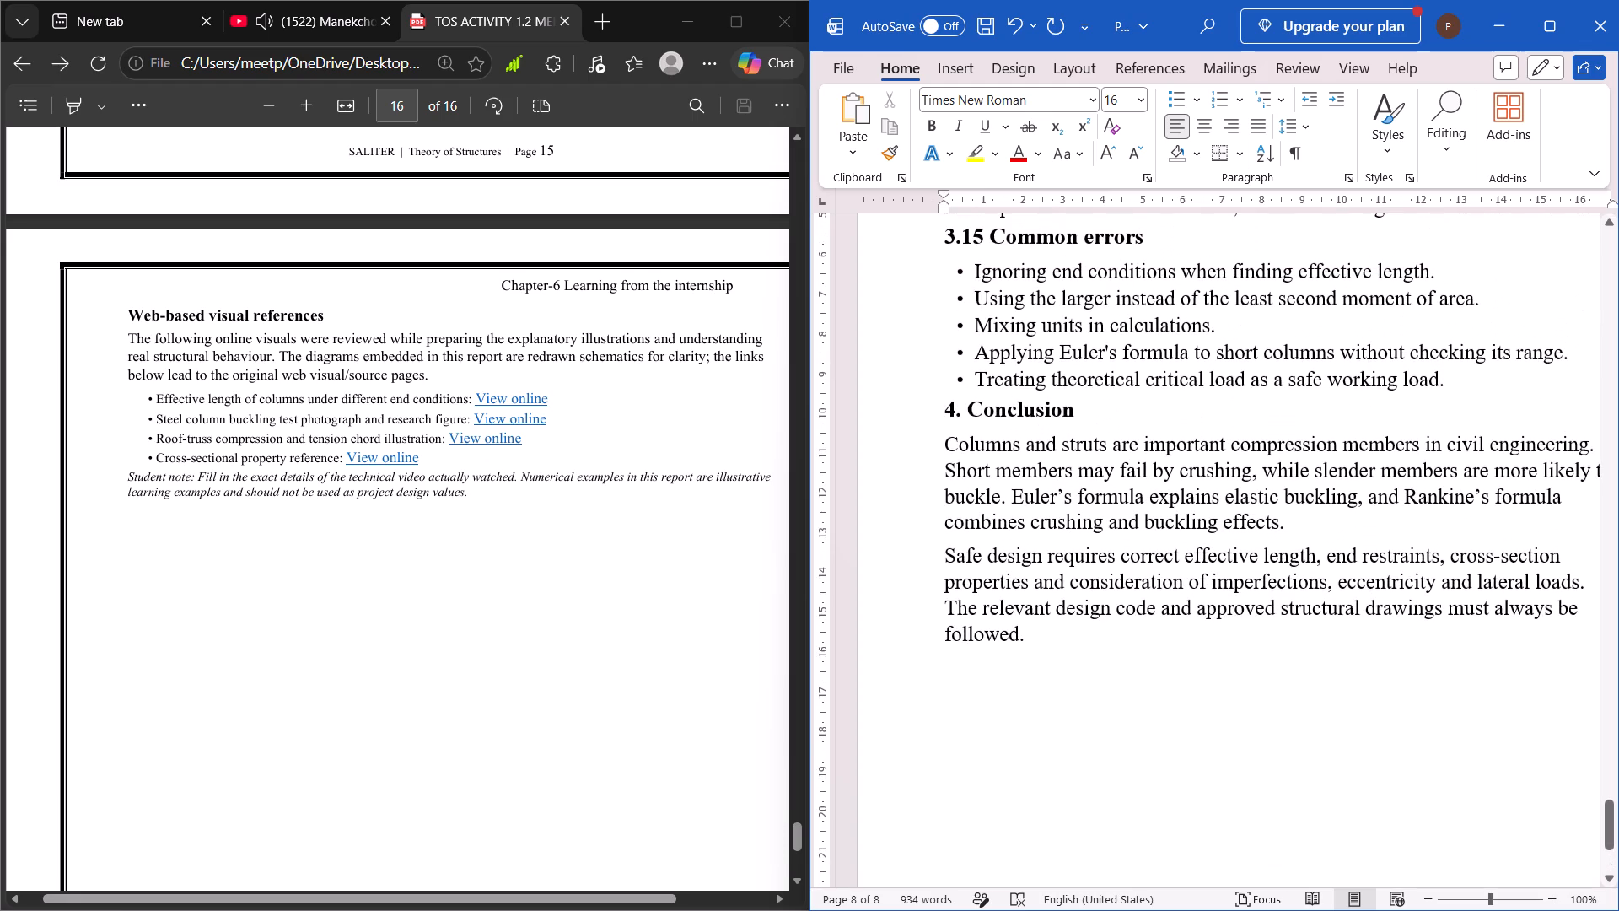
# Pause the music video playing on YouTube.
pyautogui.click(349, 24)
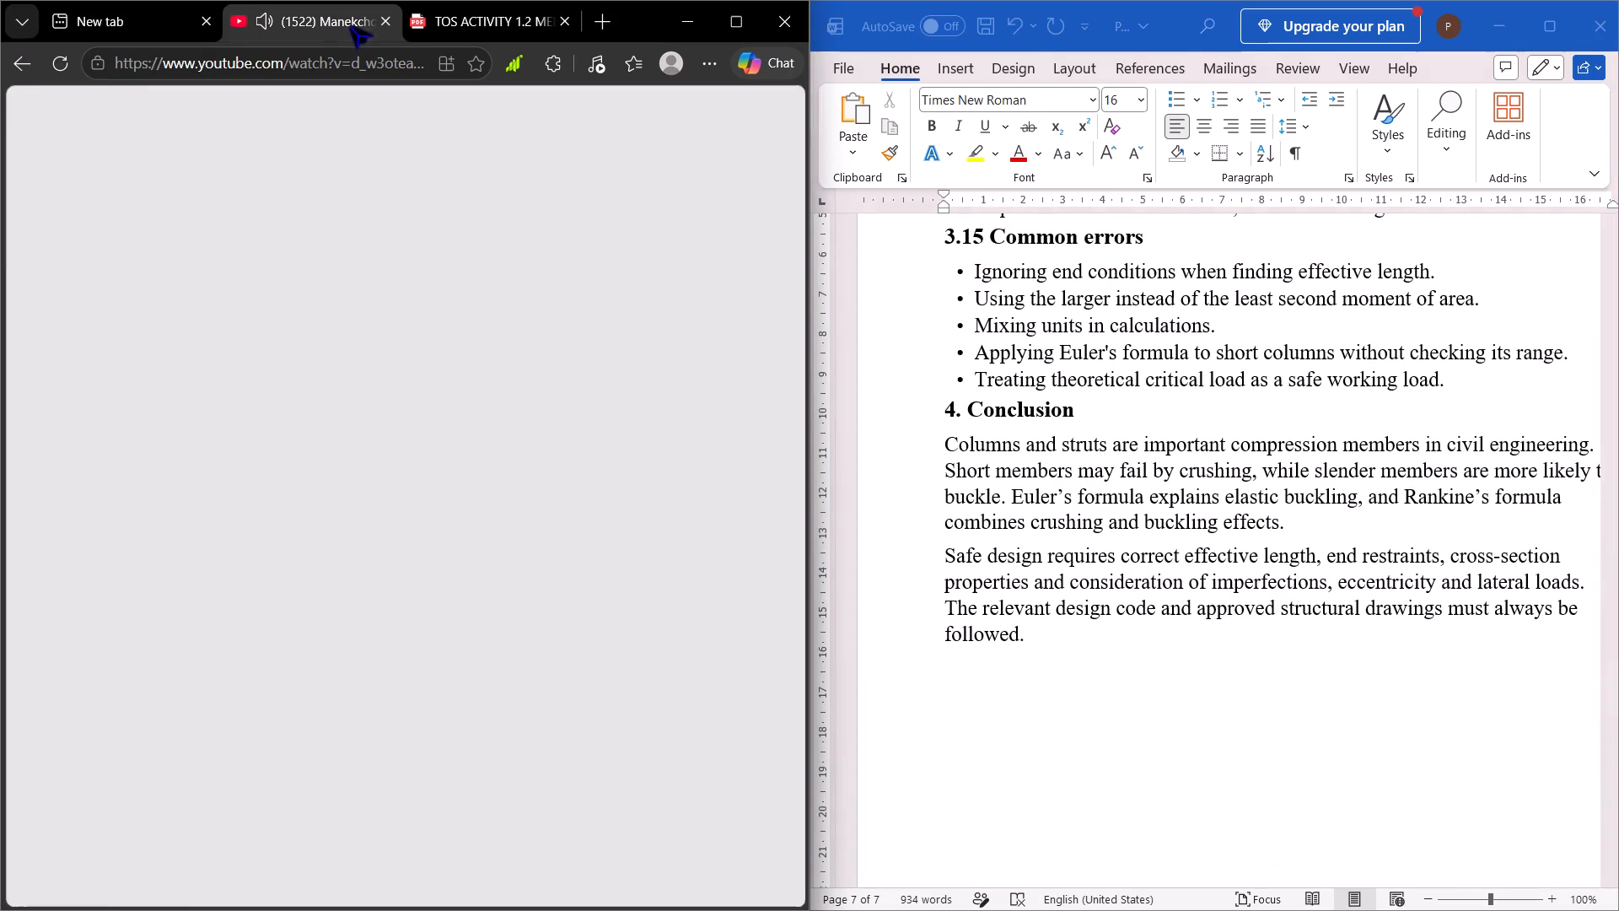
pyautogui.click(322, 400)
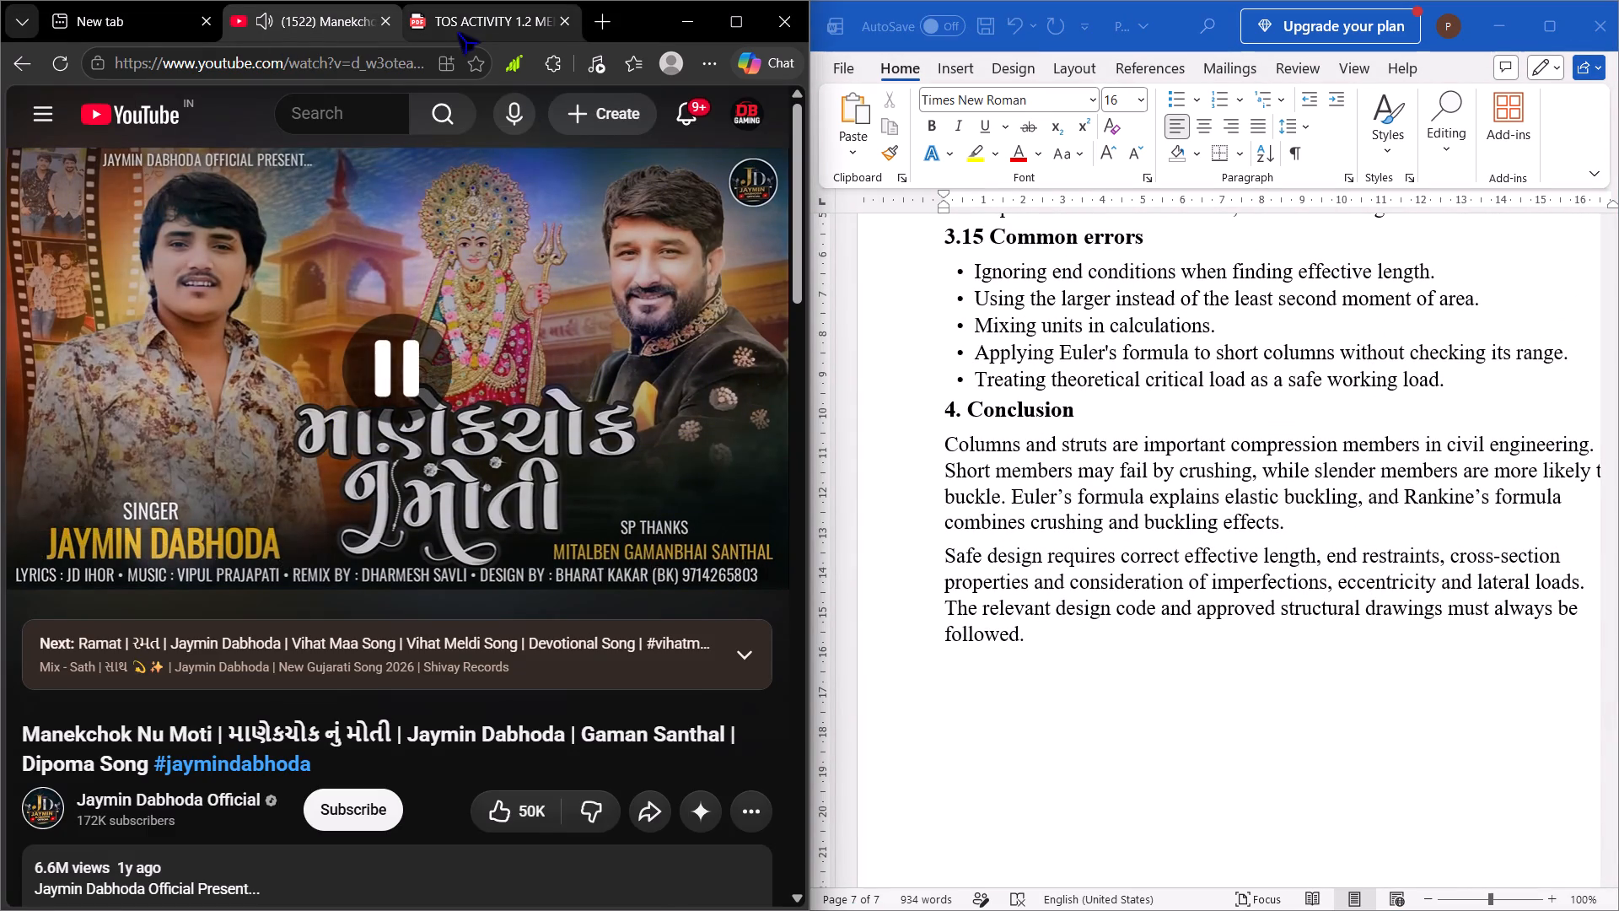
# Compare the closing pages of the original PDF with the Technical Learning pages of the Word report.
pyautogui.click(456, 31)
pyautogui.scroll(6, 577, 682)
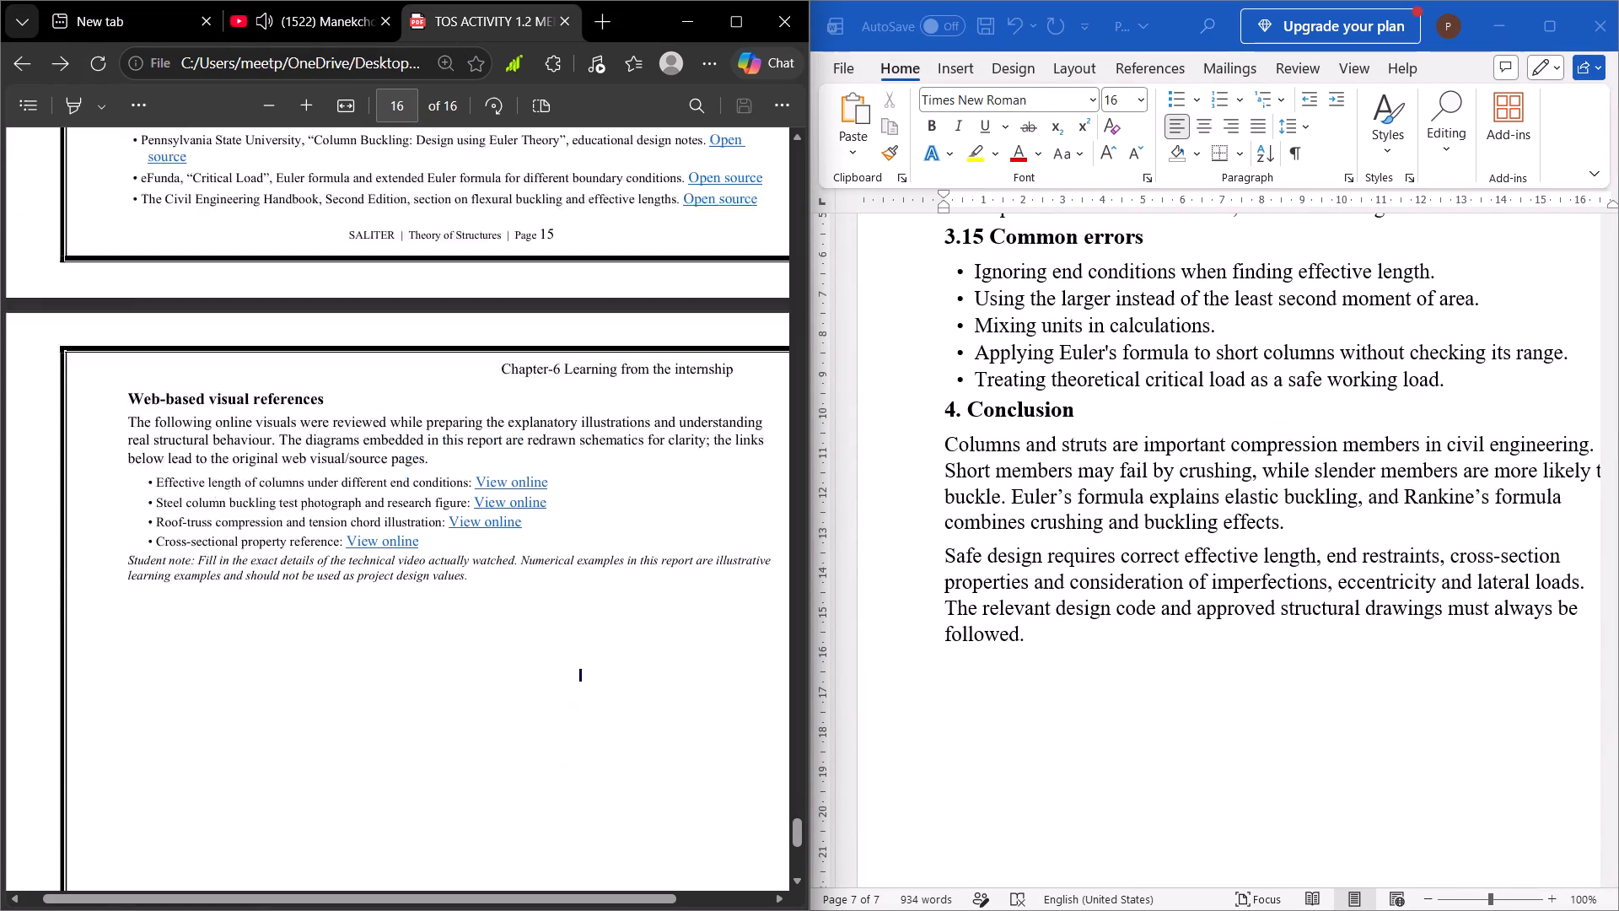
pyautogui.scroll(12, 584, 662)
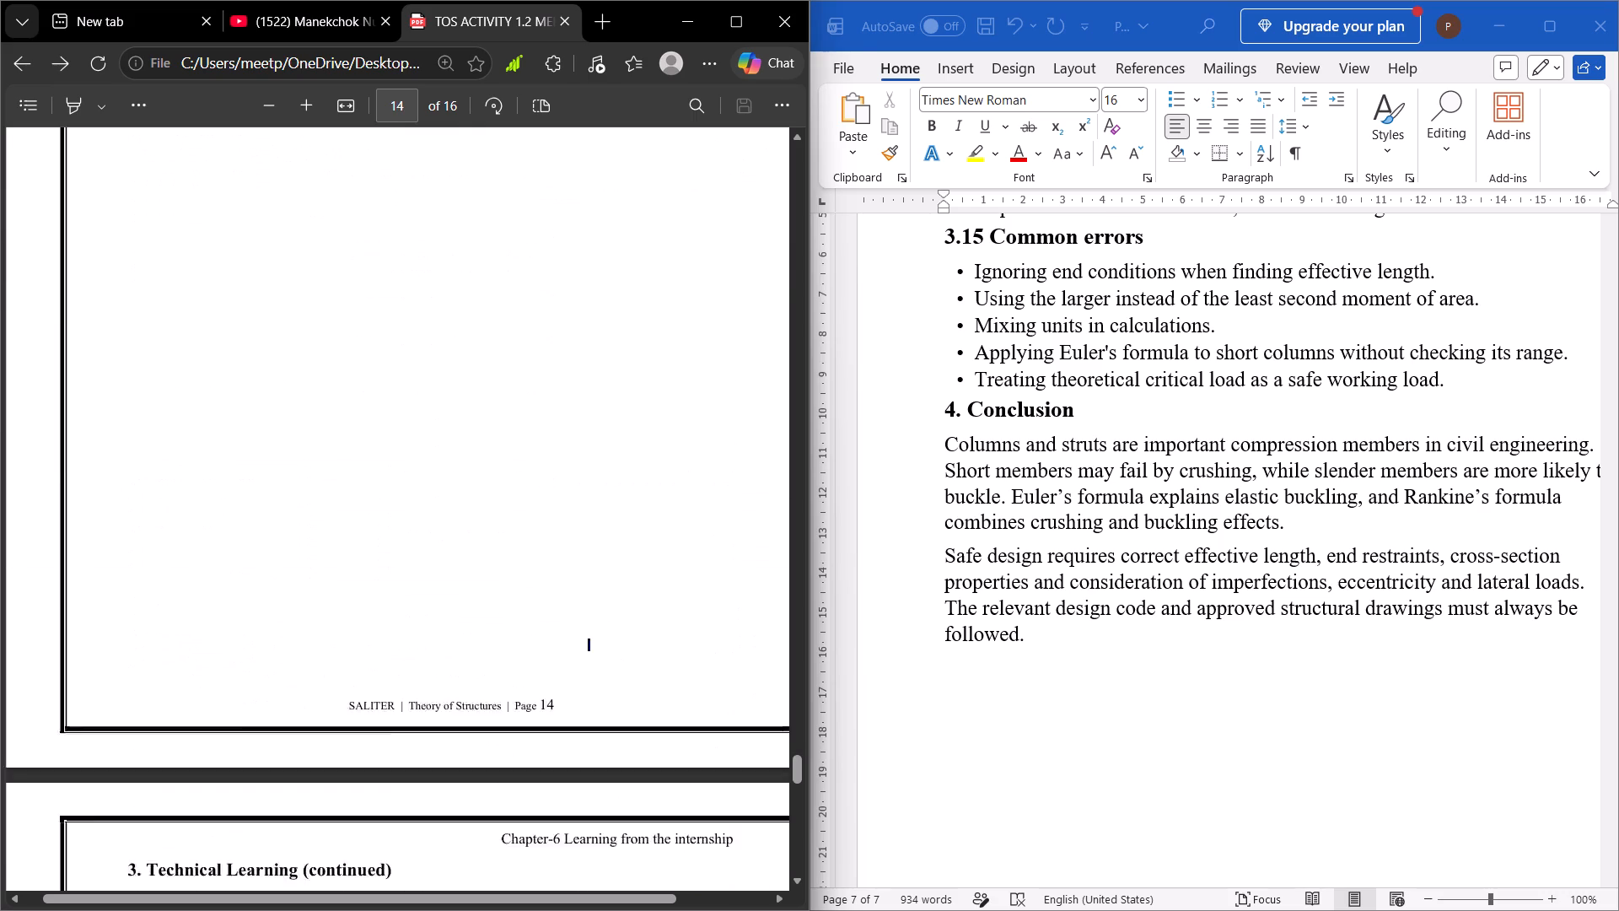
pyautogui.scroll(1, 589, 644)
pyautogui.scroll(-1, 589, 644)
pyautogui.scroll(8, 589, 644)
pyautogui.scroll(12, 1201, 621)
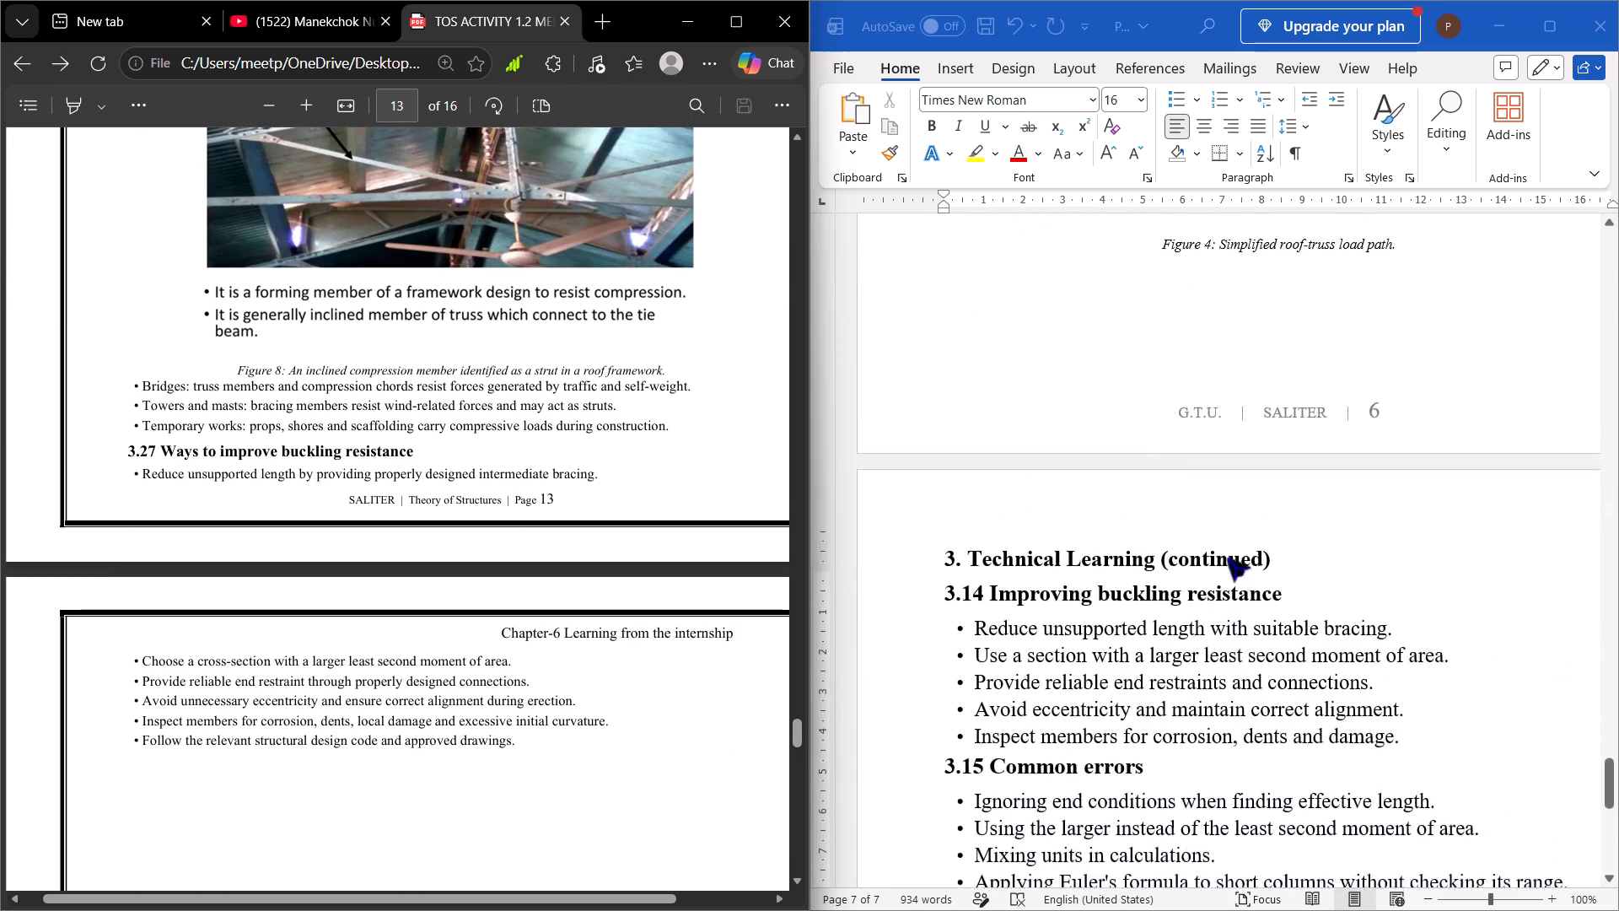
pyautogui.scroll(6, 1226, 557)
pyautogui.scroll(20, 1224, 552)
pyautogui.scroll(5, 1224, 552)
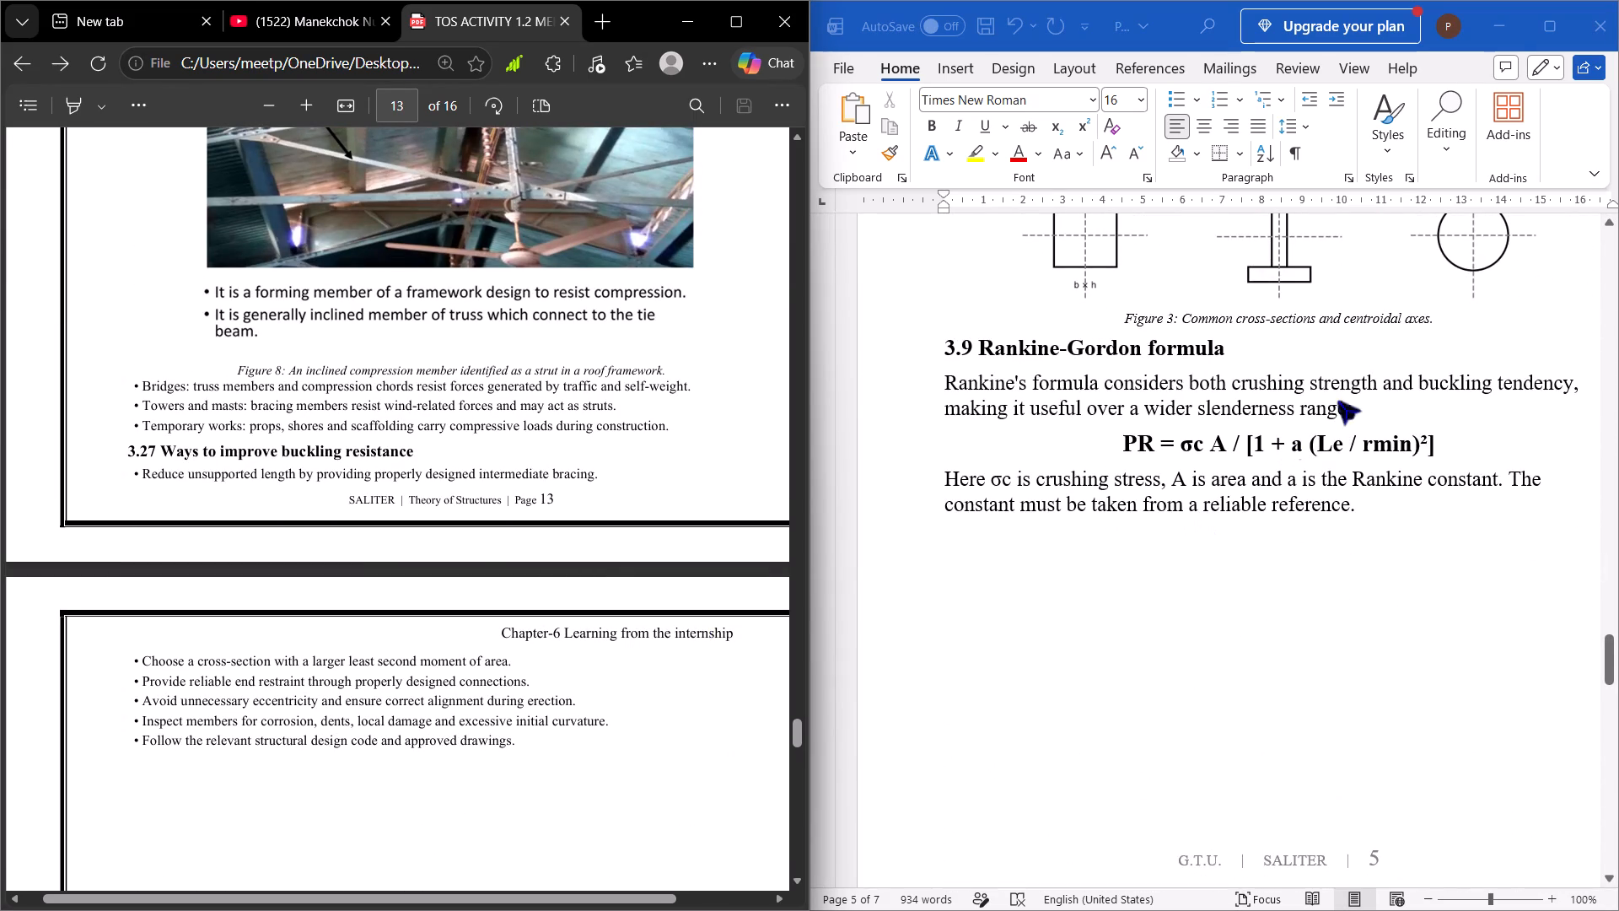
# Maximize the Word report and review its pages side by side at 80% zoom, back to the cover page.
pyautogui.click(1556, 30)
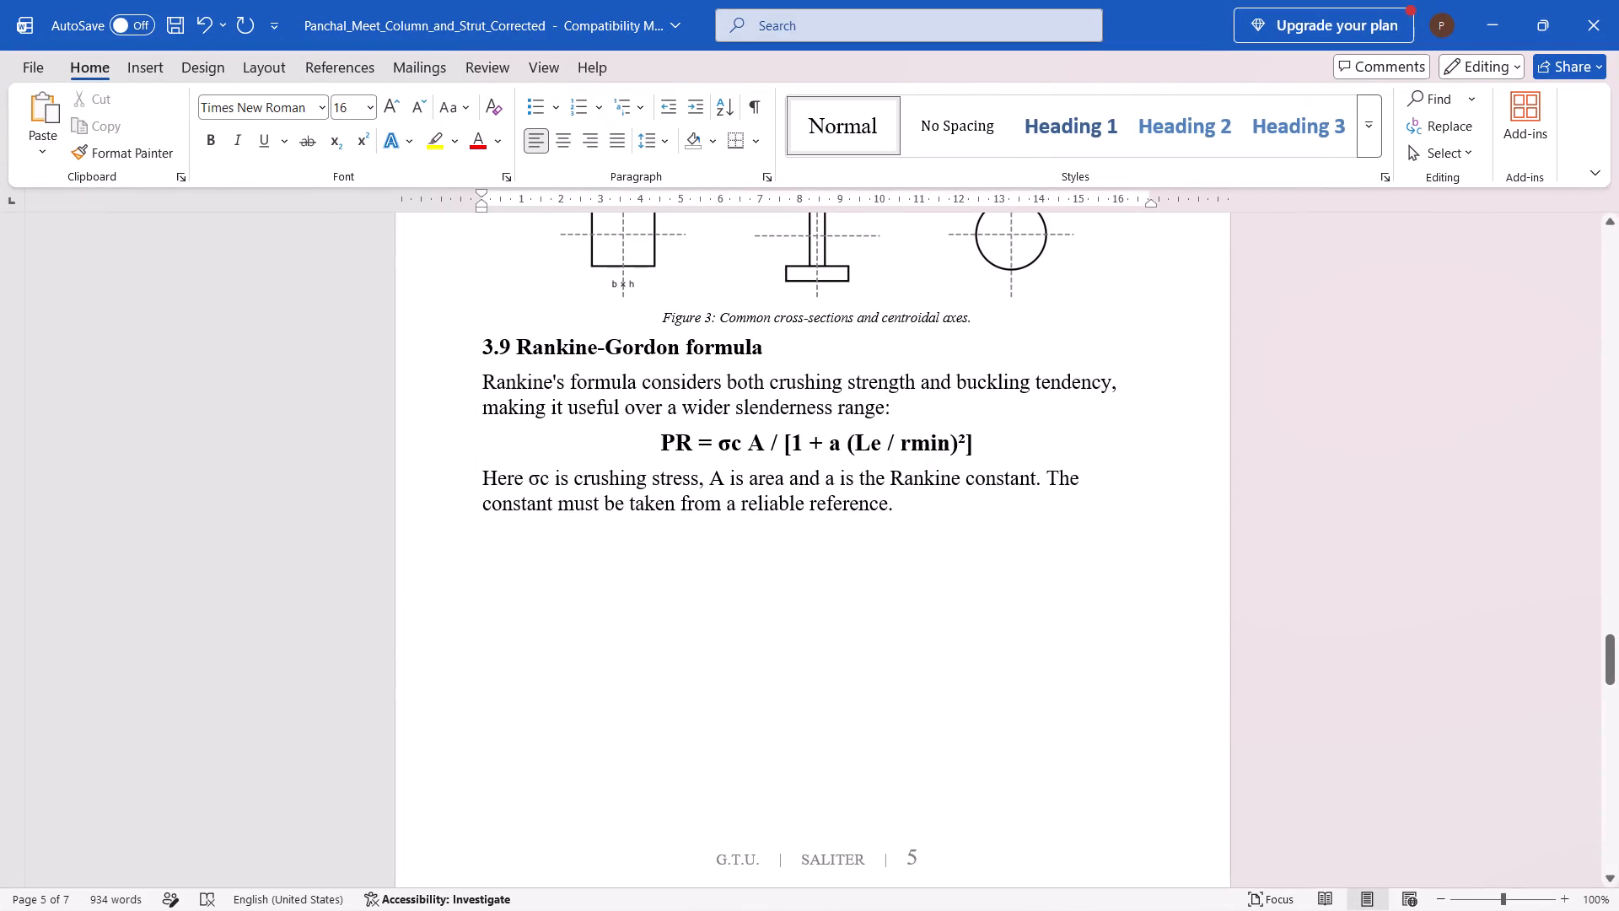
pyautogui.keyDown('ctrl'); pyautogui.scroll(-2, 923, 661); pyautogui.keyUp('ctrl')
pyautogui.scroll(18, 1234, 679)
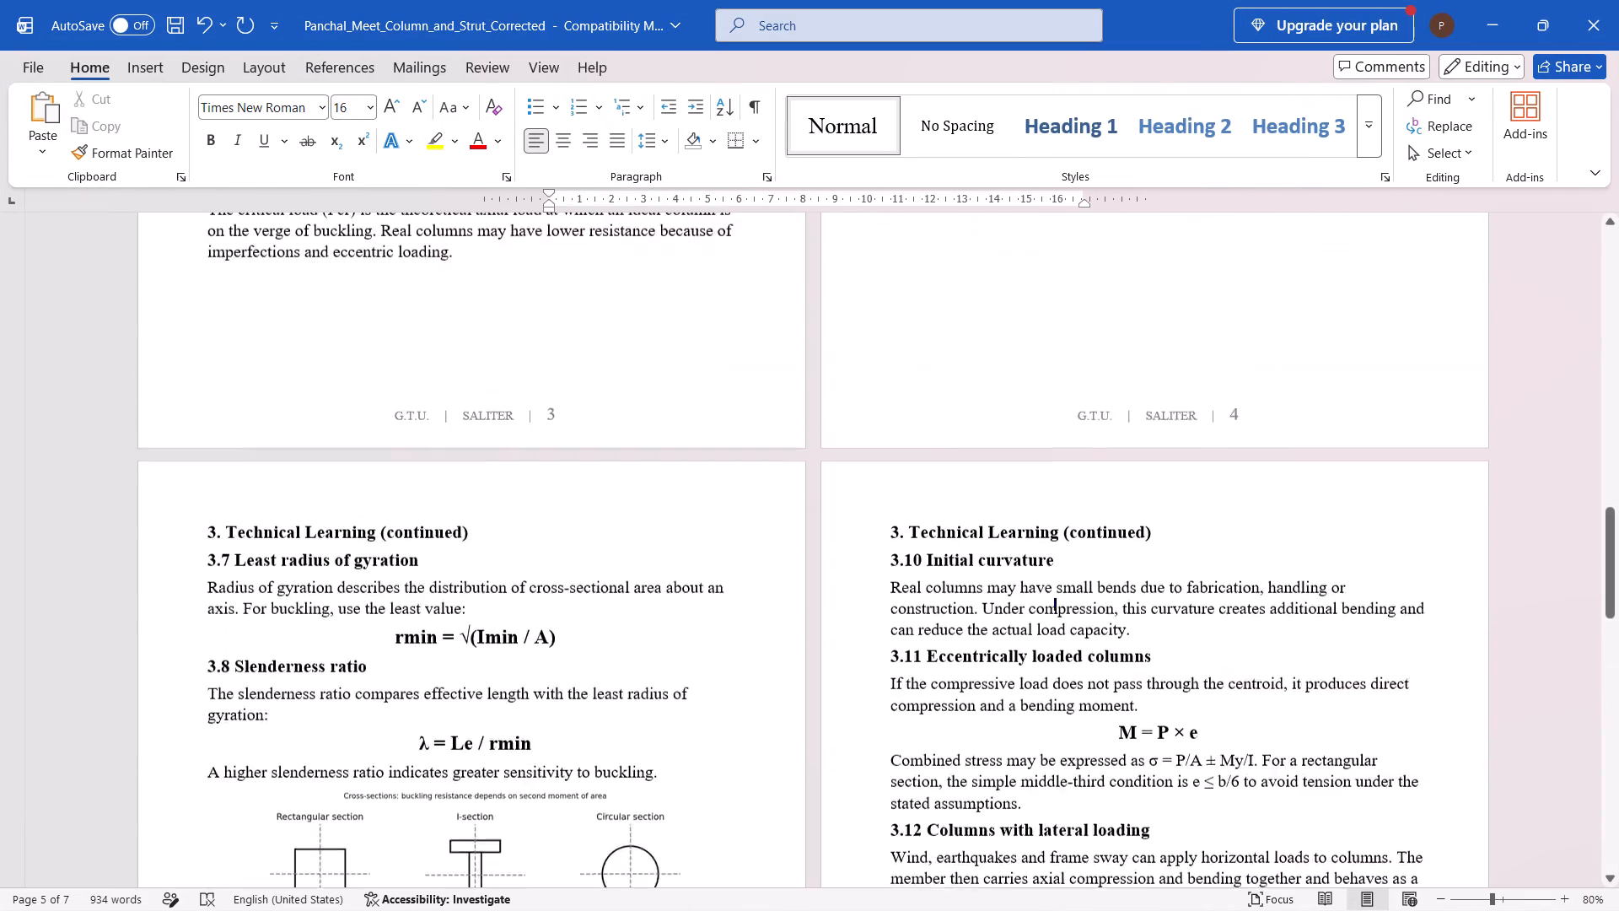
pyautogui.scroll(13, 1055, 603)
pyautogui.scroll(-1, 1052, 602)
pyautogui.scroll(20, 1051, 601)
pyautogui.scroll(18, 1051, 601)
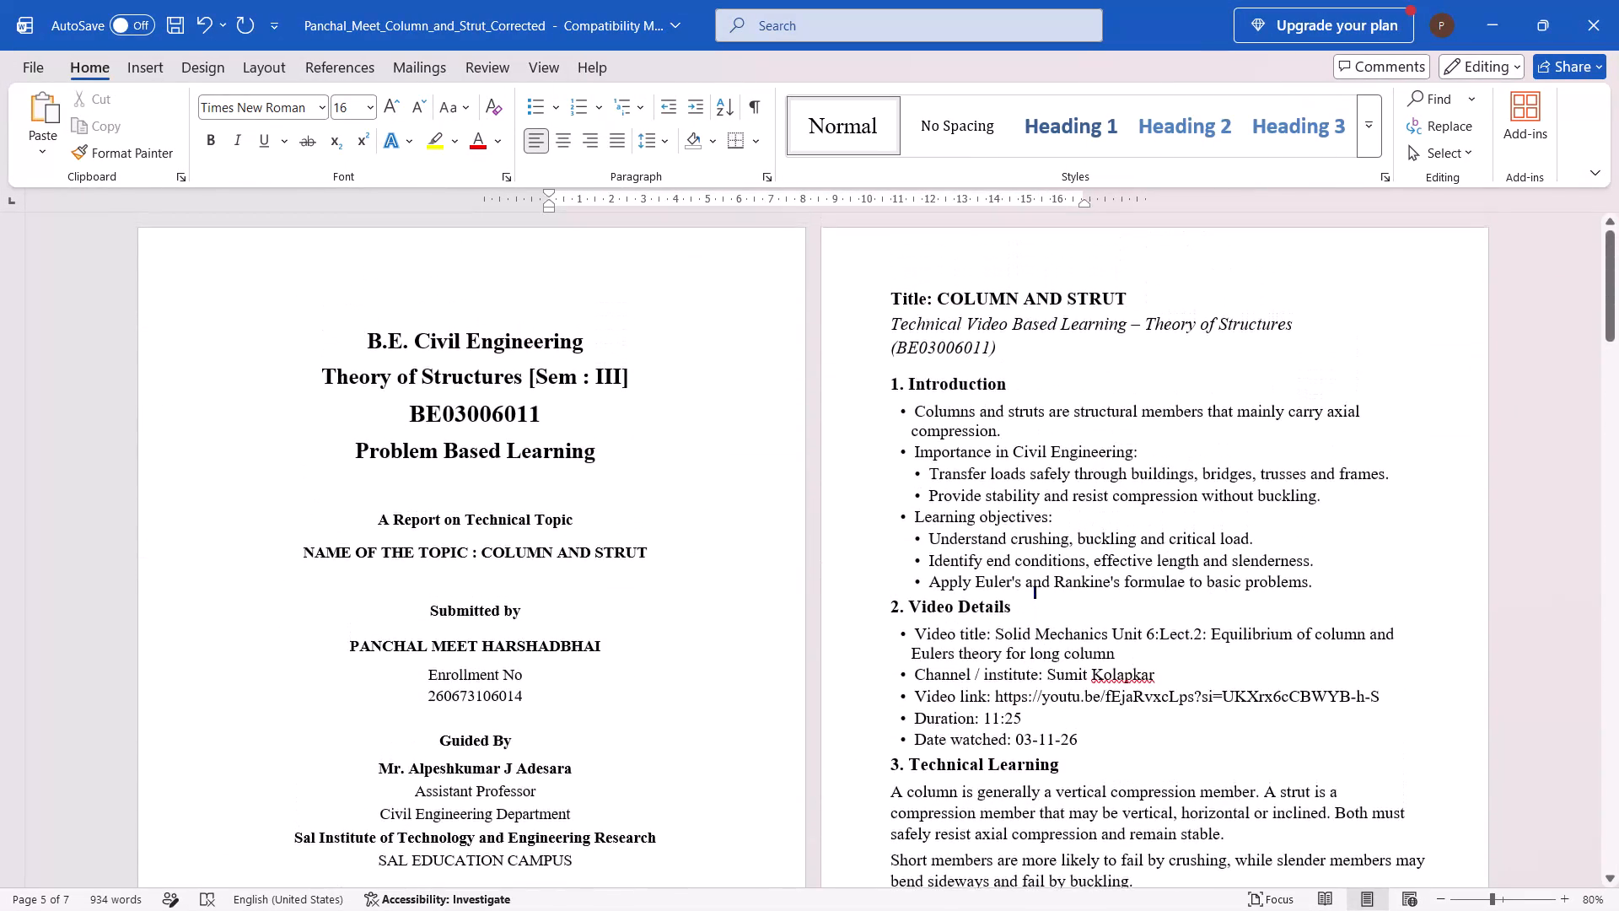
# Insert two blank lines above "B.E. Civil Engineering" on the cover page.
pyautogui.scroll(-6, 694, 581)
pyautogui.scroll(5, 739, 689)
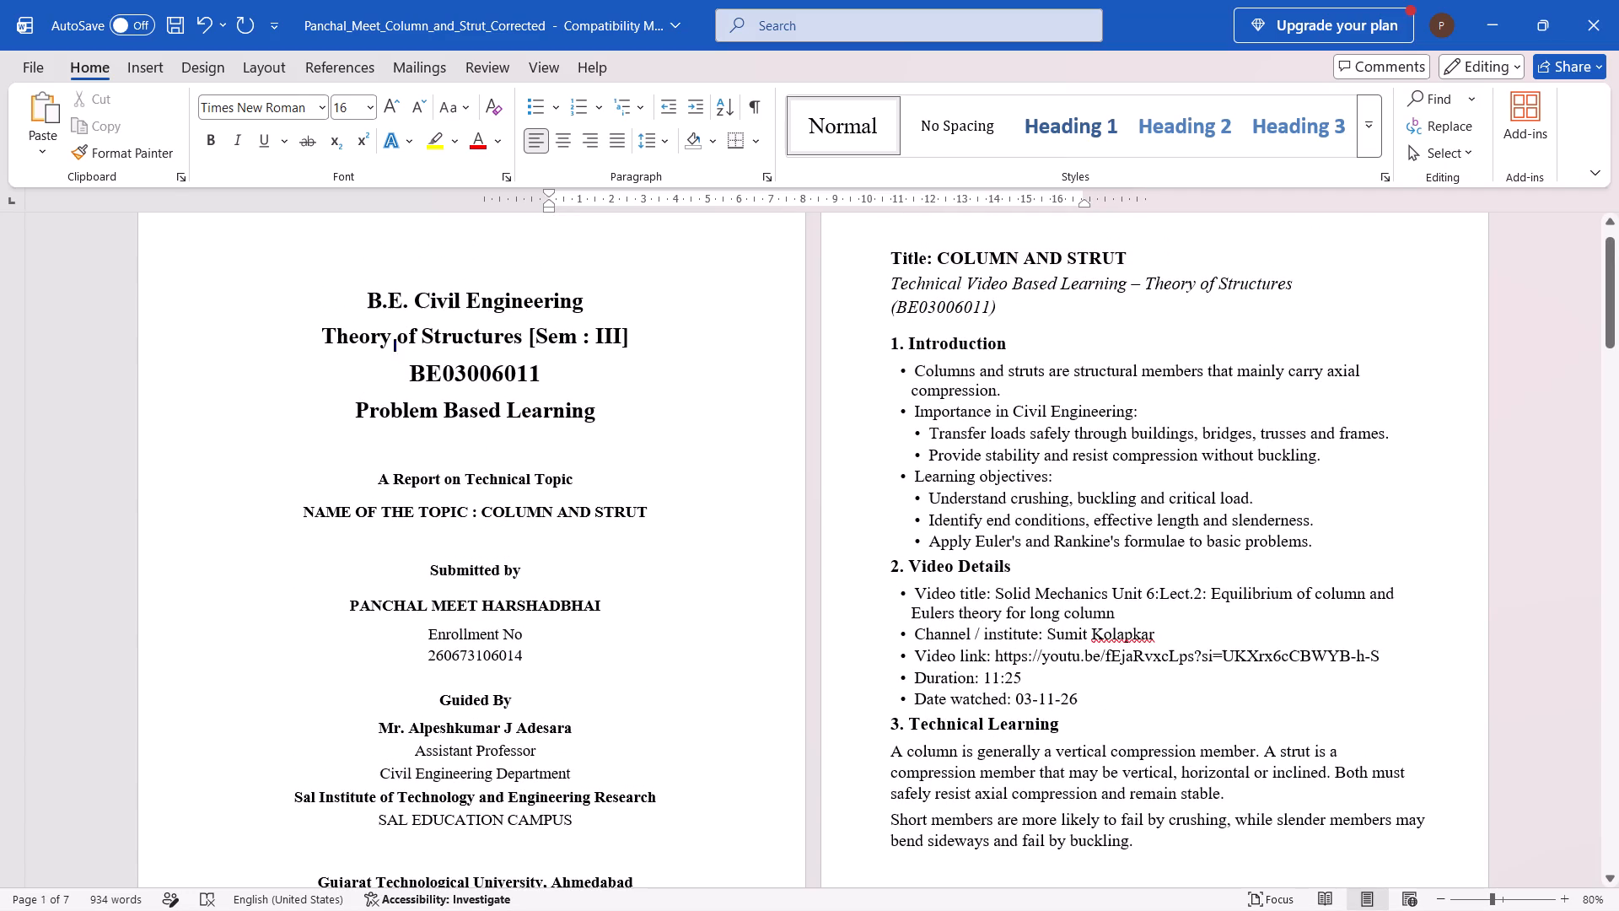
pyautogui.click(367, 305)
pyautogui.press('Return')
pyautogui.press('Return')
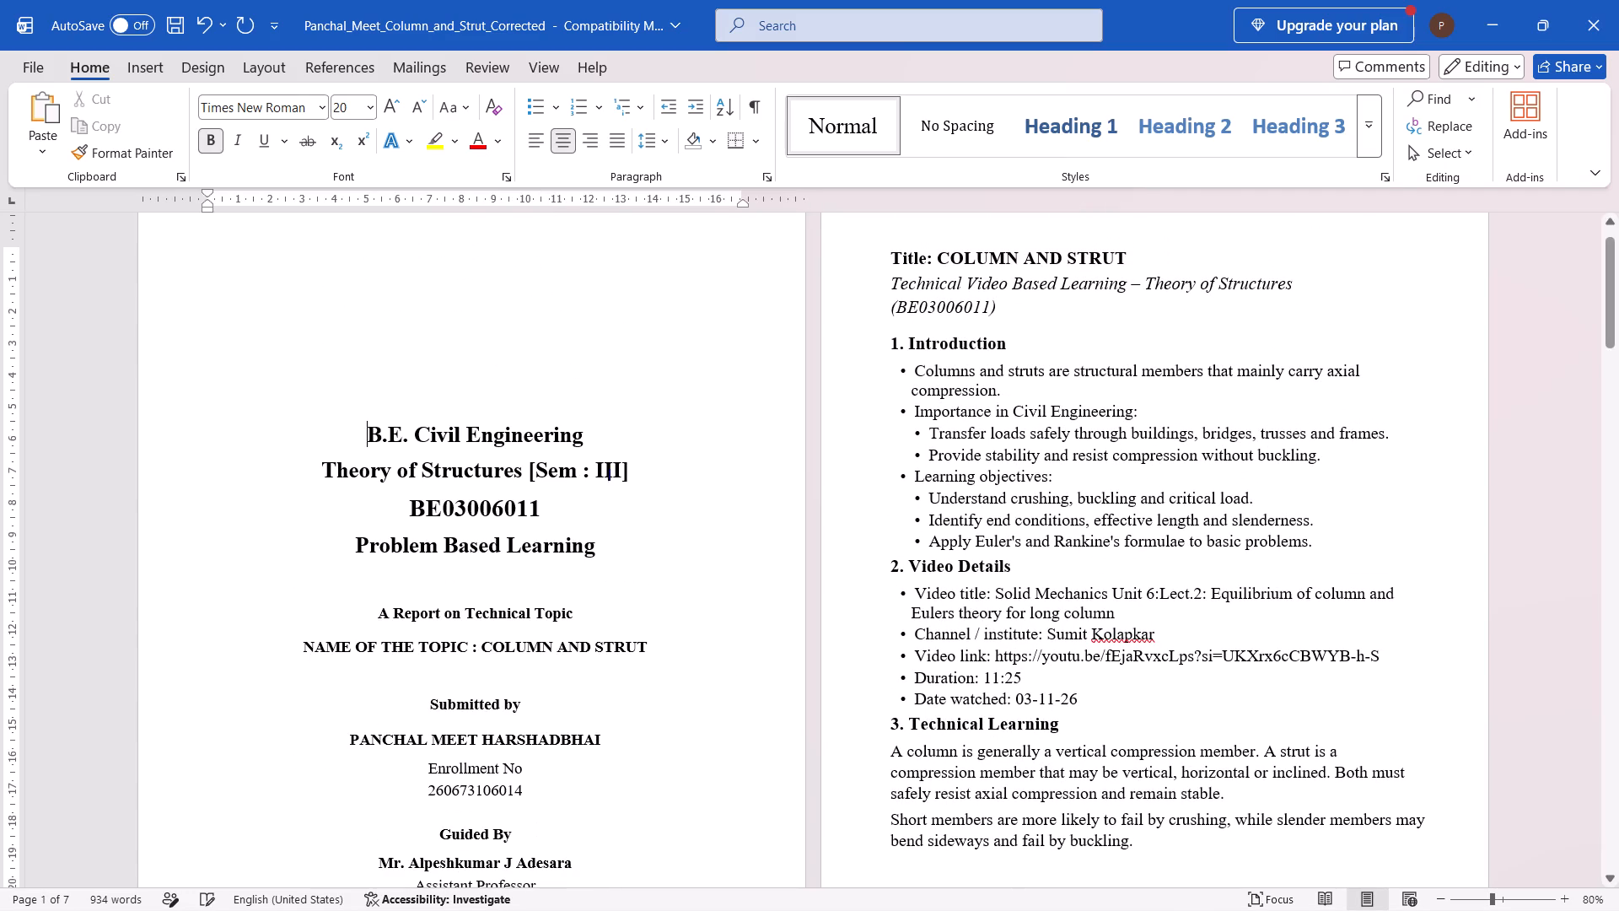
# Open the TOS 1.2 MEET Word document from the TOS folder and copy the SAL Education logo from its cover.
pyautogui.hotkey('alt', 'Tab')
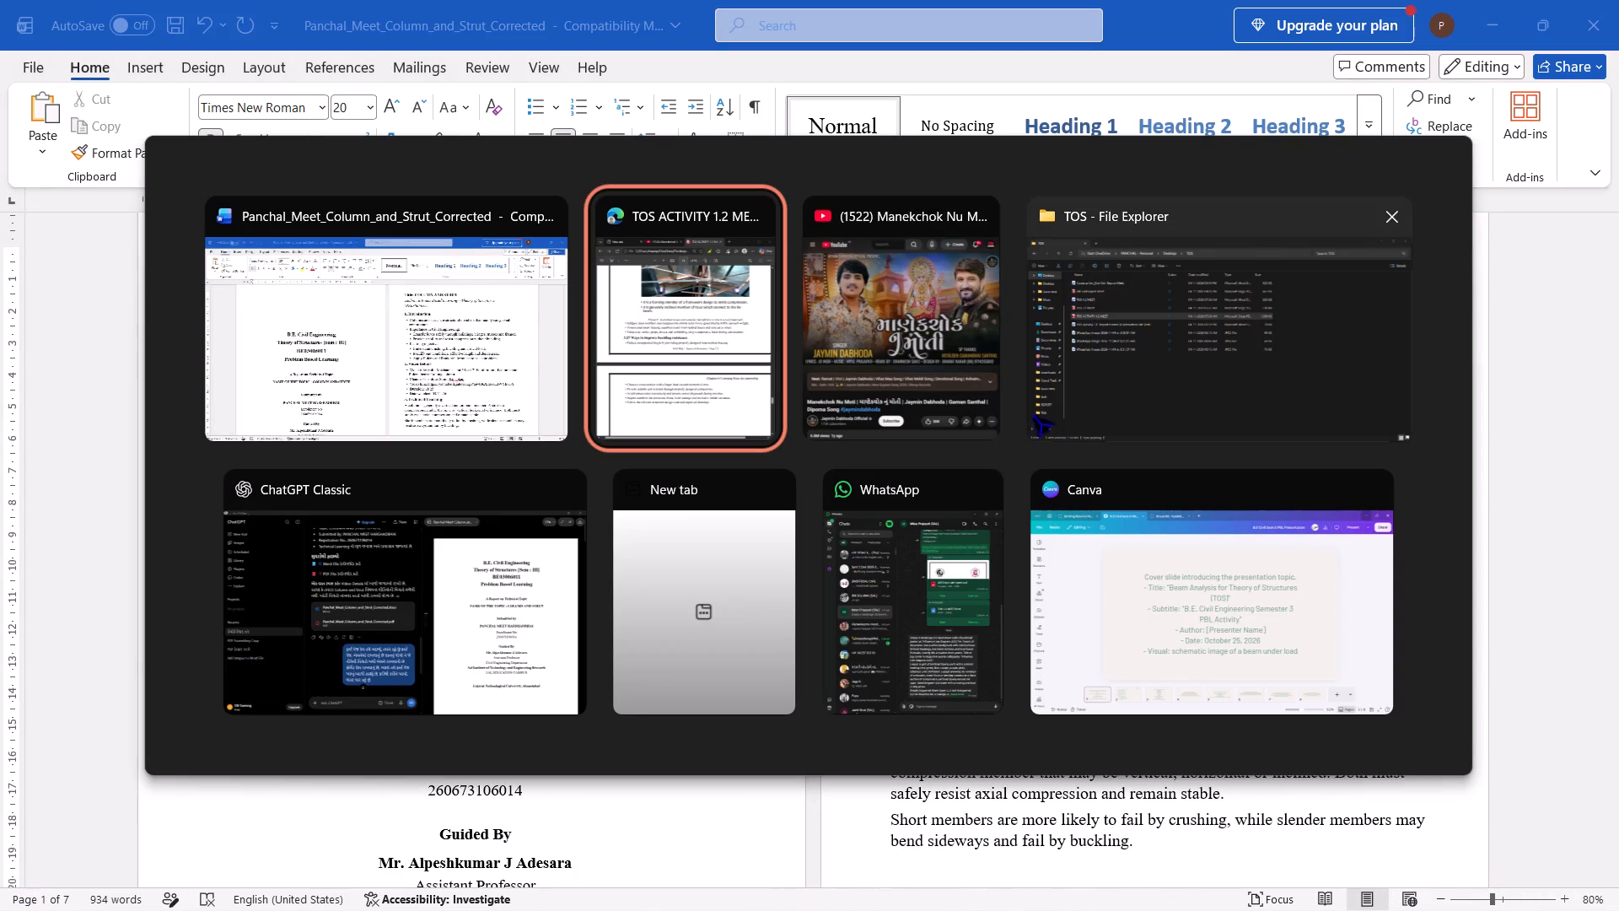
pyautogui.hotkey('alt', 'Tab')
pyautogui.hotkey('alt', 'Tab')
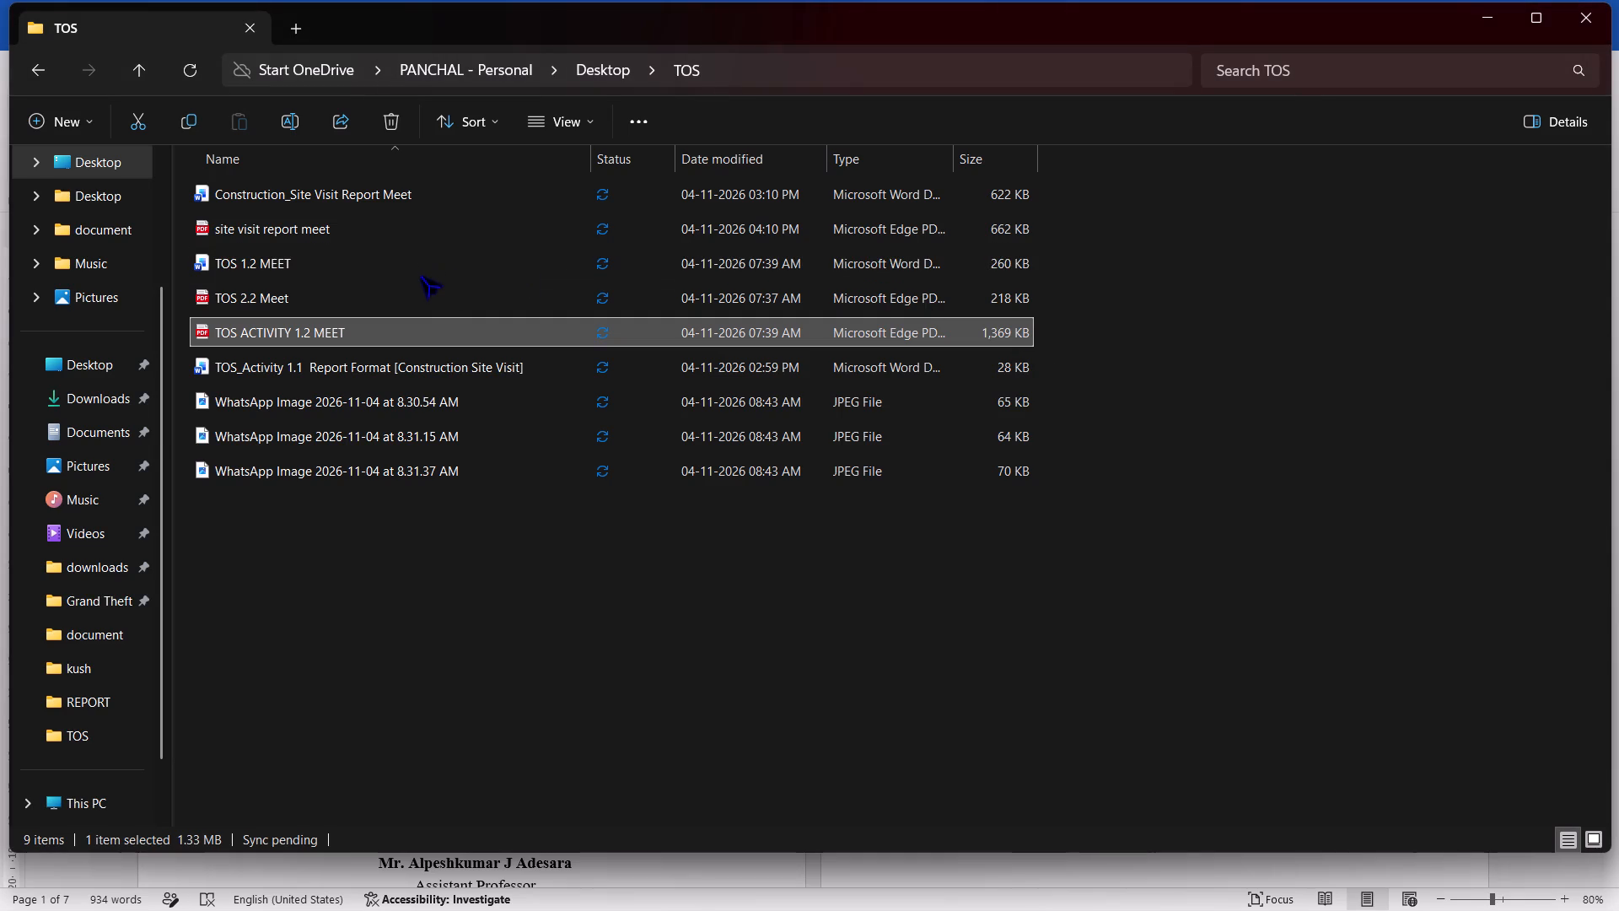
pyautogui.click(419, 275)
pyautogui.doubleClick(419, 275)
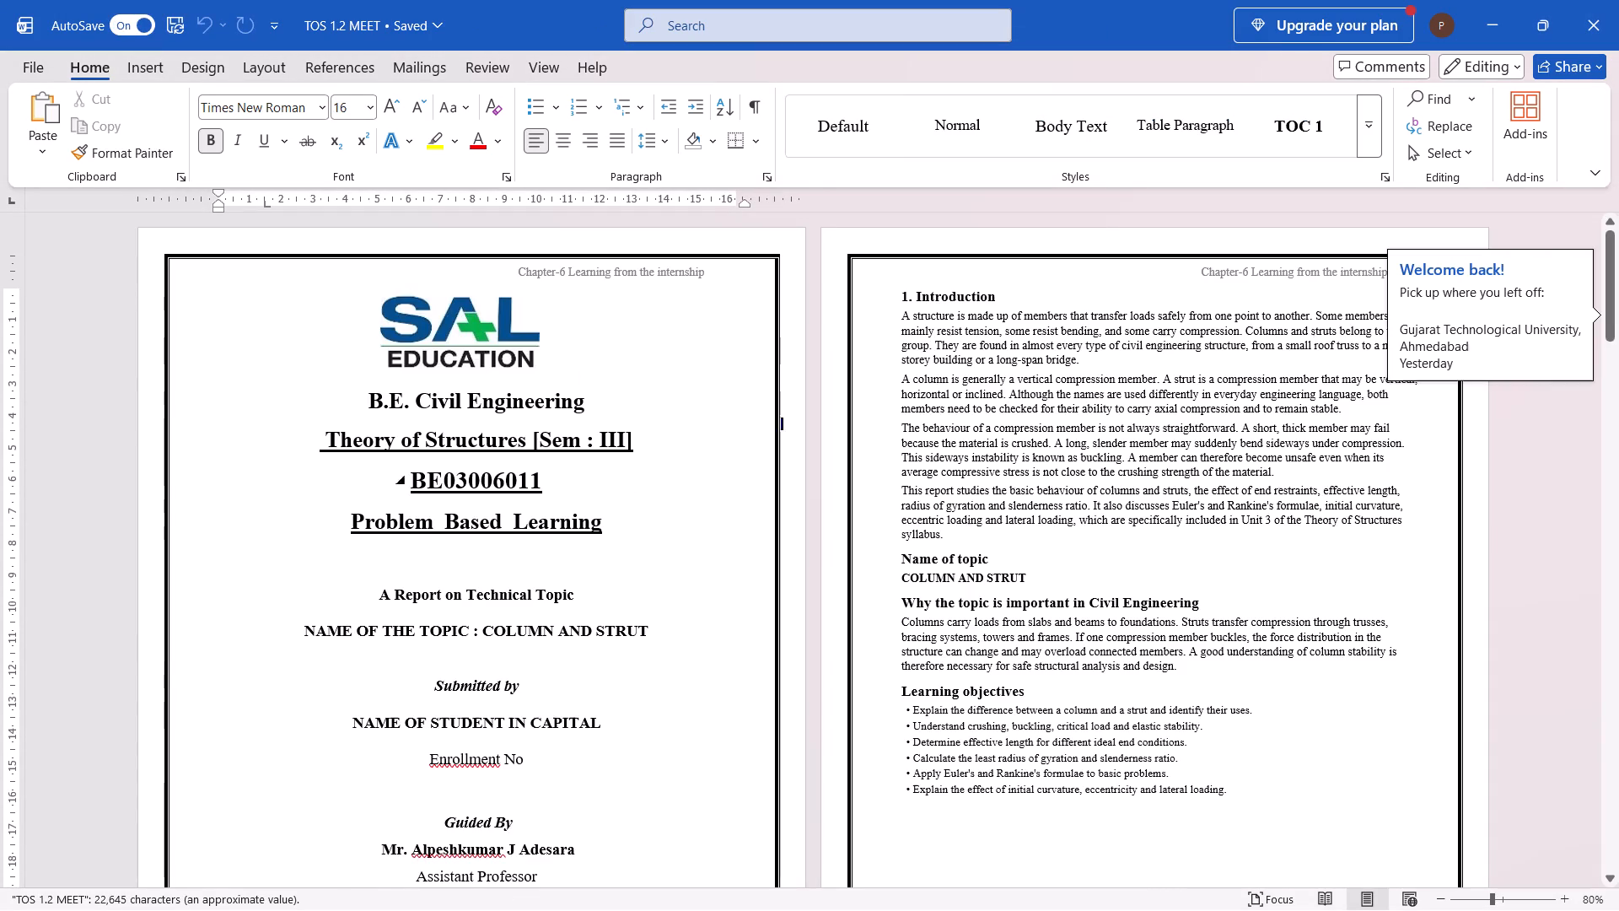
pyautogui.click(491, 349)
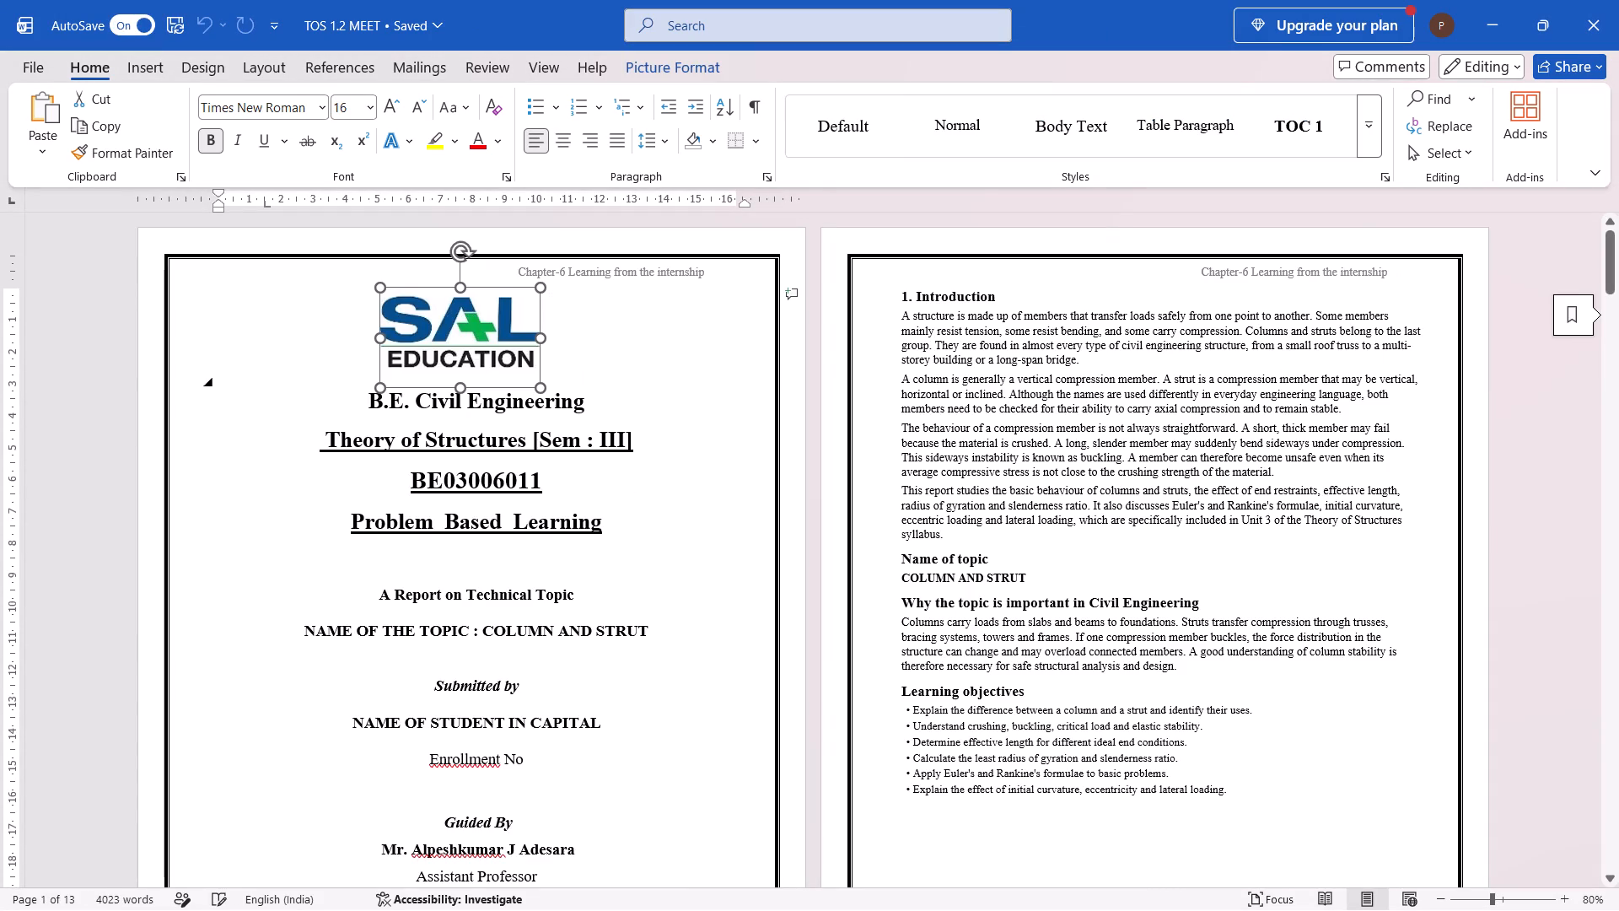
pyautogui.hotkey('ctrl', 'c')
# Paste the SAL Education logo into the blank space above "B.E. Civil Engineering" in the corrected report.
pyautogui.hotkey('alt', 'Tab')
pyautogui.click(532, 371)
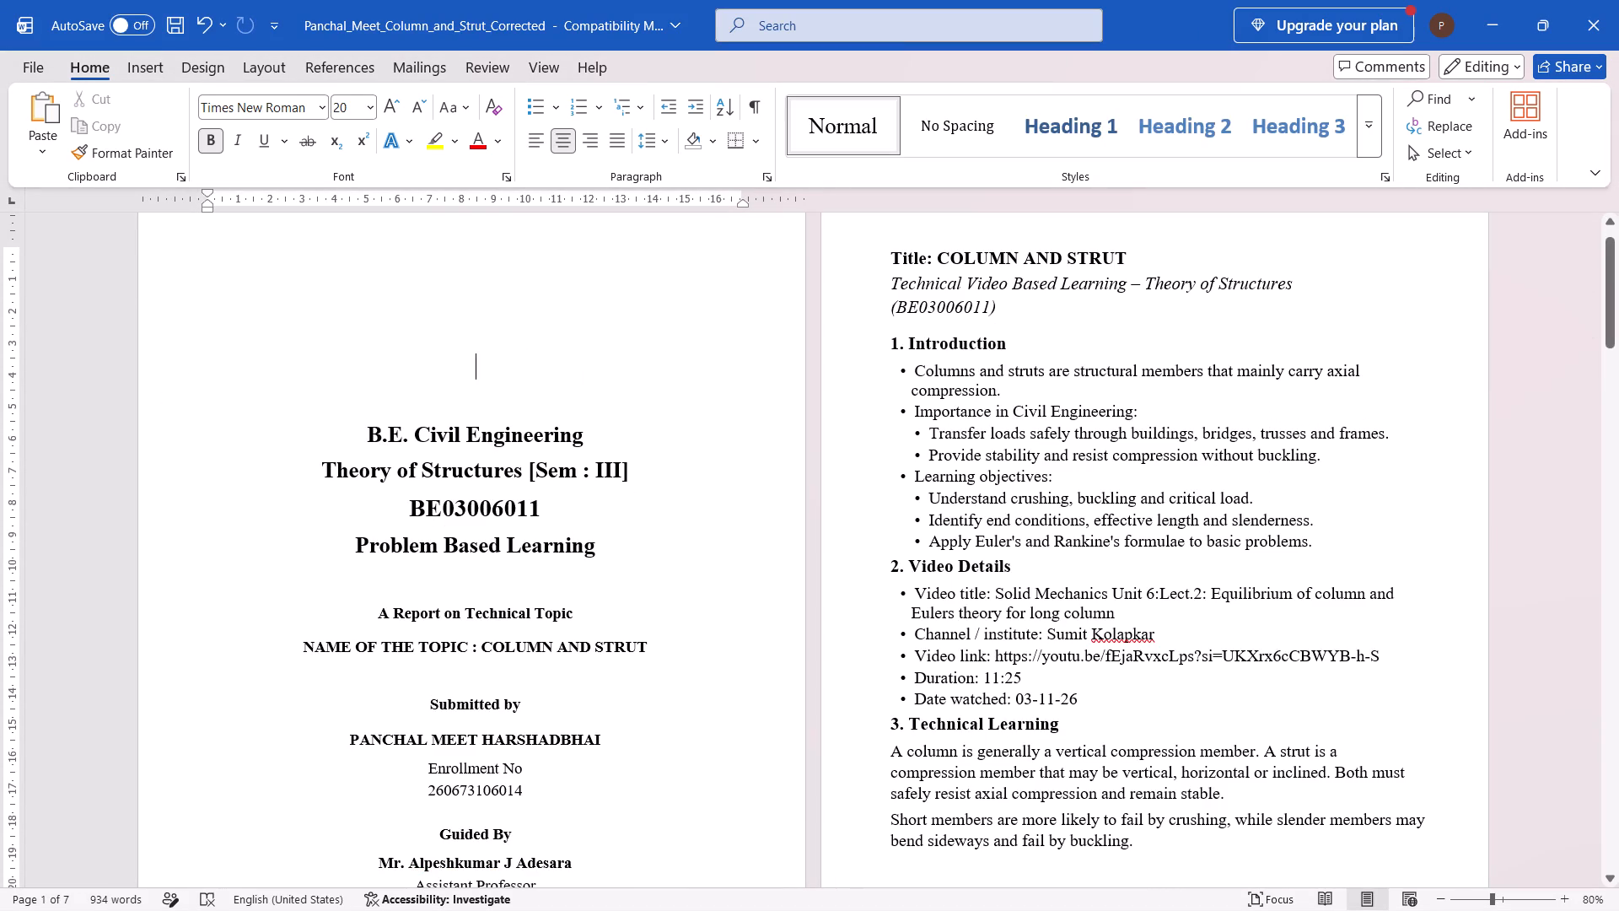
pyautogui.hotkey('ctrl', 'v')
pyautogui.click(509, 391)
pyautogui.click(498, 396)
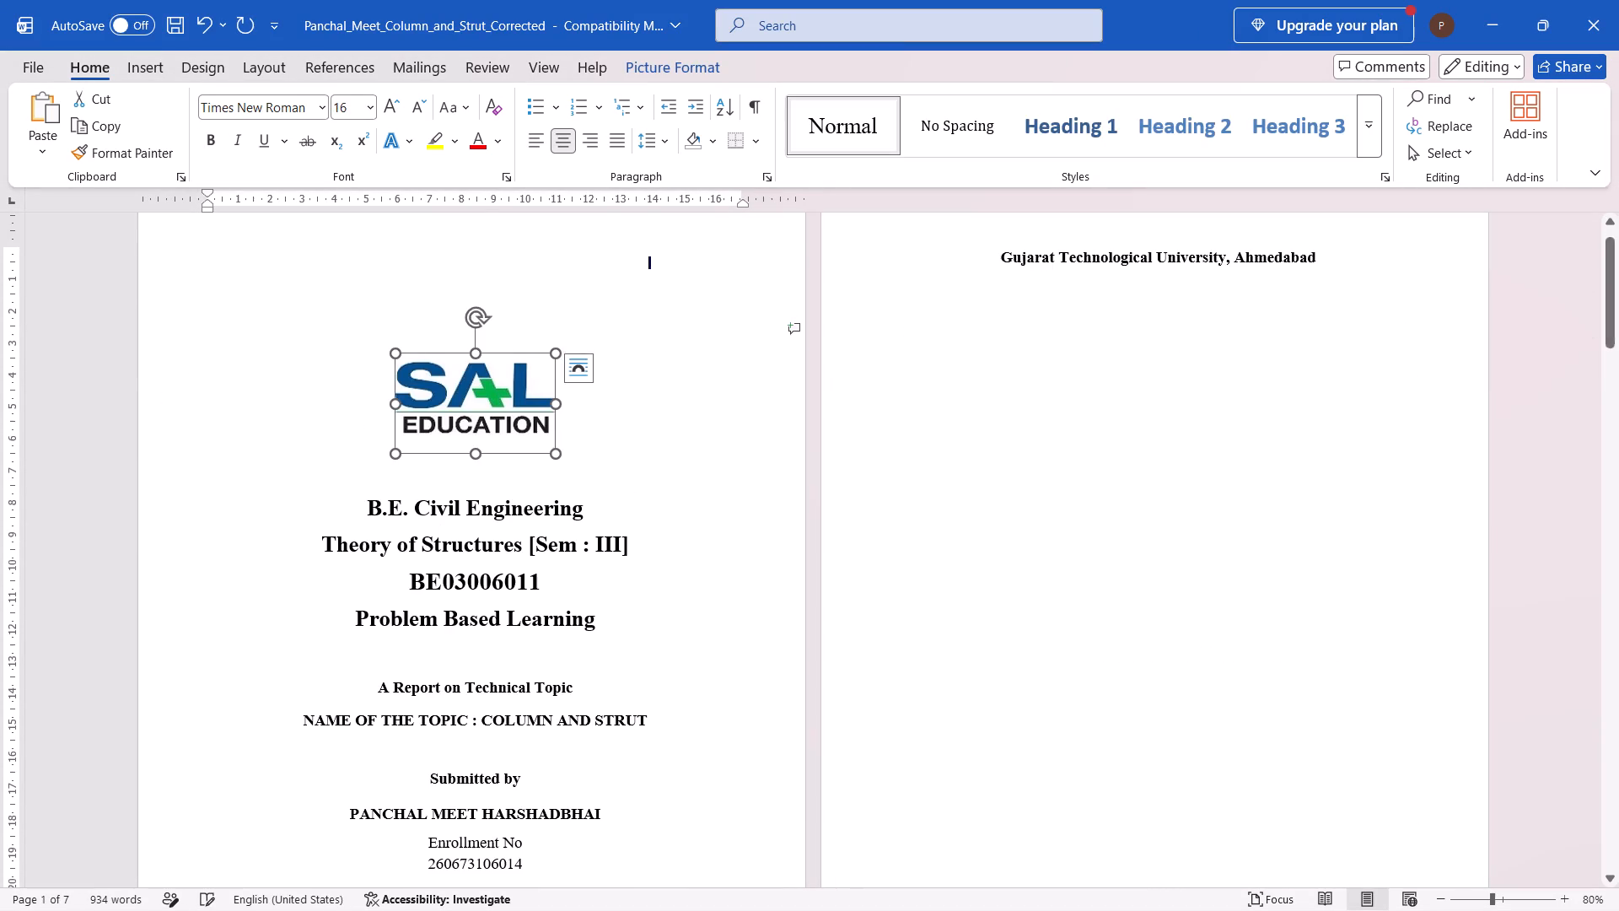
# Position the logo at the page's top left with text wrapping, and move it to the top centre above the cover title.
pyautogui.click(681, 62)
pyautogui.click(1141, 154)
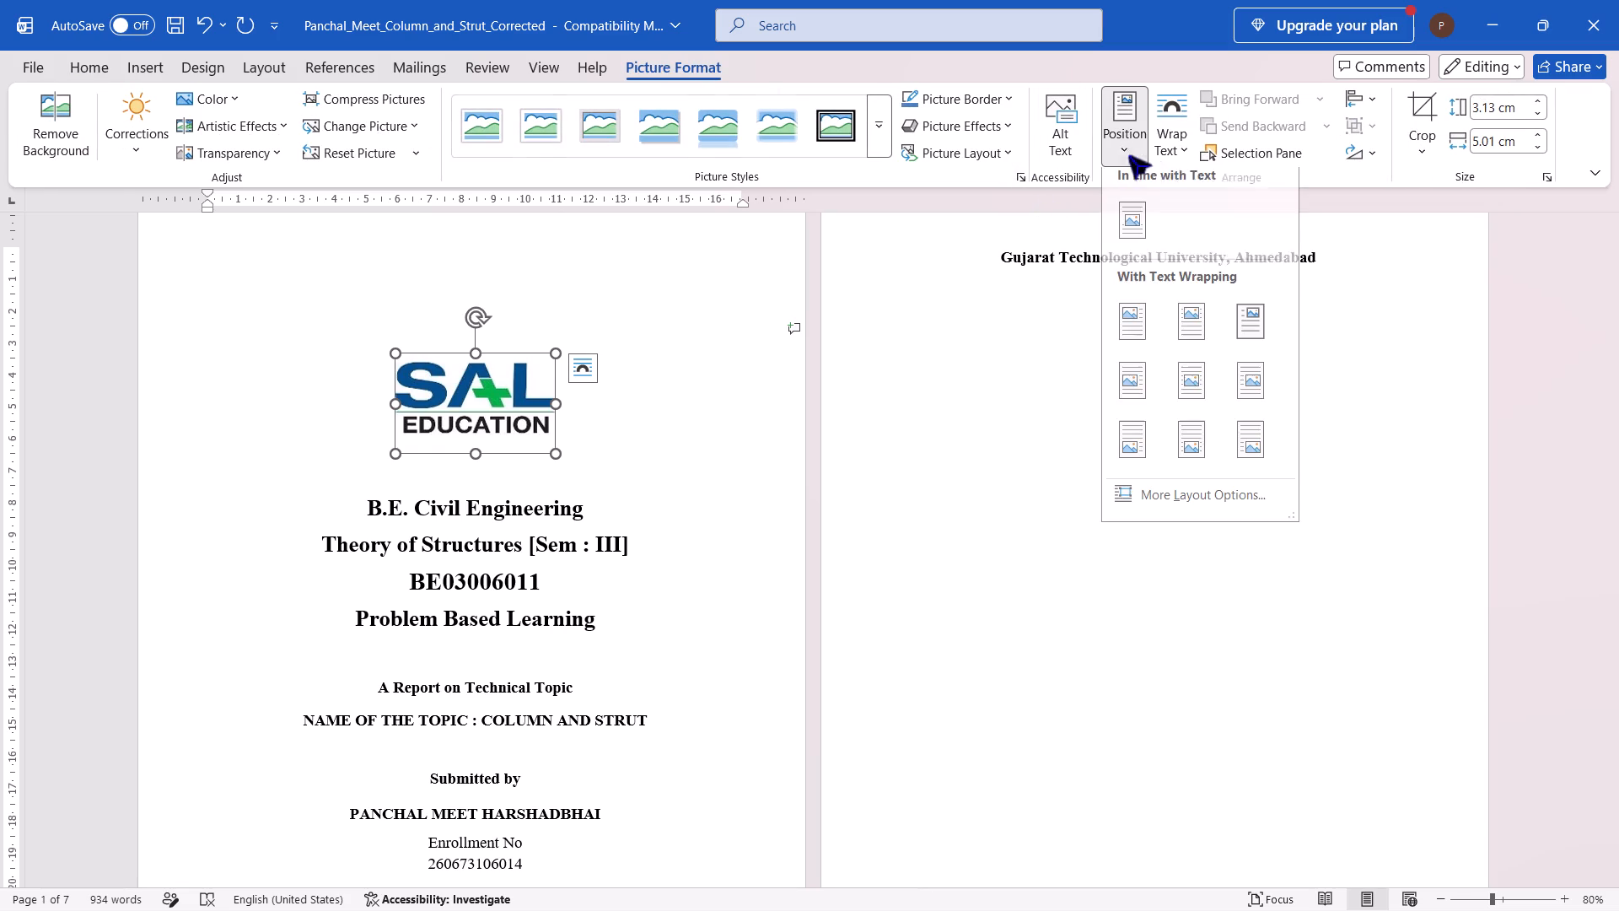
pyautogui.click(1143, 337)
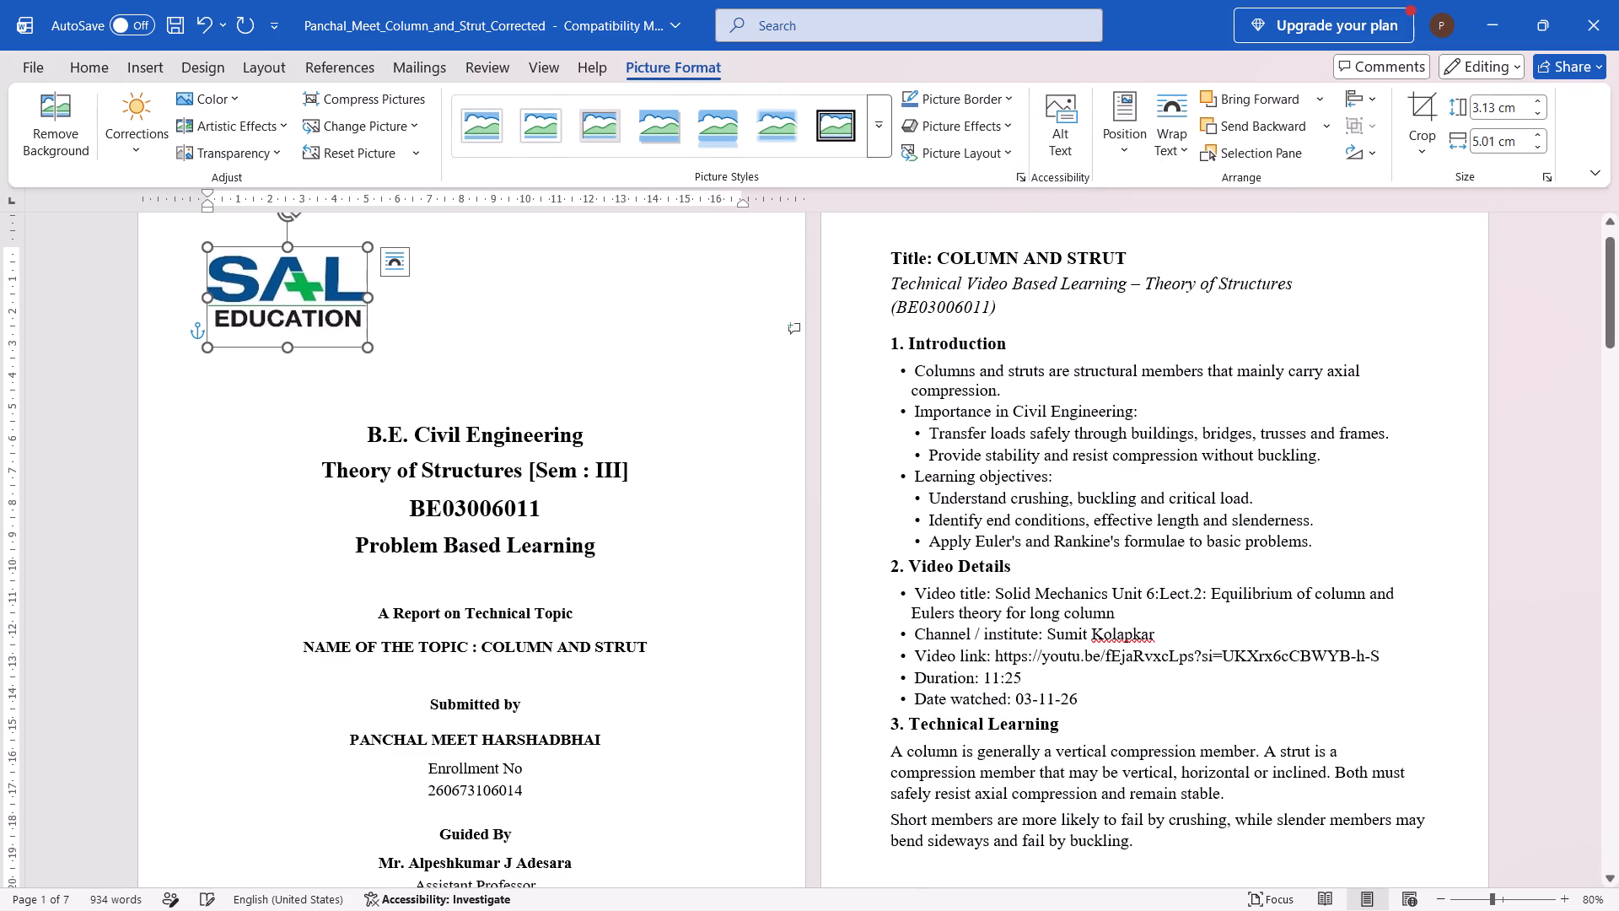
pyautogui.moveTo(287, 305); pyautogui.dragTo(465, 296)
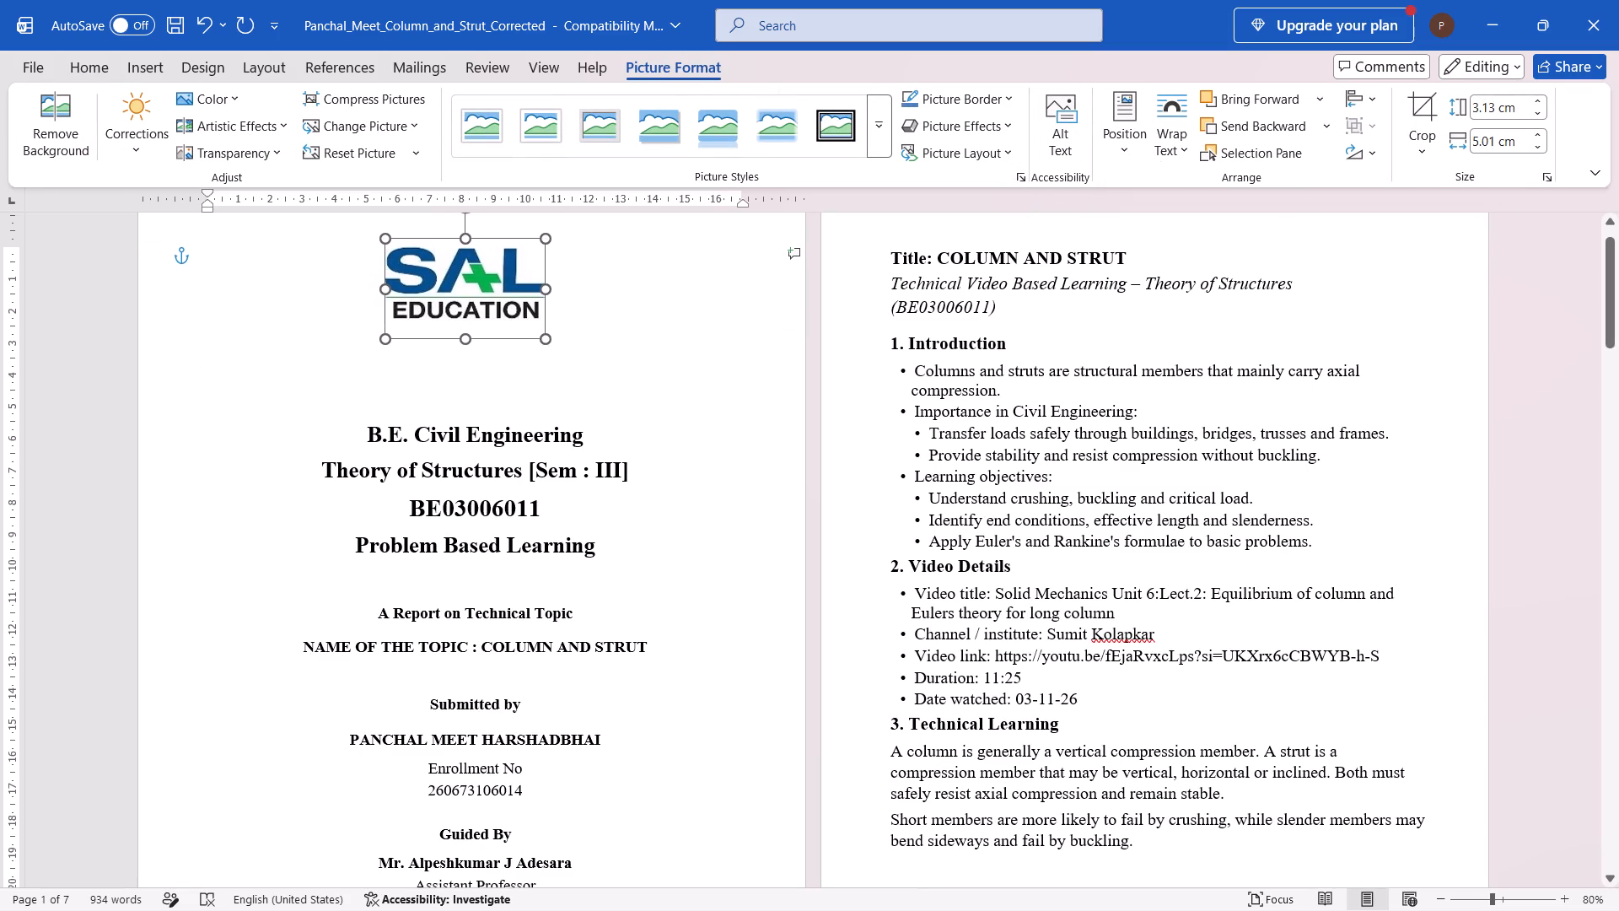
pyautogui.moveTo(465, 296); pyautogui.dragTo(453, 297)
pyautogui.scroll(4, 475, 355)
pyautogui.moveTo(456, 328); pyautogui.dragTo(457, 327)
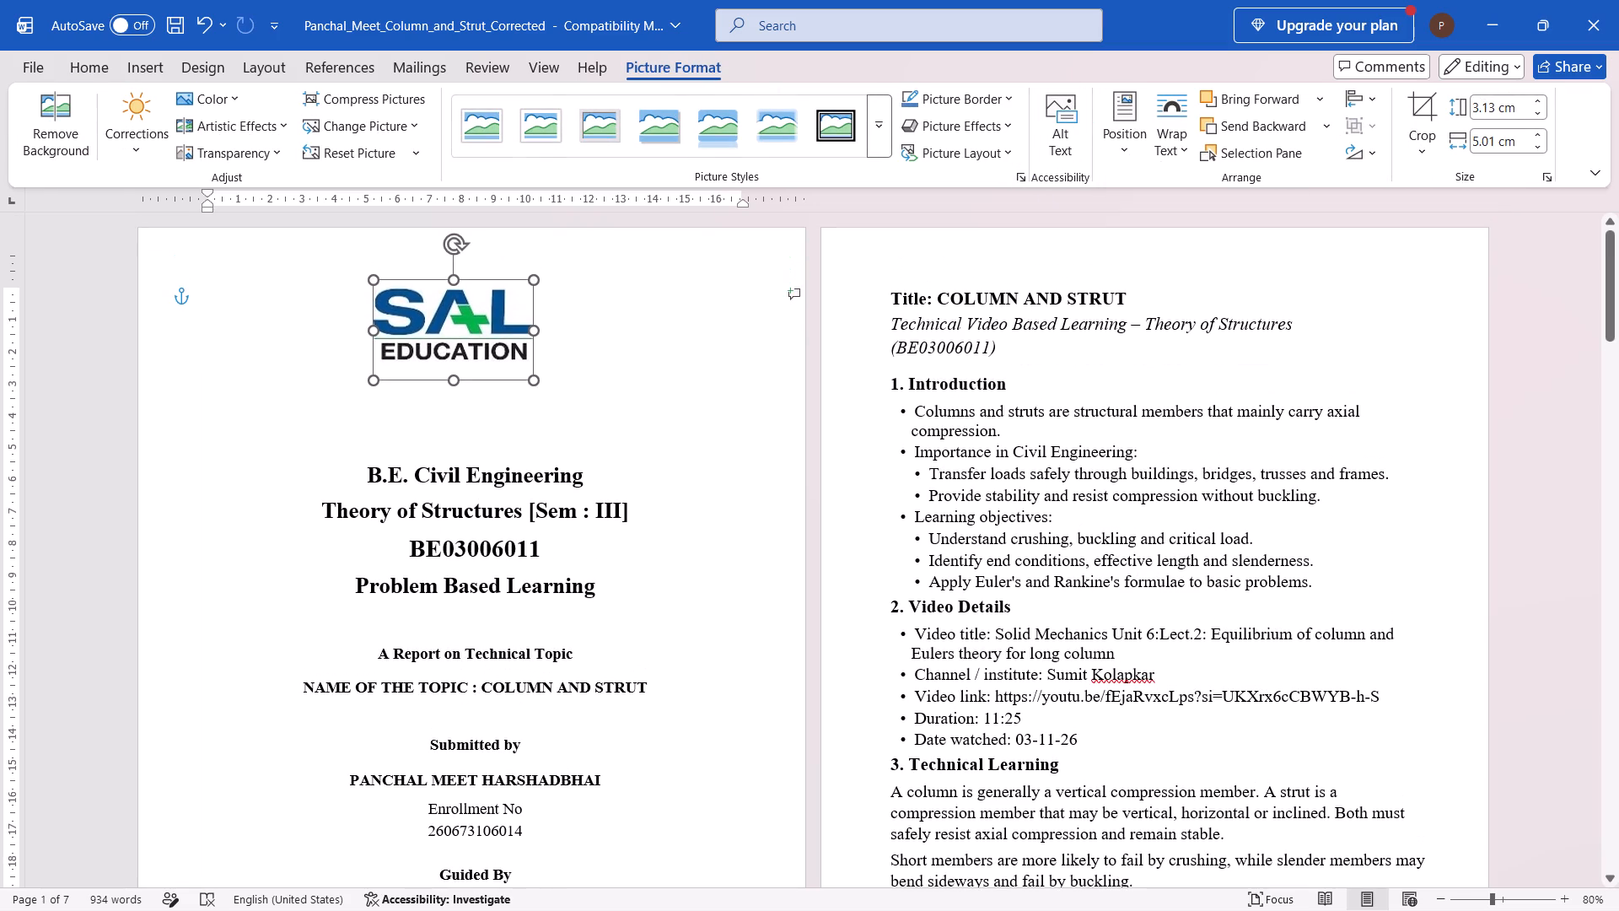
pyautogui.moveTo(457, 327); pyautogui.dragTo(490, 321)
# Remove the extra blank lines between the logo and "B.E. Civil Engineering", keeping a single blank line.
pyautogui.click(358, 467)
pyautogui.press('BackSpace')
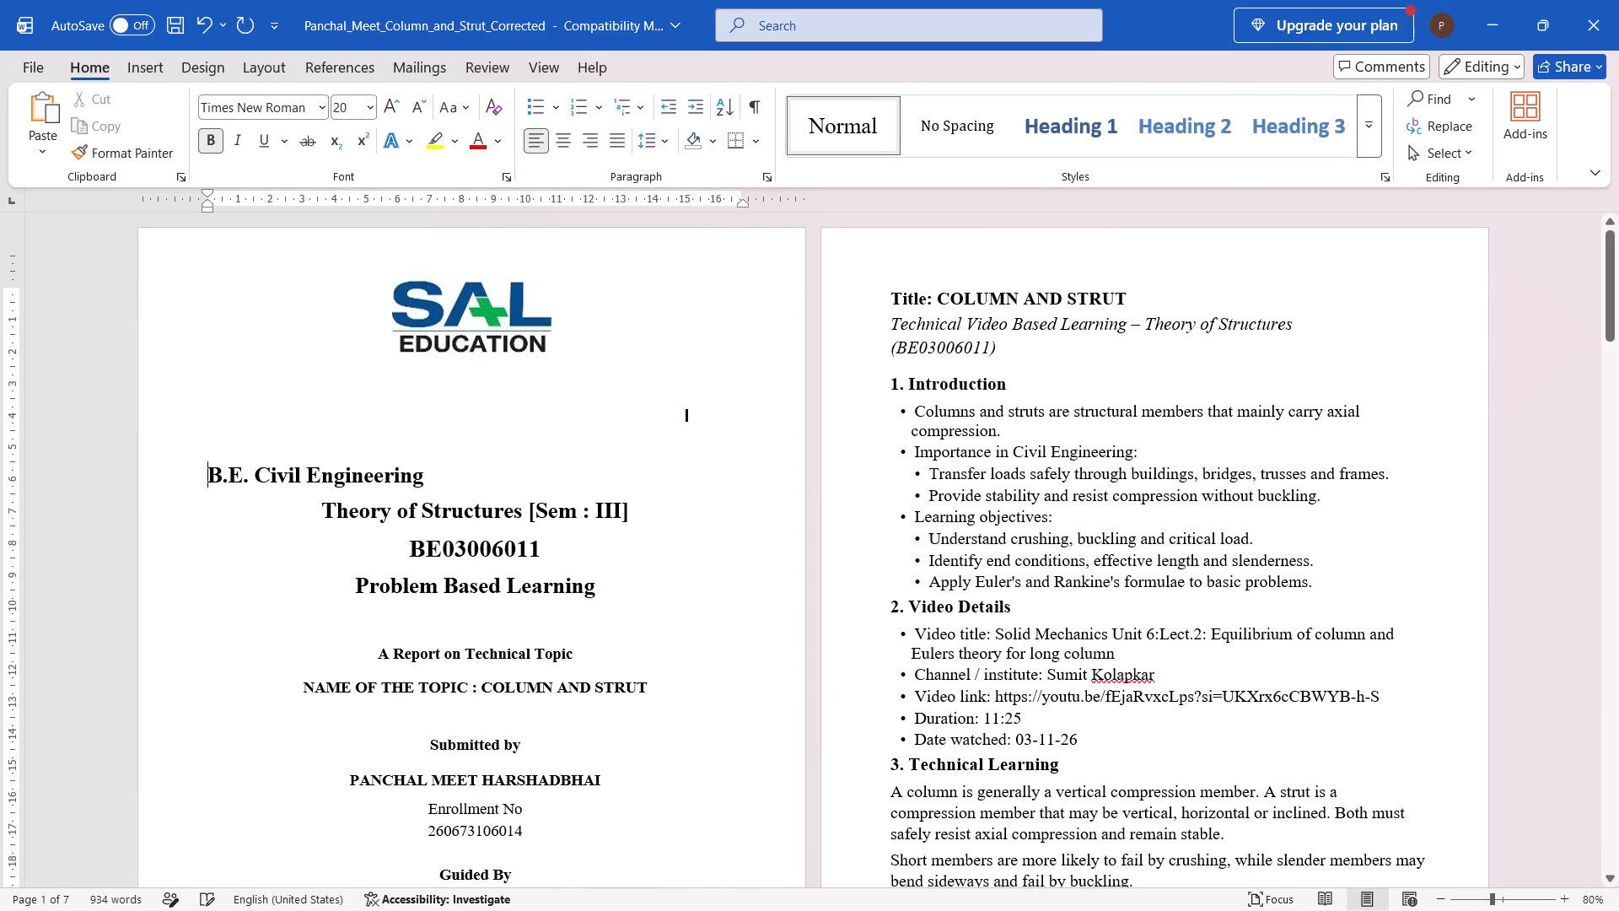
pyautogui.press('BackSpace')
pyautogui.press('BackSpace')
pyautogui.press('Return')
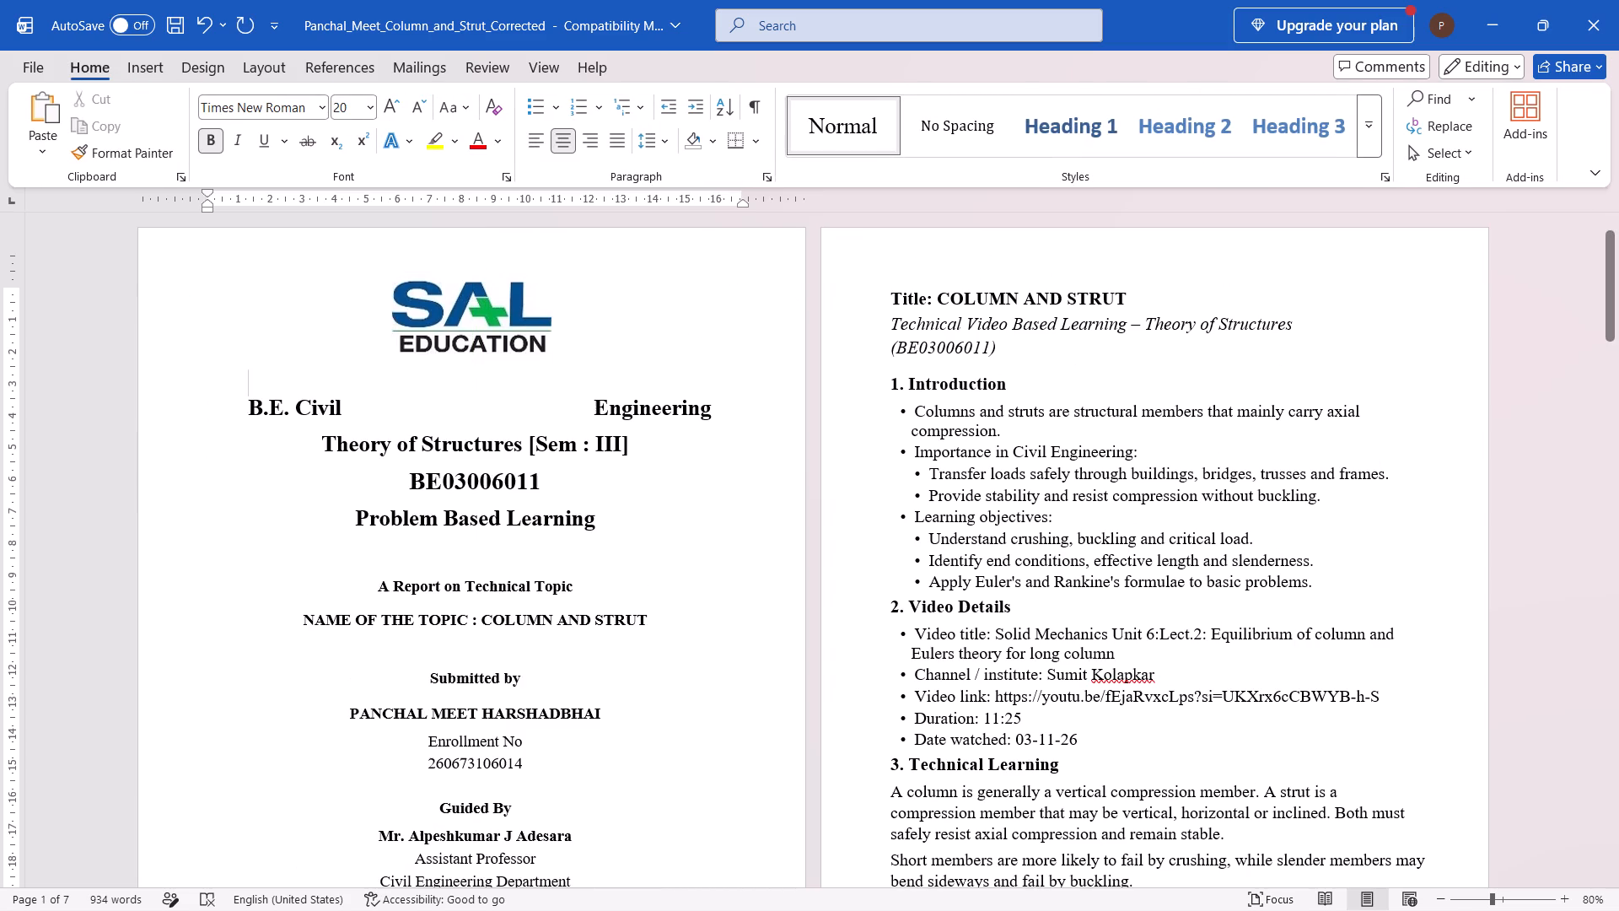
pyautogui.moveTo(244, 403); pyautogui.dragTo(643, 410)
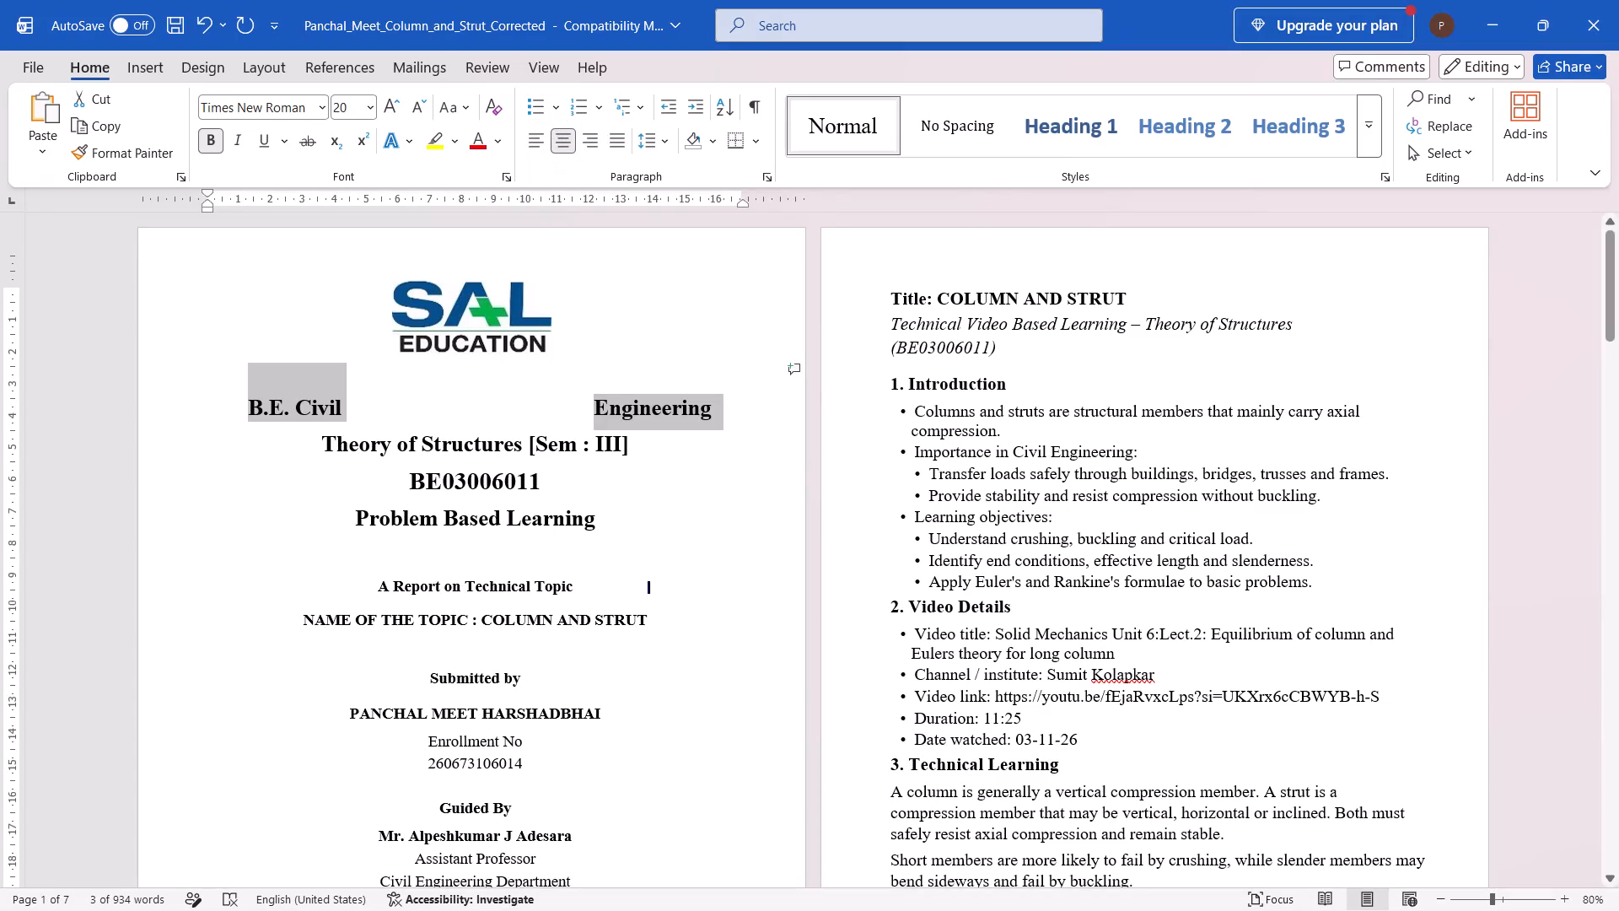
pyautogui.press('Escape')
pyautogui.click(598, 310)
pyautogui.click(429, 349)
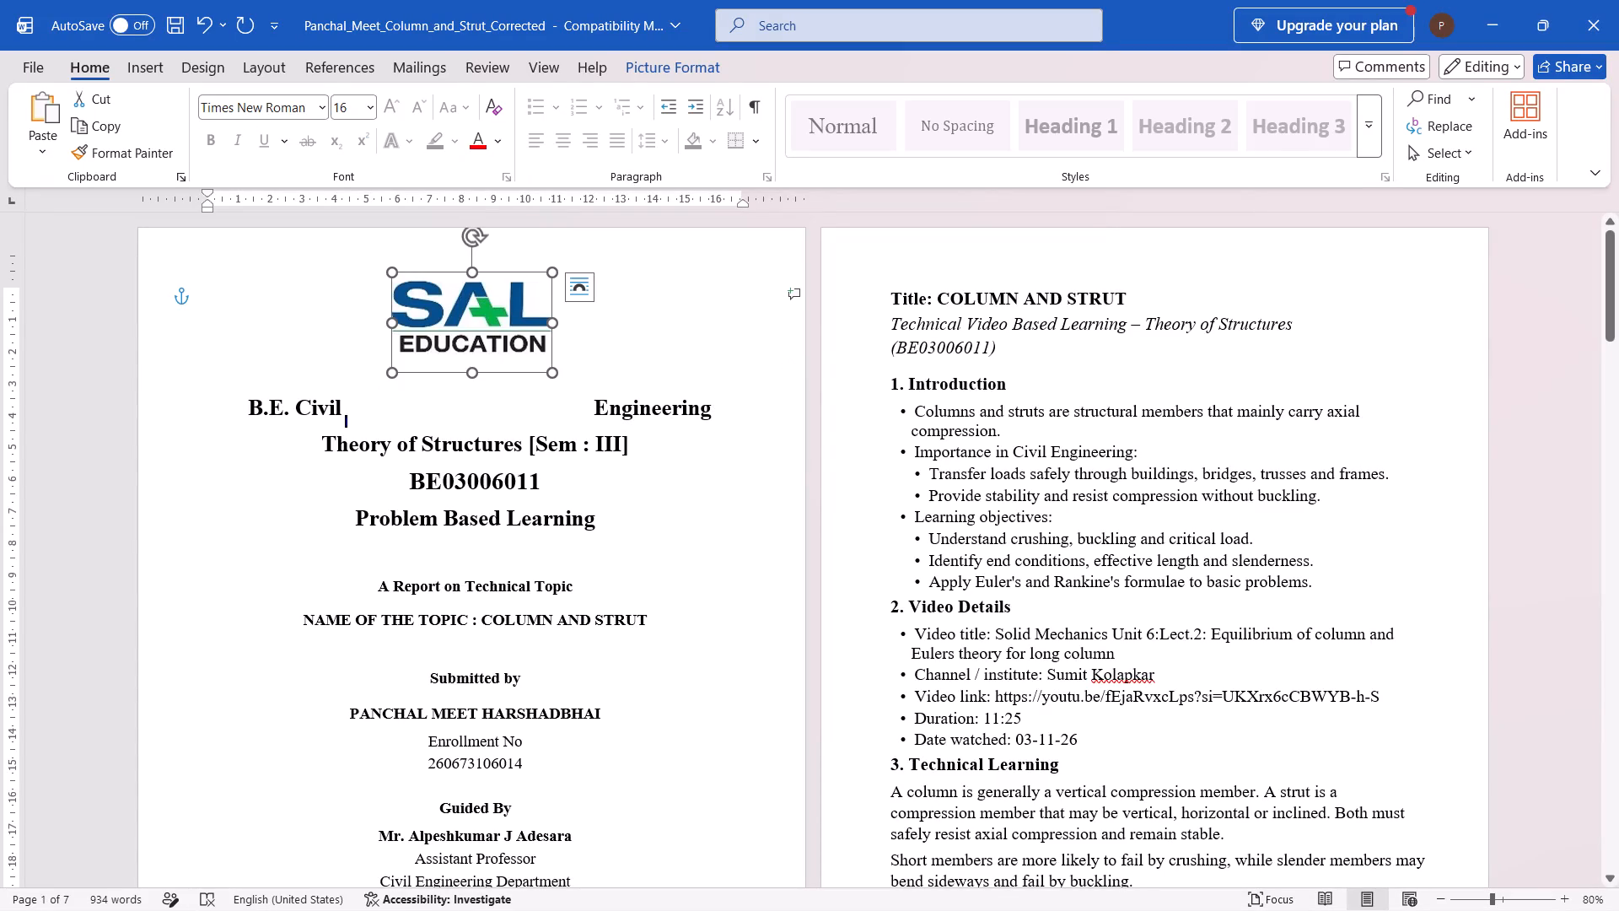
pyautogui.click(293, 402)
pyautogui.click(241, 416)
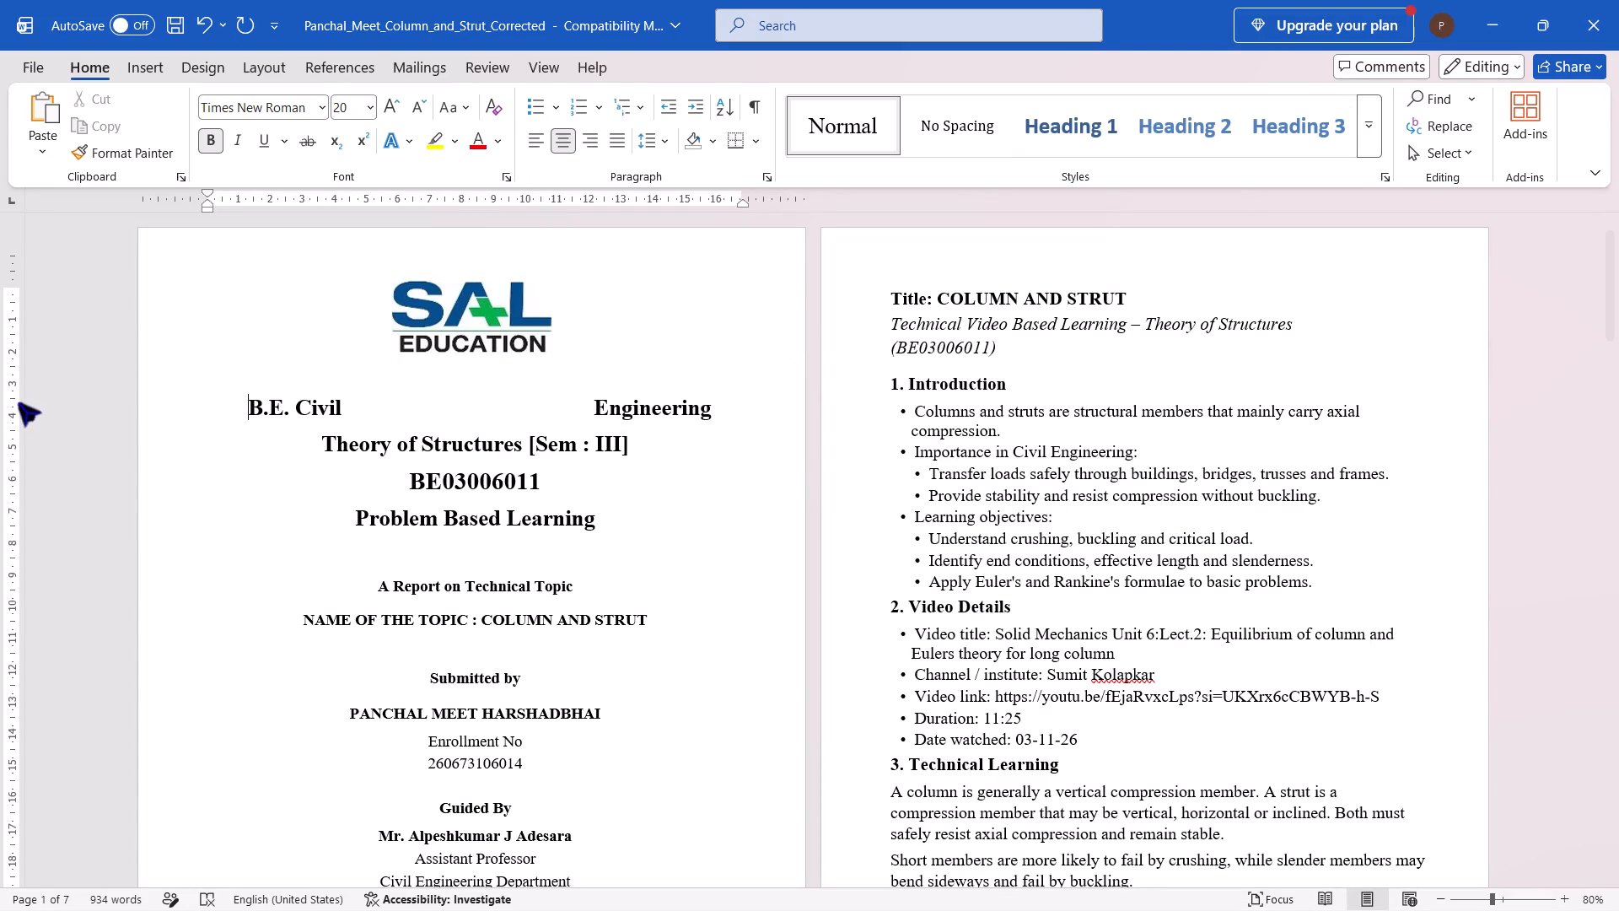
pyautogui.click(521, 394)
# Adjust the cover logo's height from its lower edge to about 3.36 cm.
pyautogui.click(508, 303)
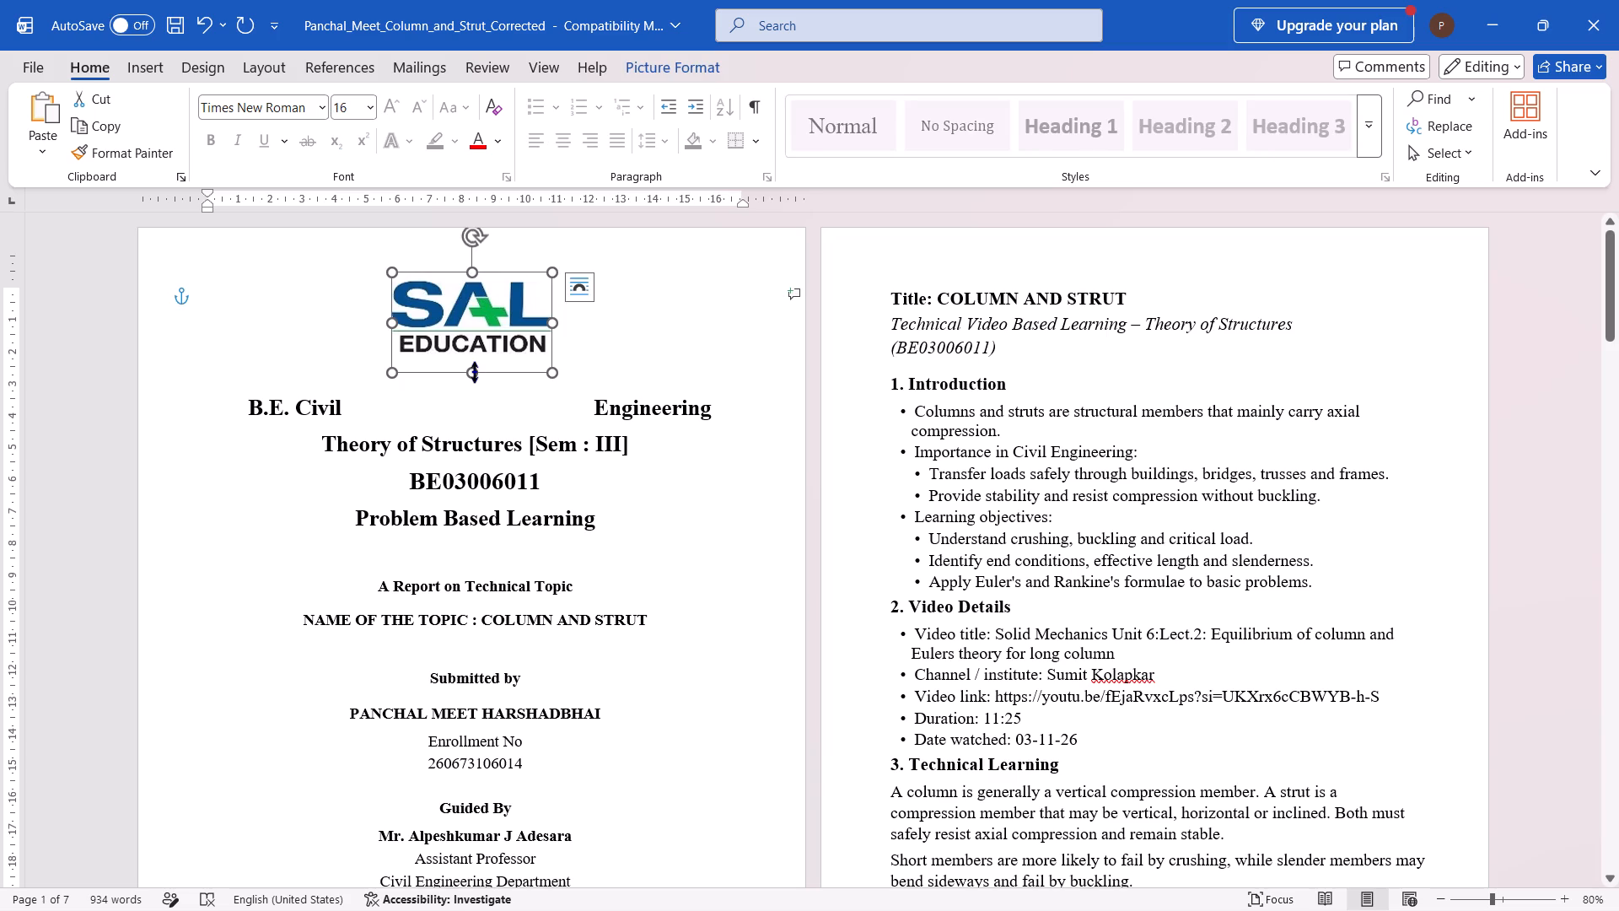
pyautogui.moveTo(474, 371); pyautogui.dragTo(469, 345)
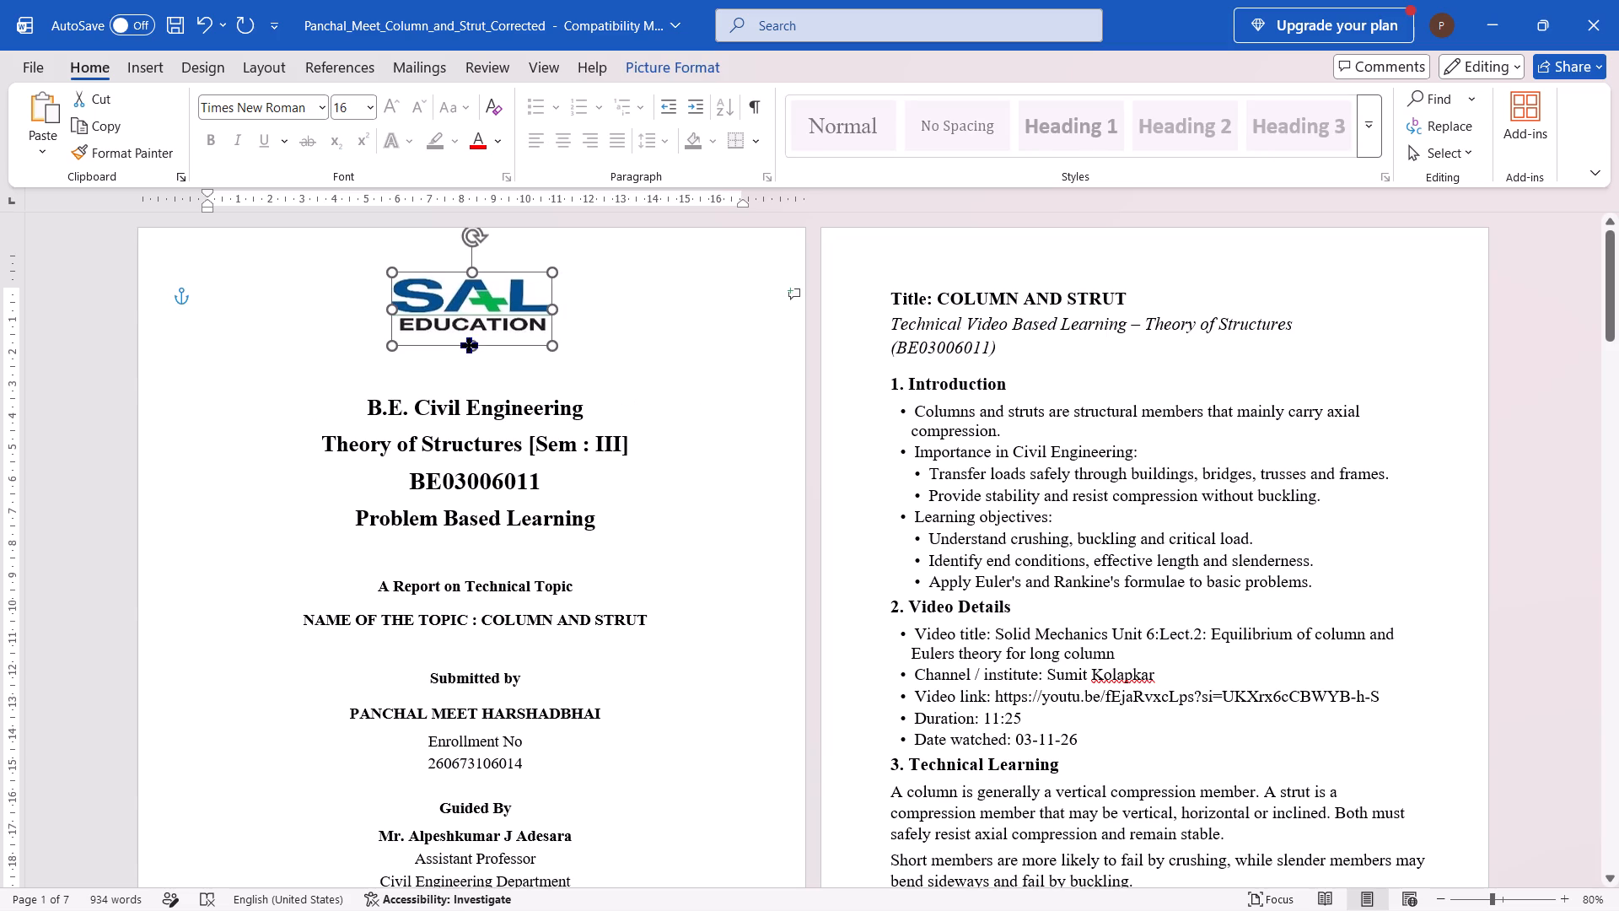
pyautogui.moveTo(469, 345); pyautogui.dragTo(470, 360)
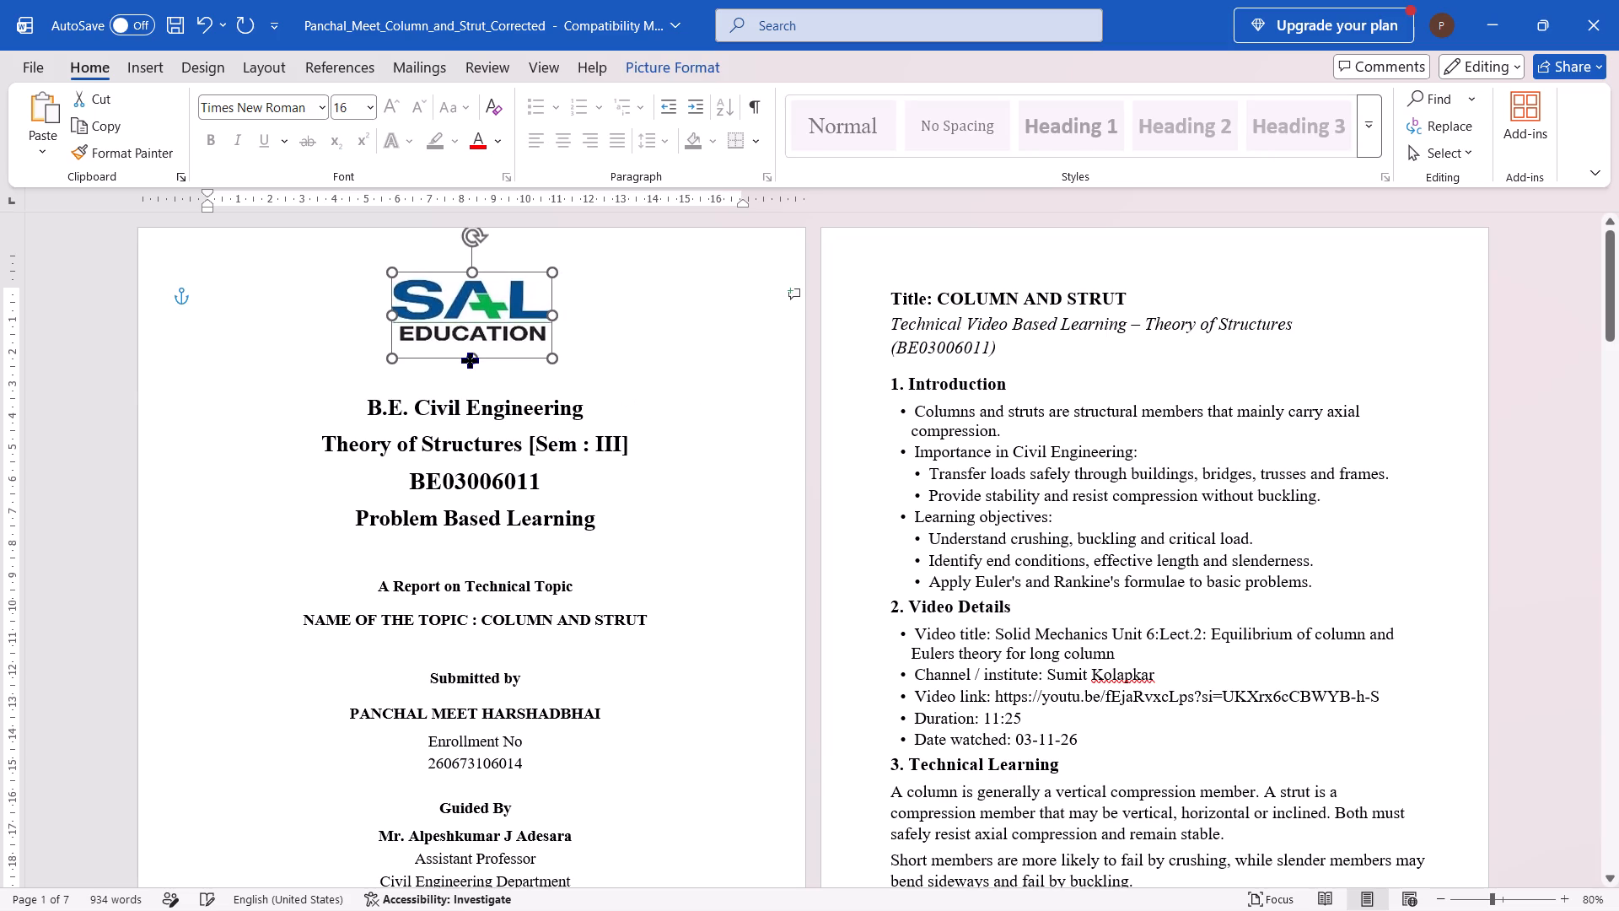
pyautogui.moveTo(470, 360); pyautogui.dragTo(470, 380)
pyautogui.rightClick(467, 334)
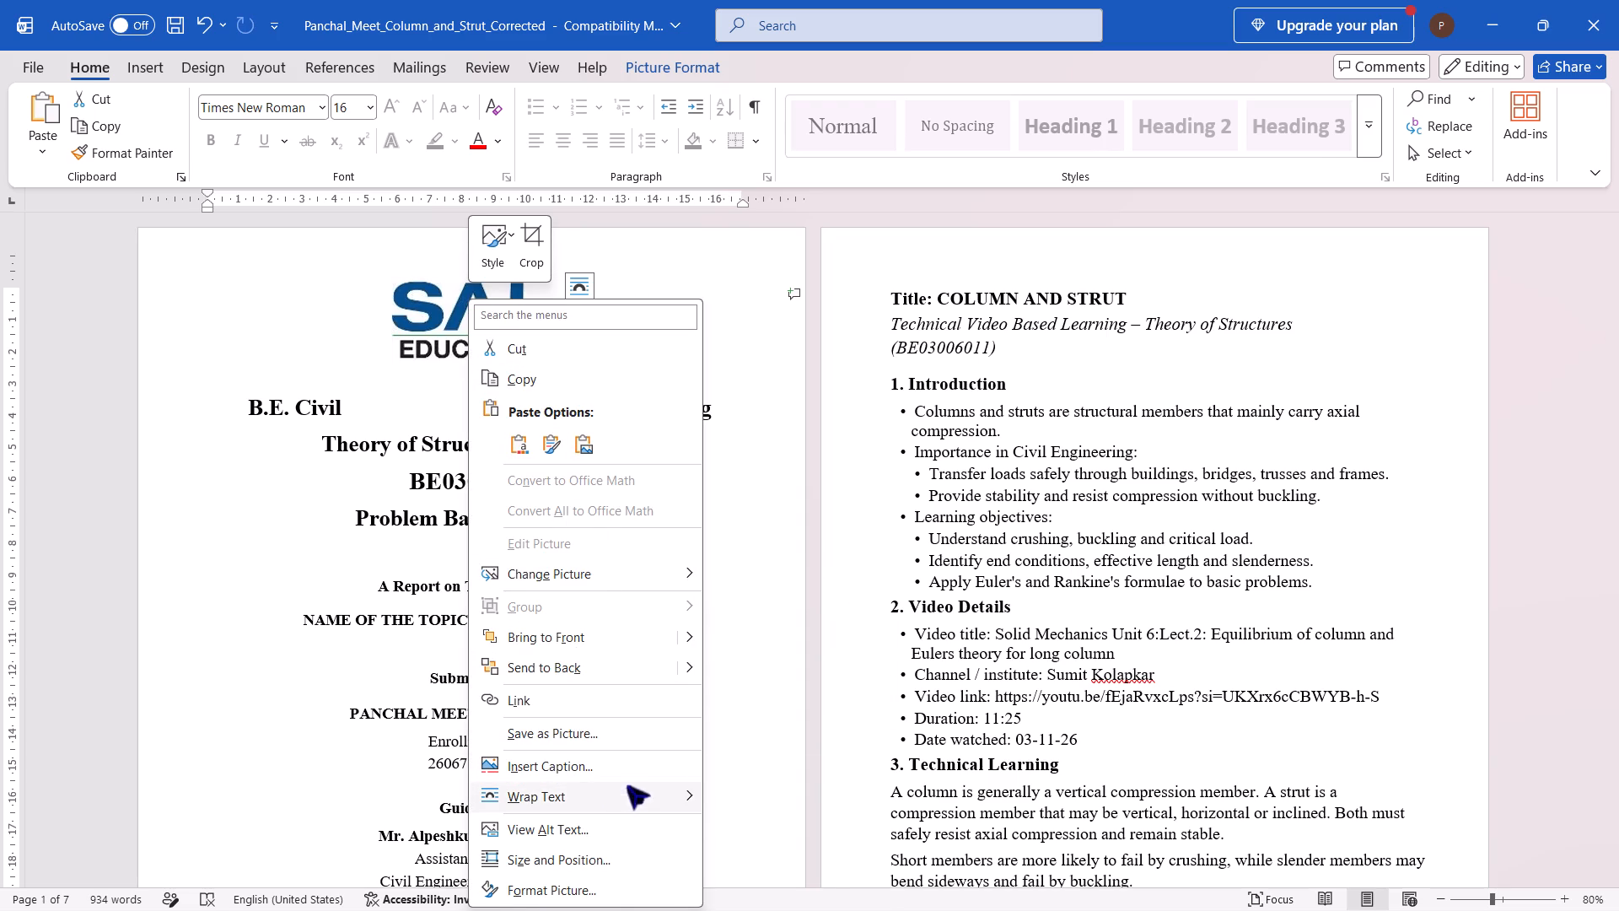
pyautogui.click(416, 287)
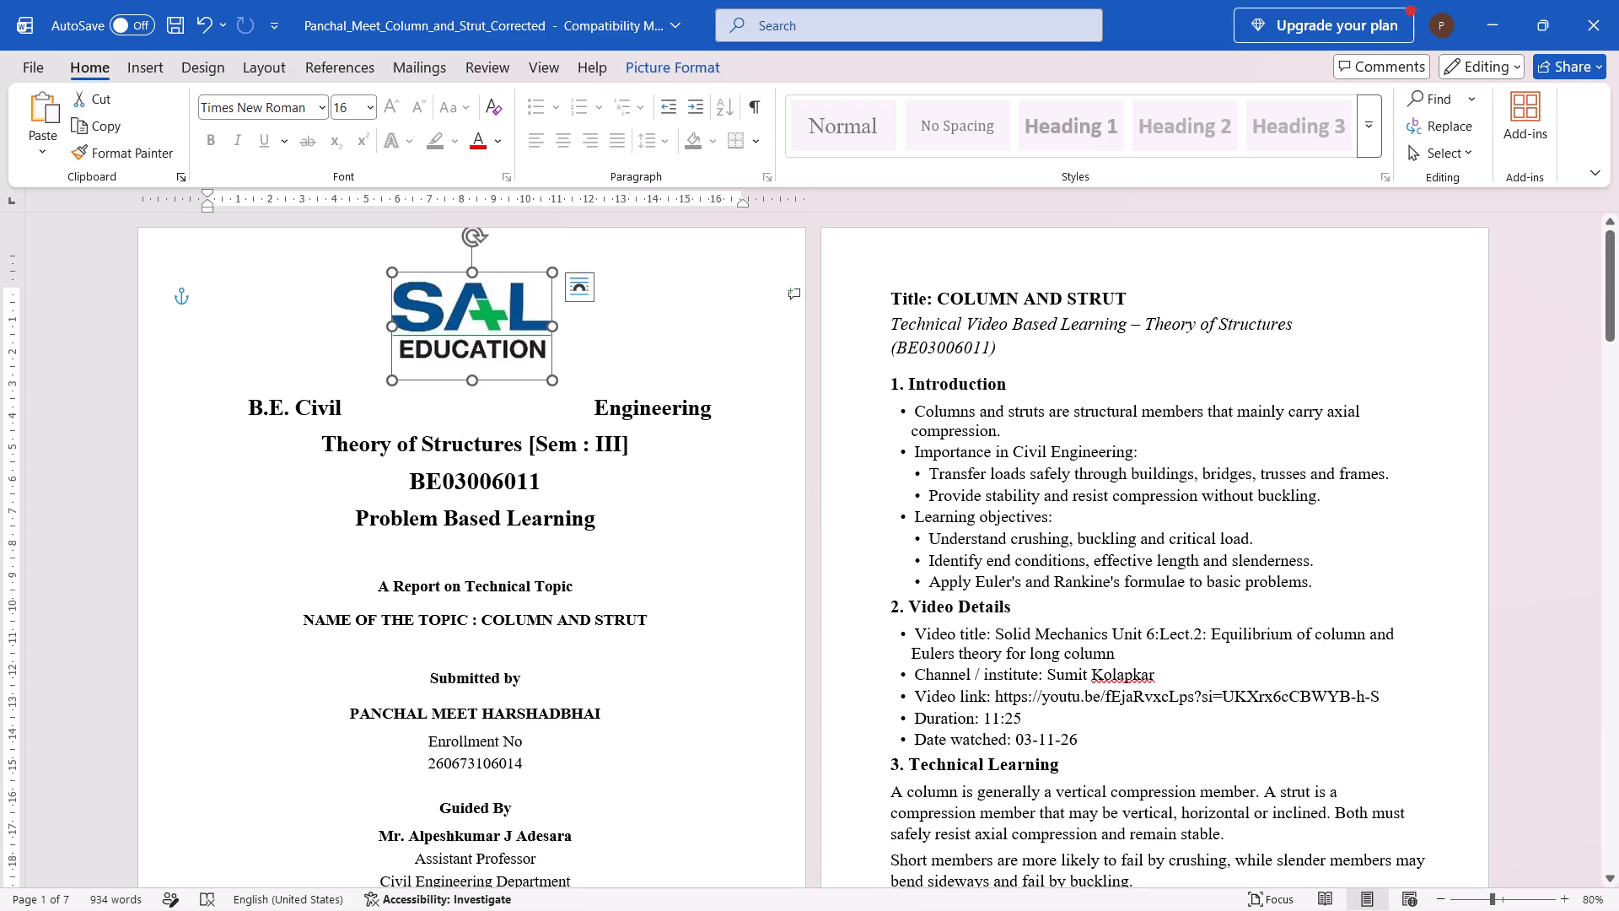
# Start cropping the cover logo, slightly reduce the underlying picture's height, and shift it down to centre it within the crop frame.
pyautogui.doubleClick(440, 321)
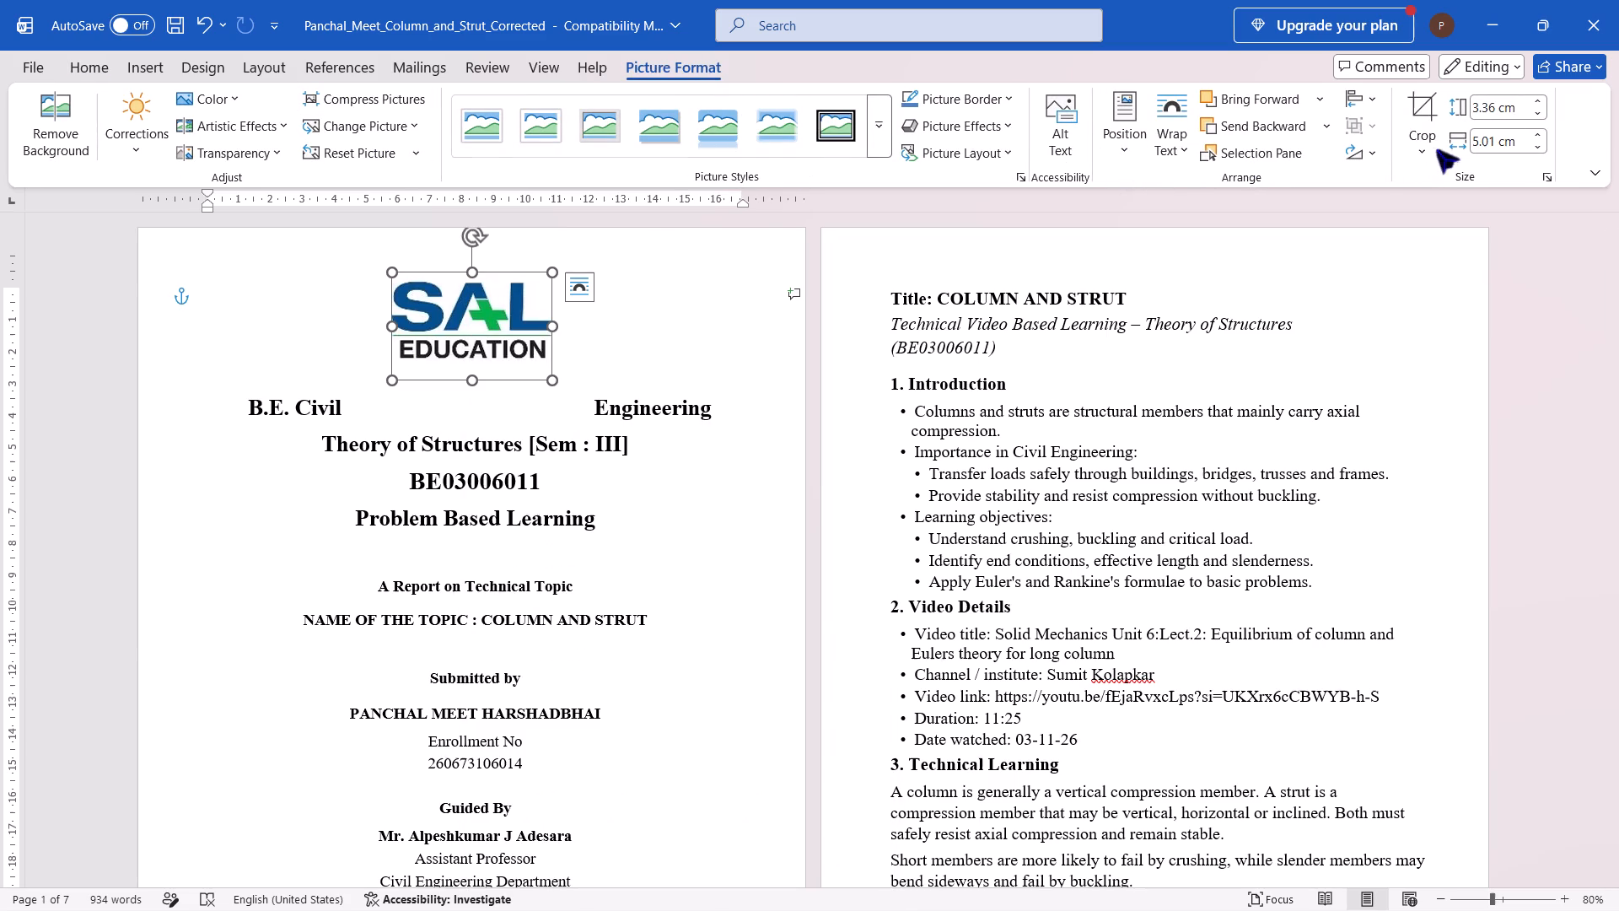
pyautogui.click(1424, 101)
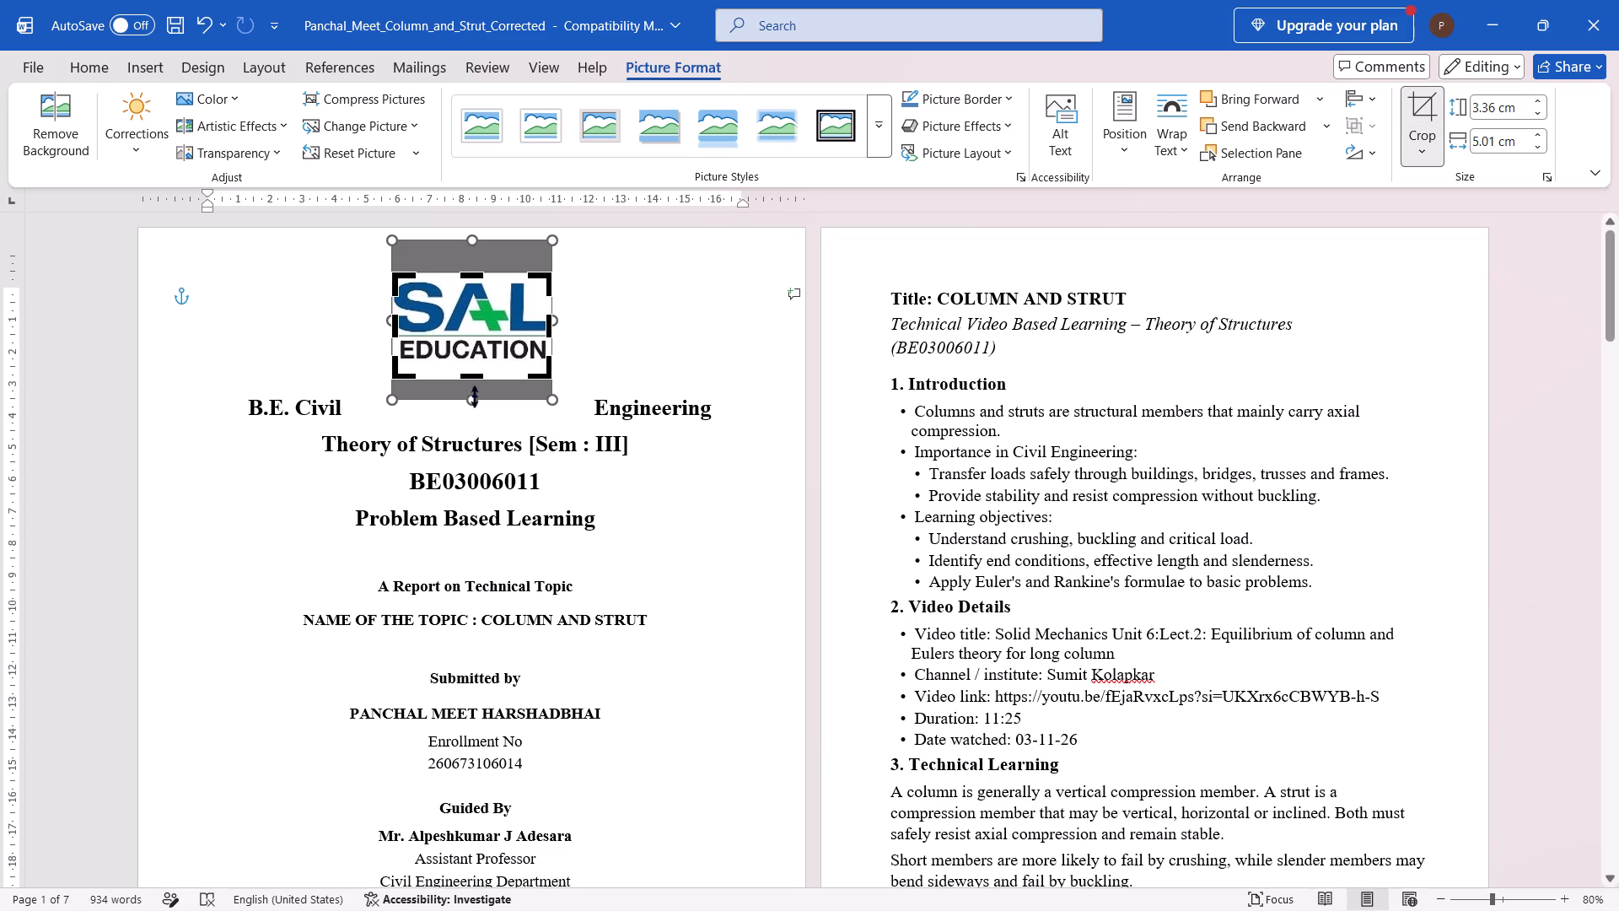
pyautogui.click(474, 399)
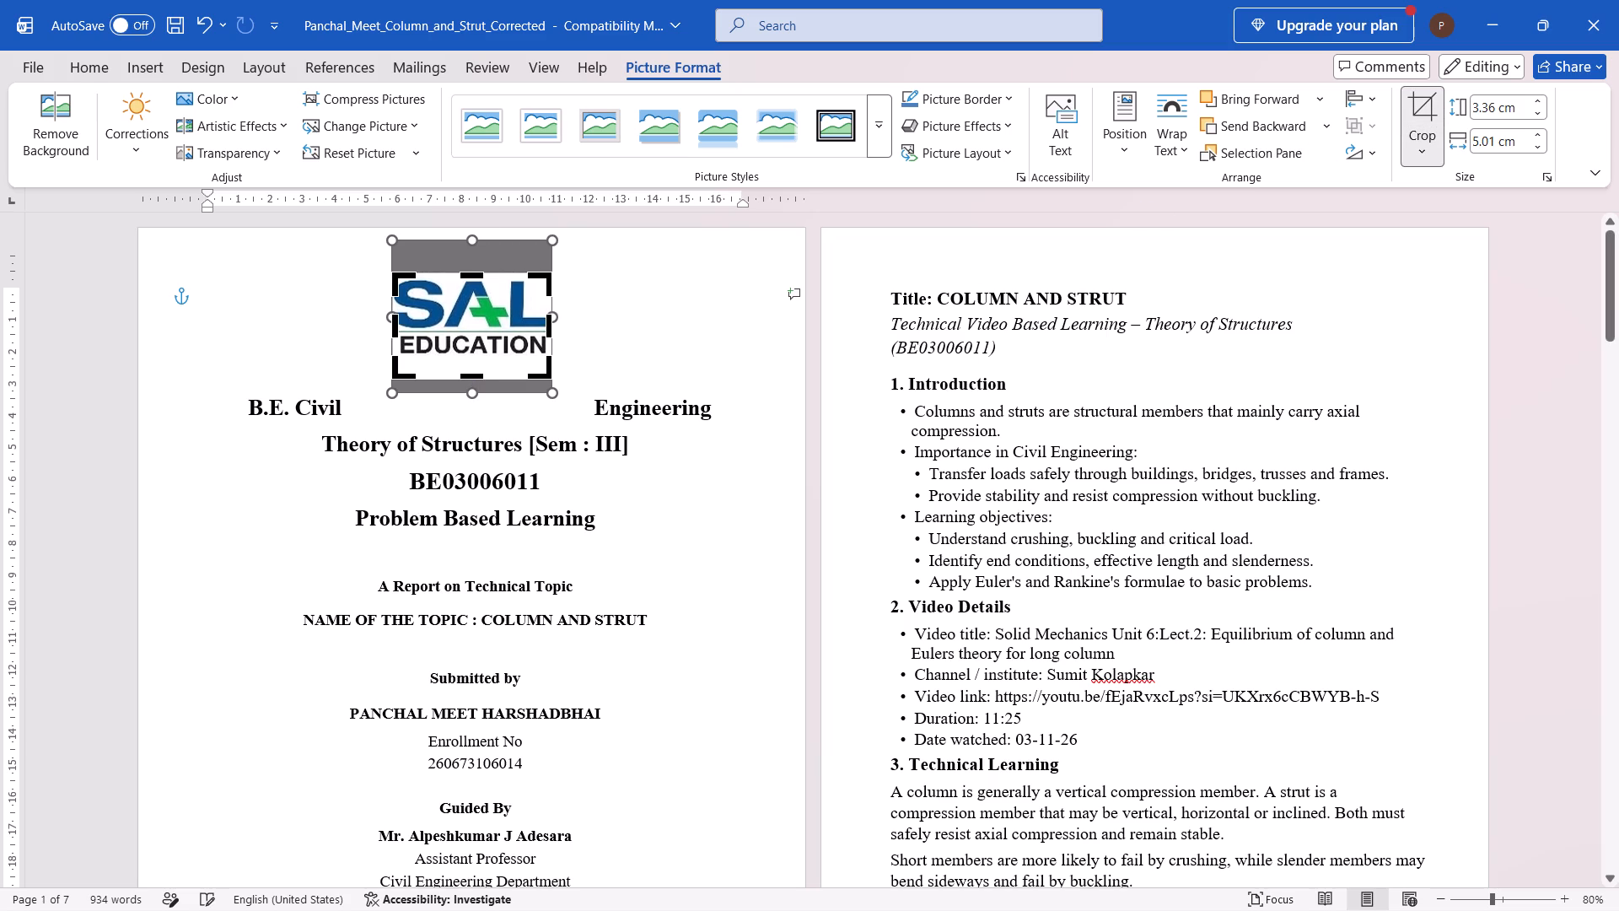
pyautogui.moveTo(487, 312); pyautogui.dragTo(484, 323)
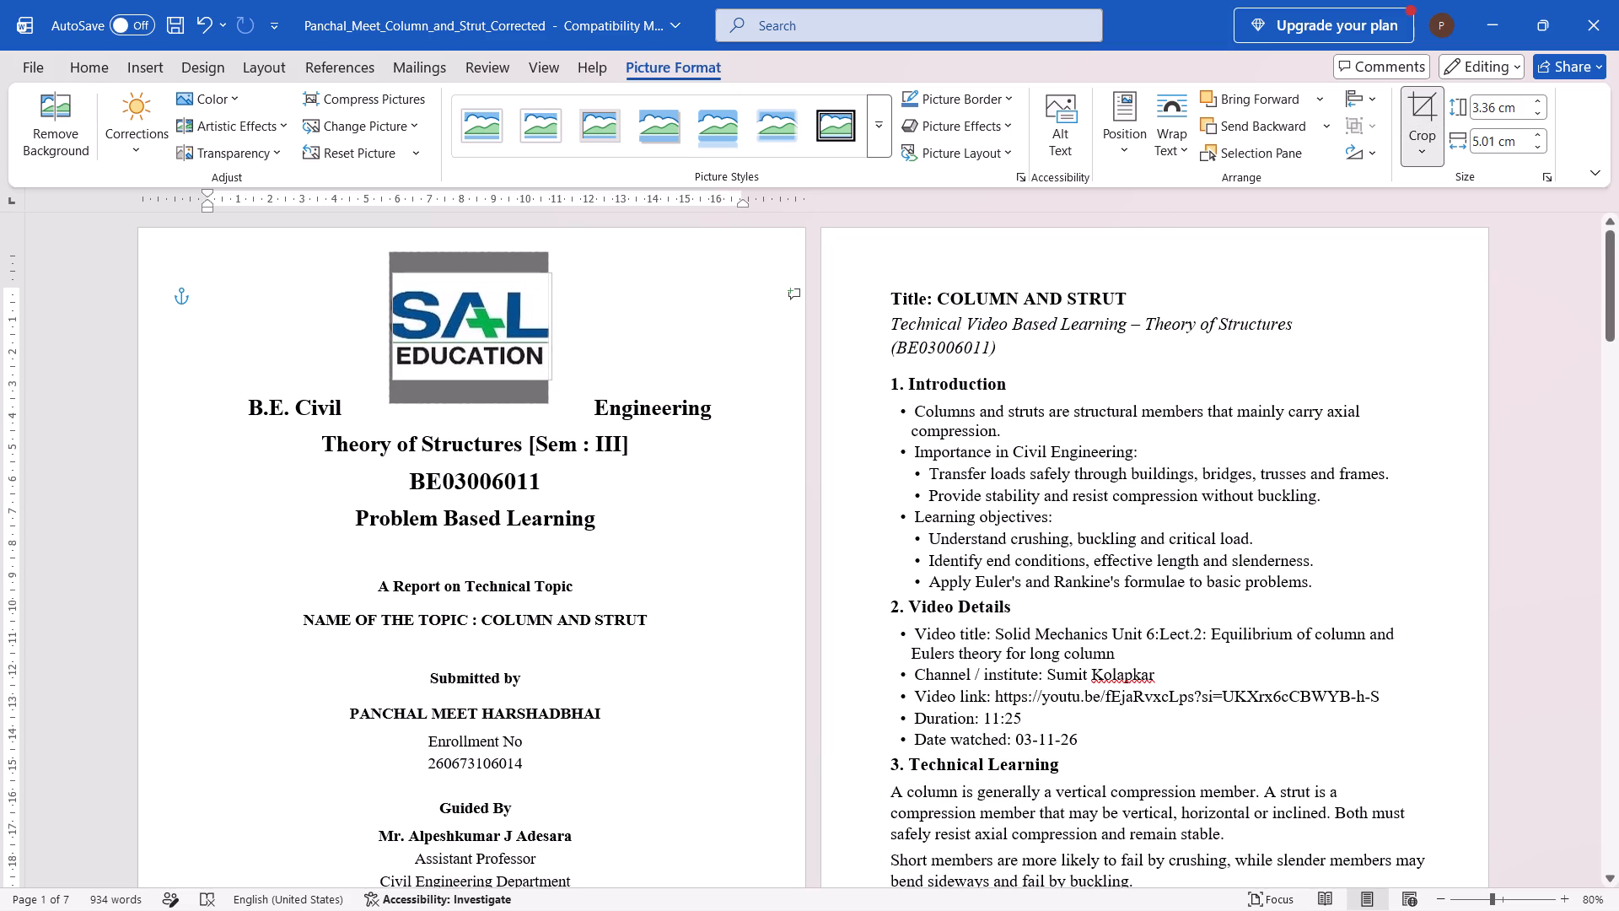
pyautogui.moveTo(484, 323); pyautogui.dragTo(489, 323)
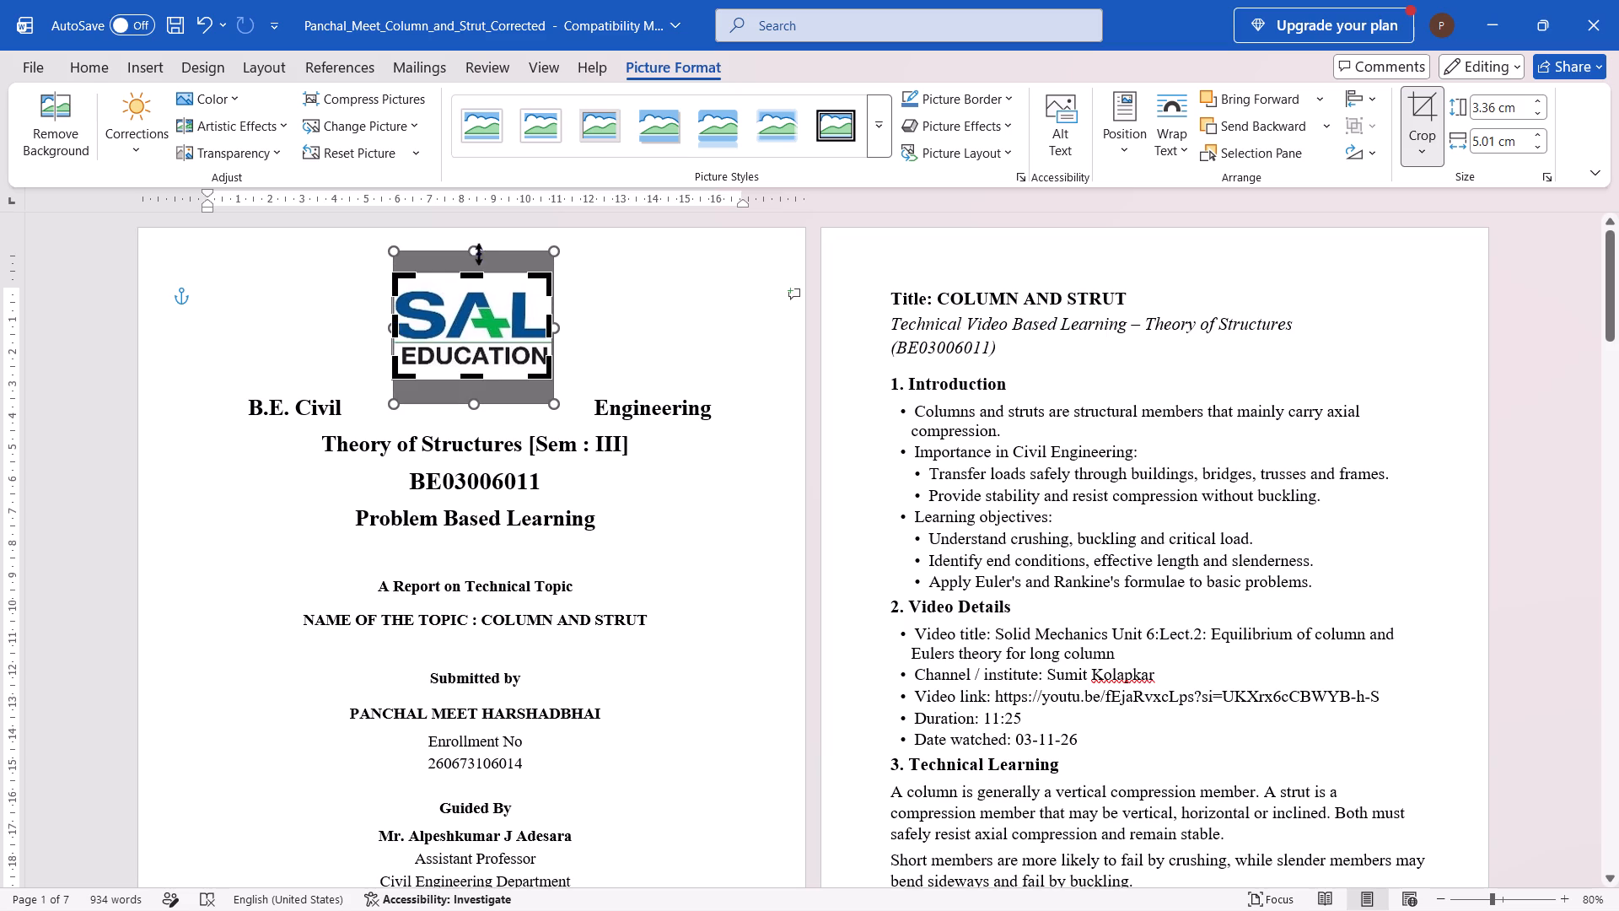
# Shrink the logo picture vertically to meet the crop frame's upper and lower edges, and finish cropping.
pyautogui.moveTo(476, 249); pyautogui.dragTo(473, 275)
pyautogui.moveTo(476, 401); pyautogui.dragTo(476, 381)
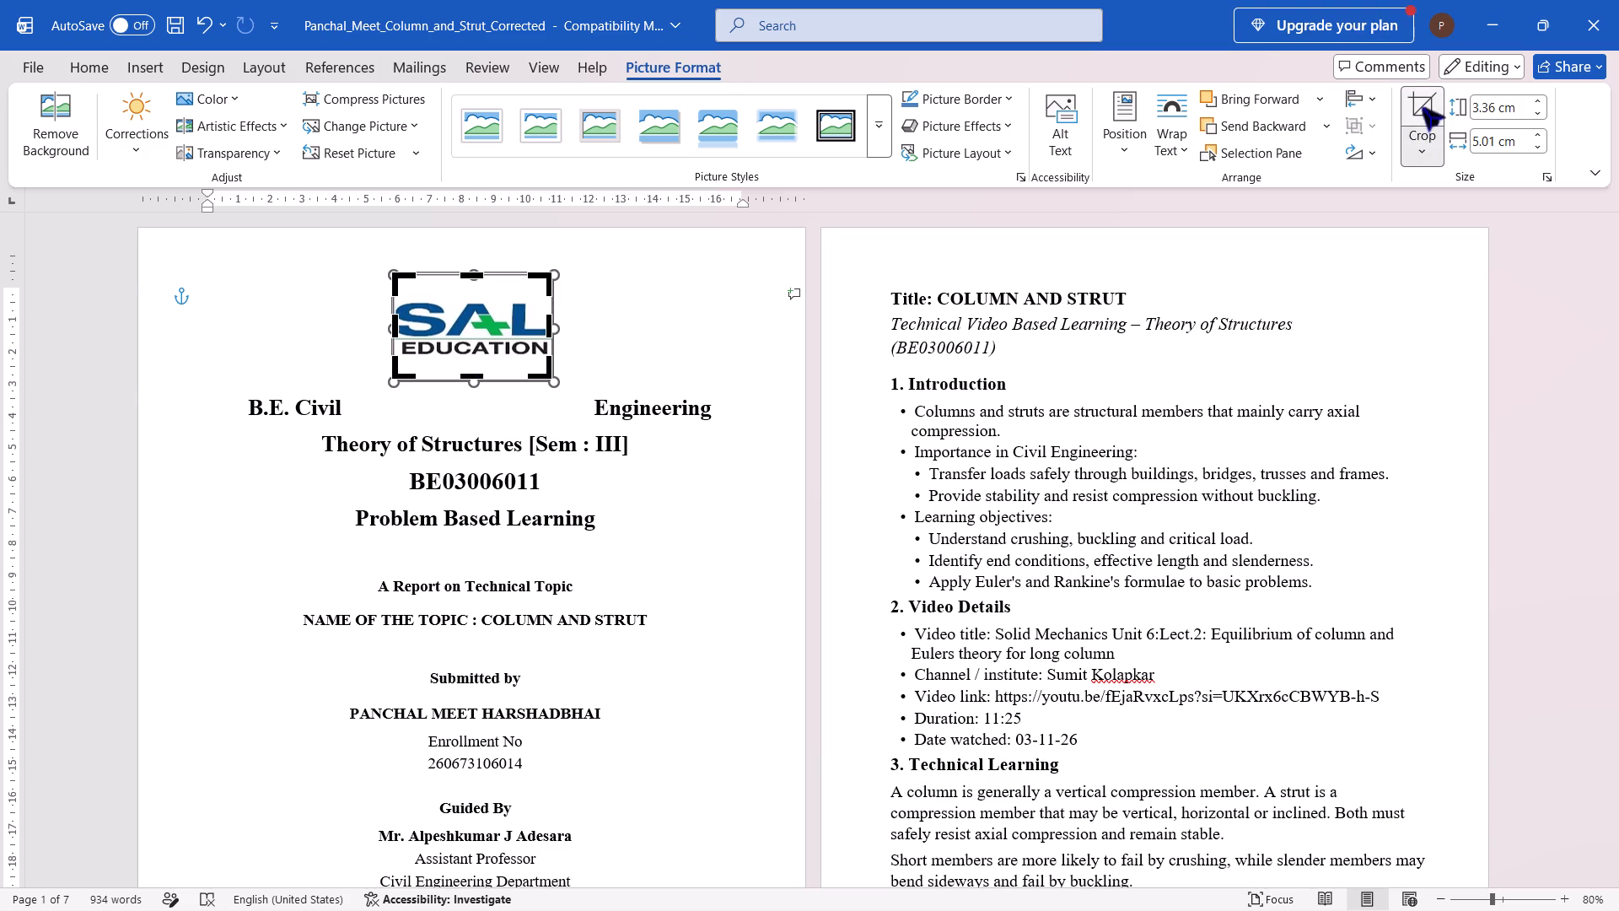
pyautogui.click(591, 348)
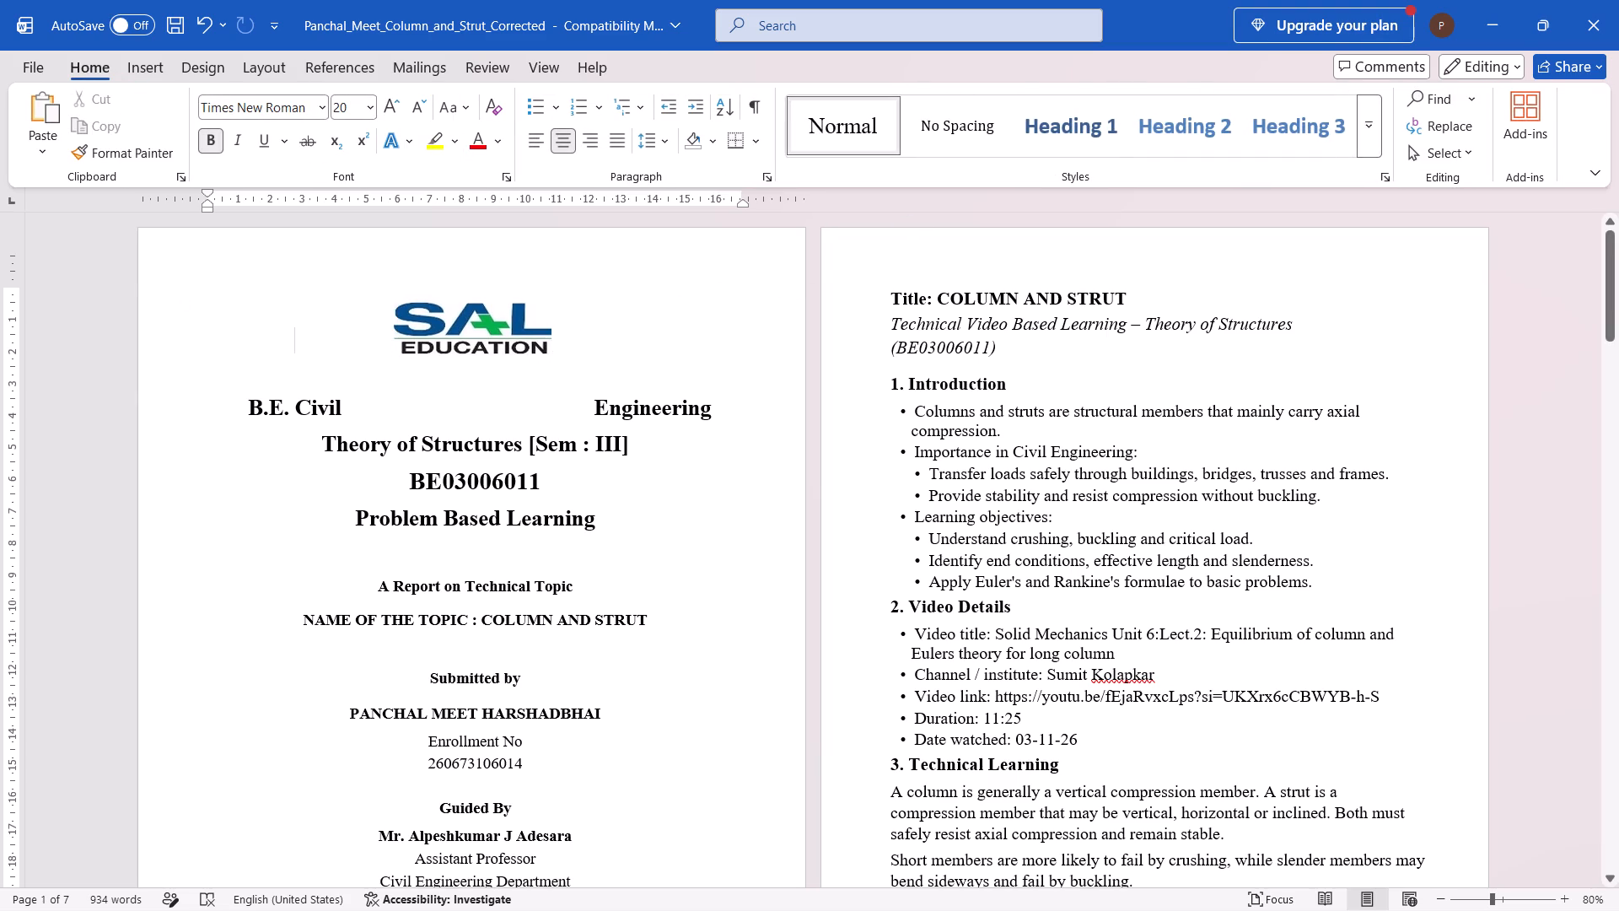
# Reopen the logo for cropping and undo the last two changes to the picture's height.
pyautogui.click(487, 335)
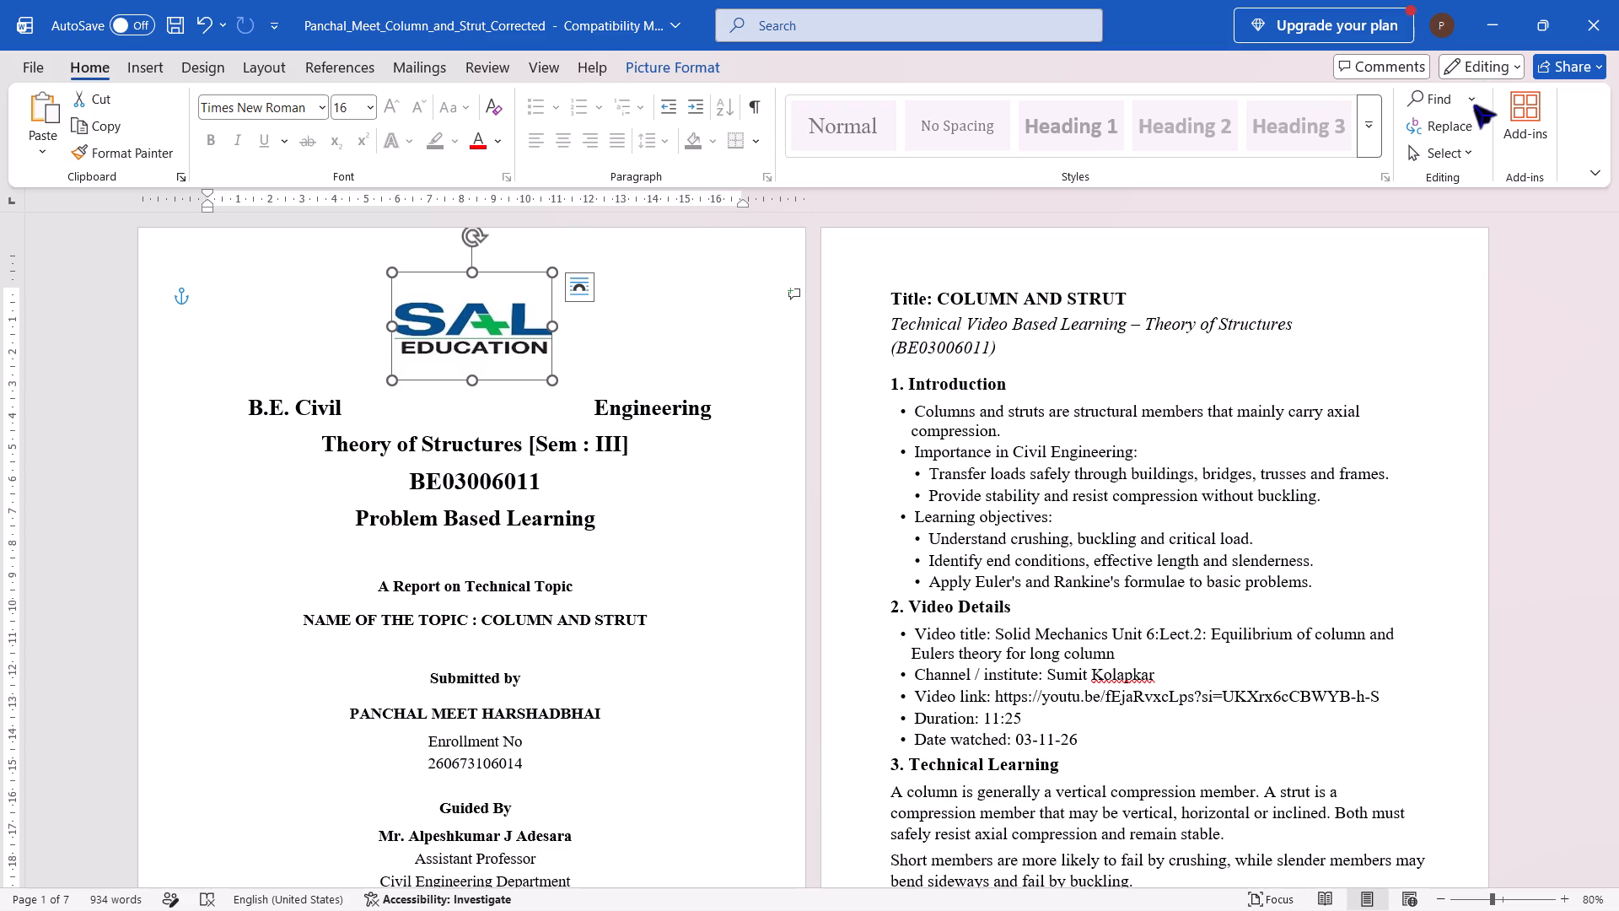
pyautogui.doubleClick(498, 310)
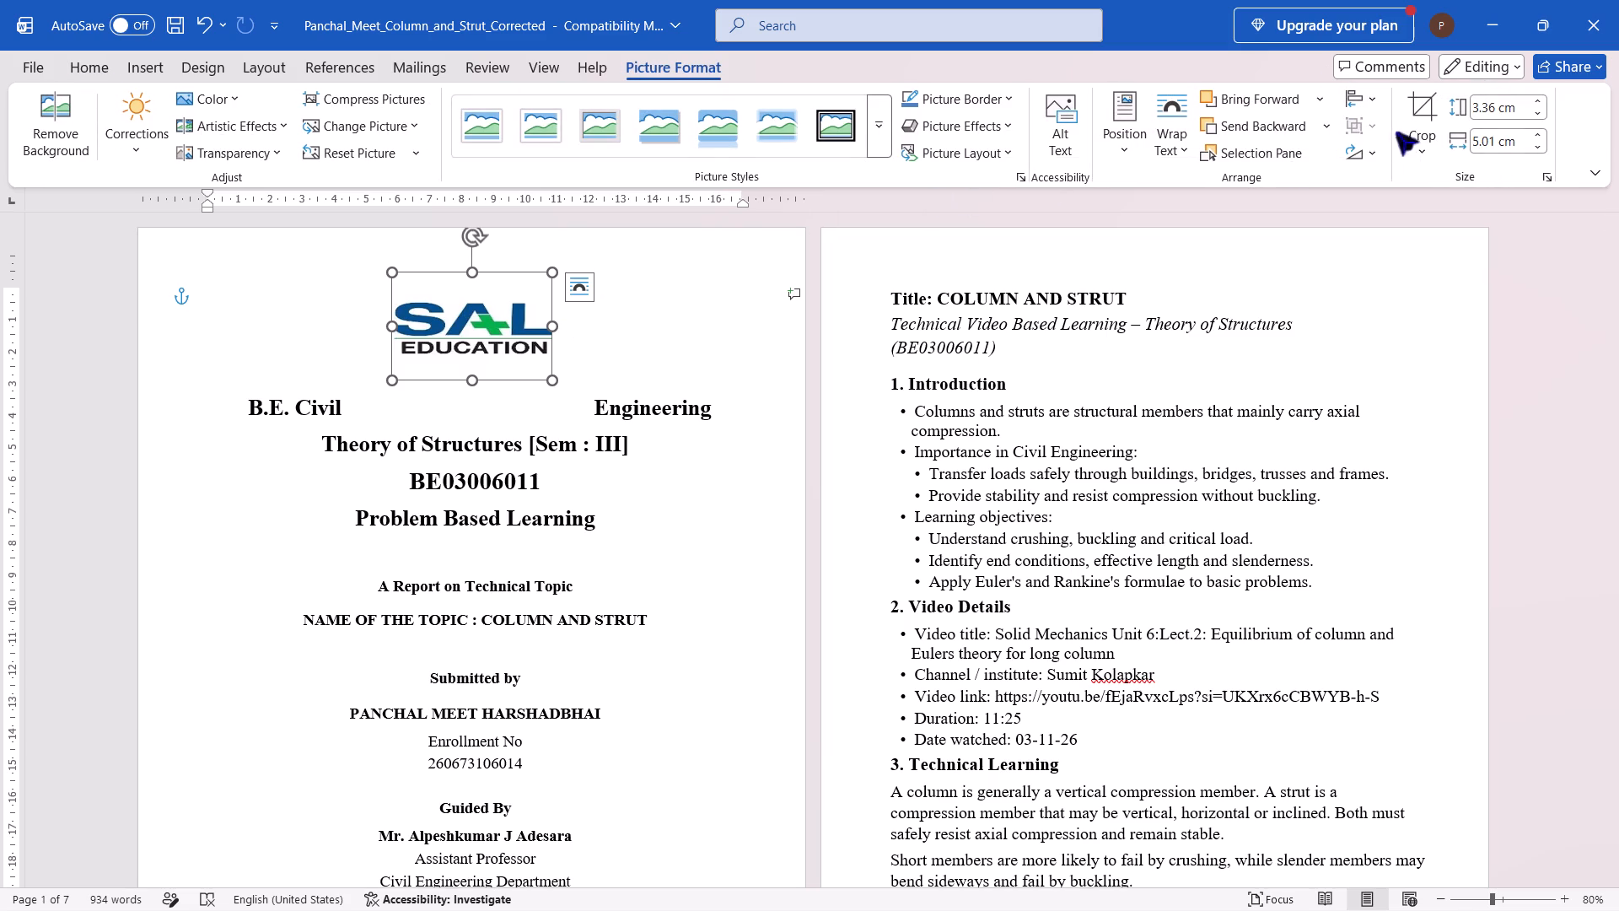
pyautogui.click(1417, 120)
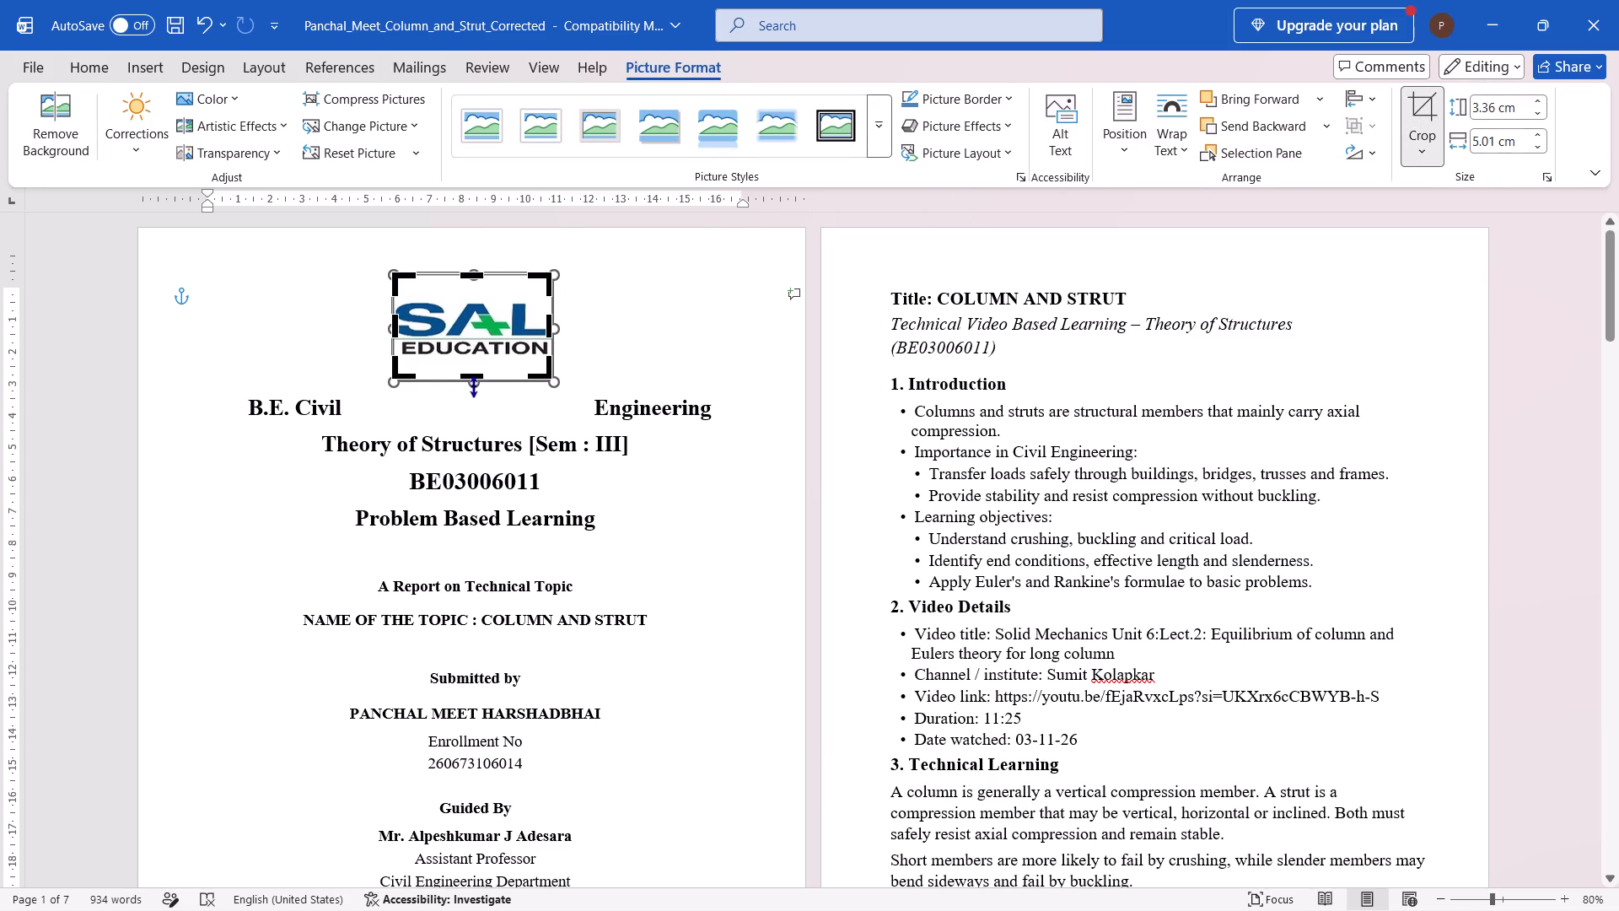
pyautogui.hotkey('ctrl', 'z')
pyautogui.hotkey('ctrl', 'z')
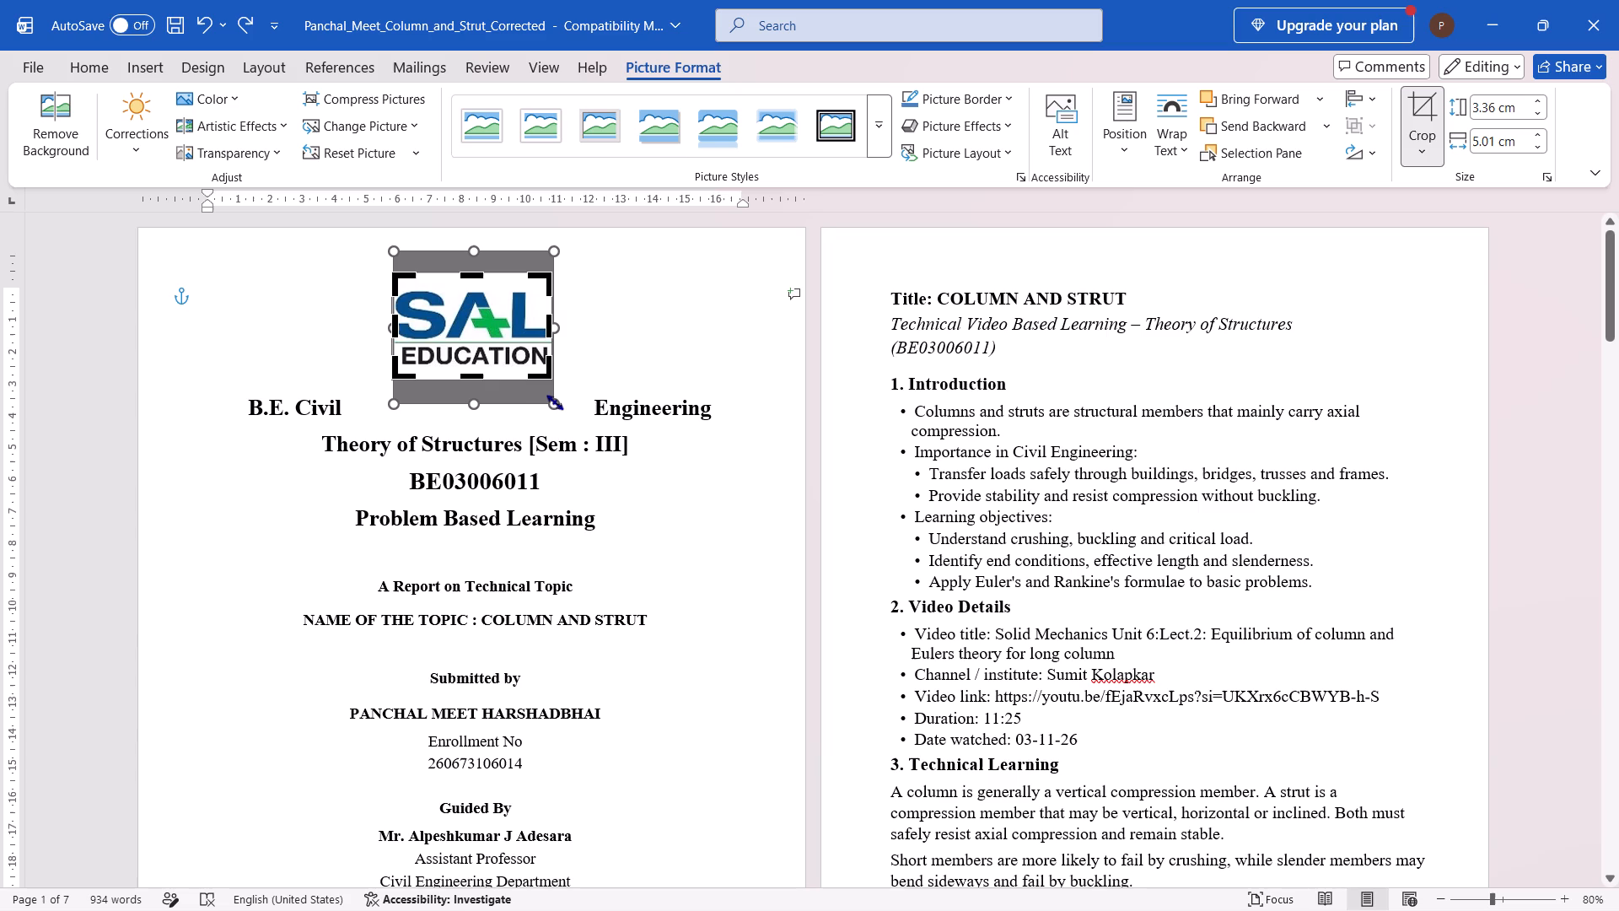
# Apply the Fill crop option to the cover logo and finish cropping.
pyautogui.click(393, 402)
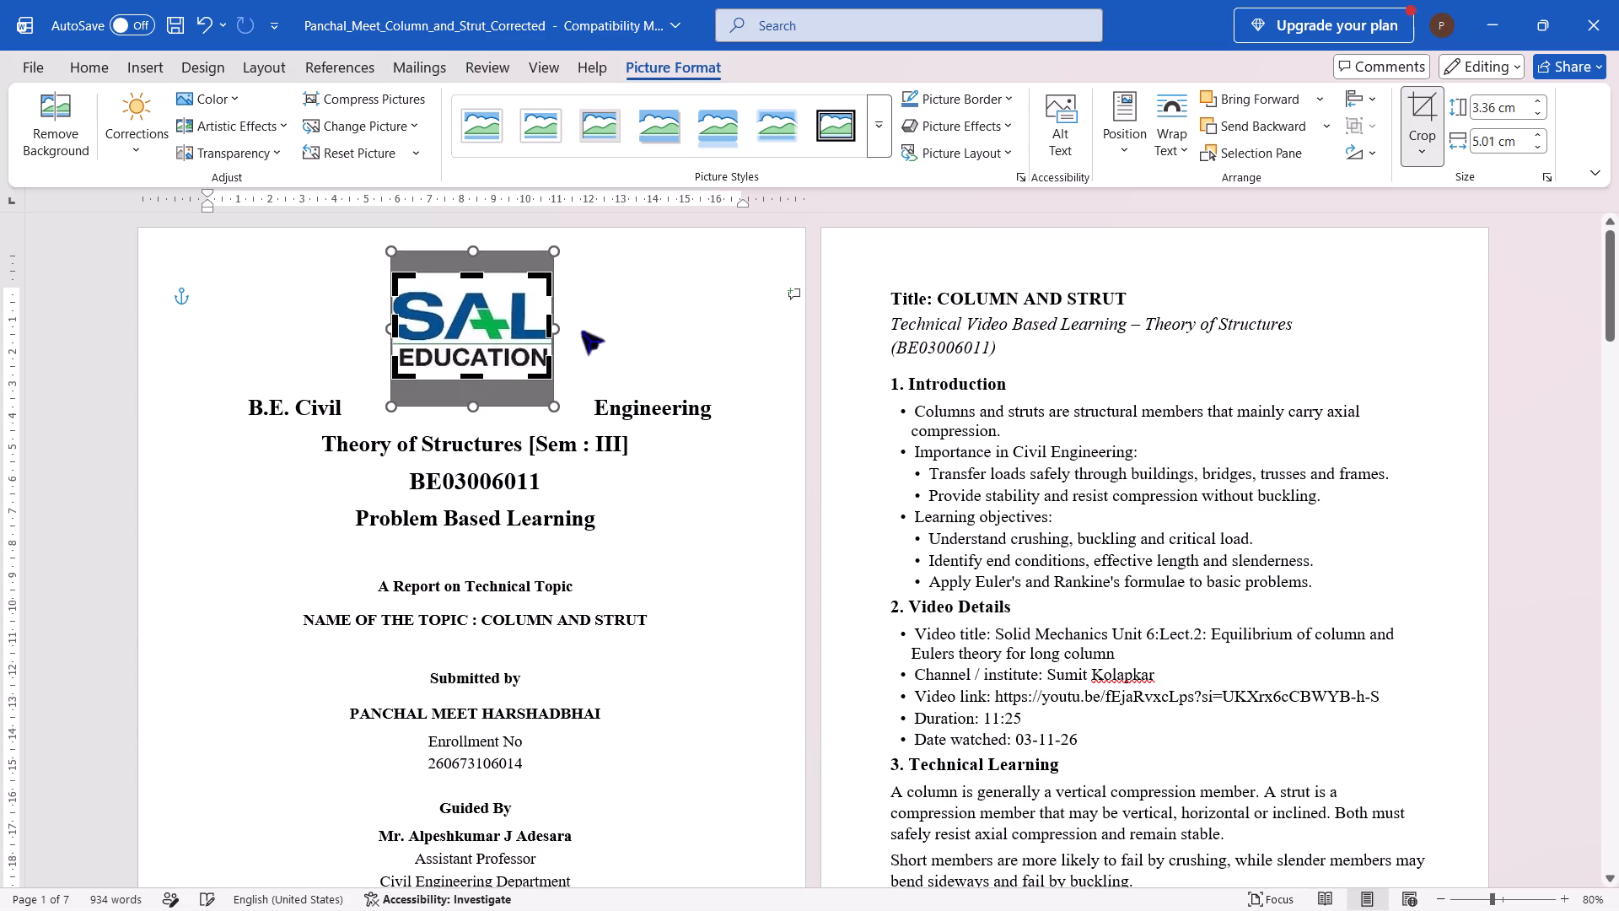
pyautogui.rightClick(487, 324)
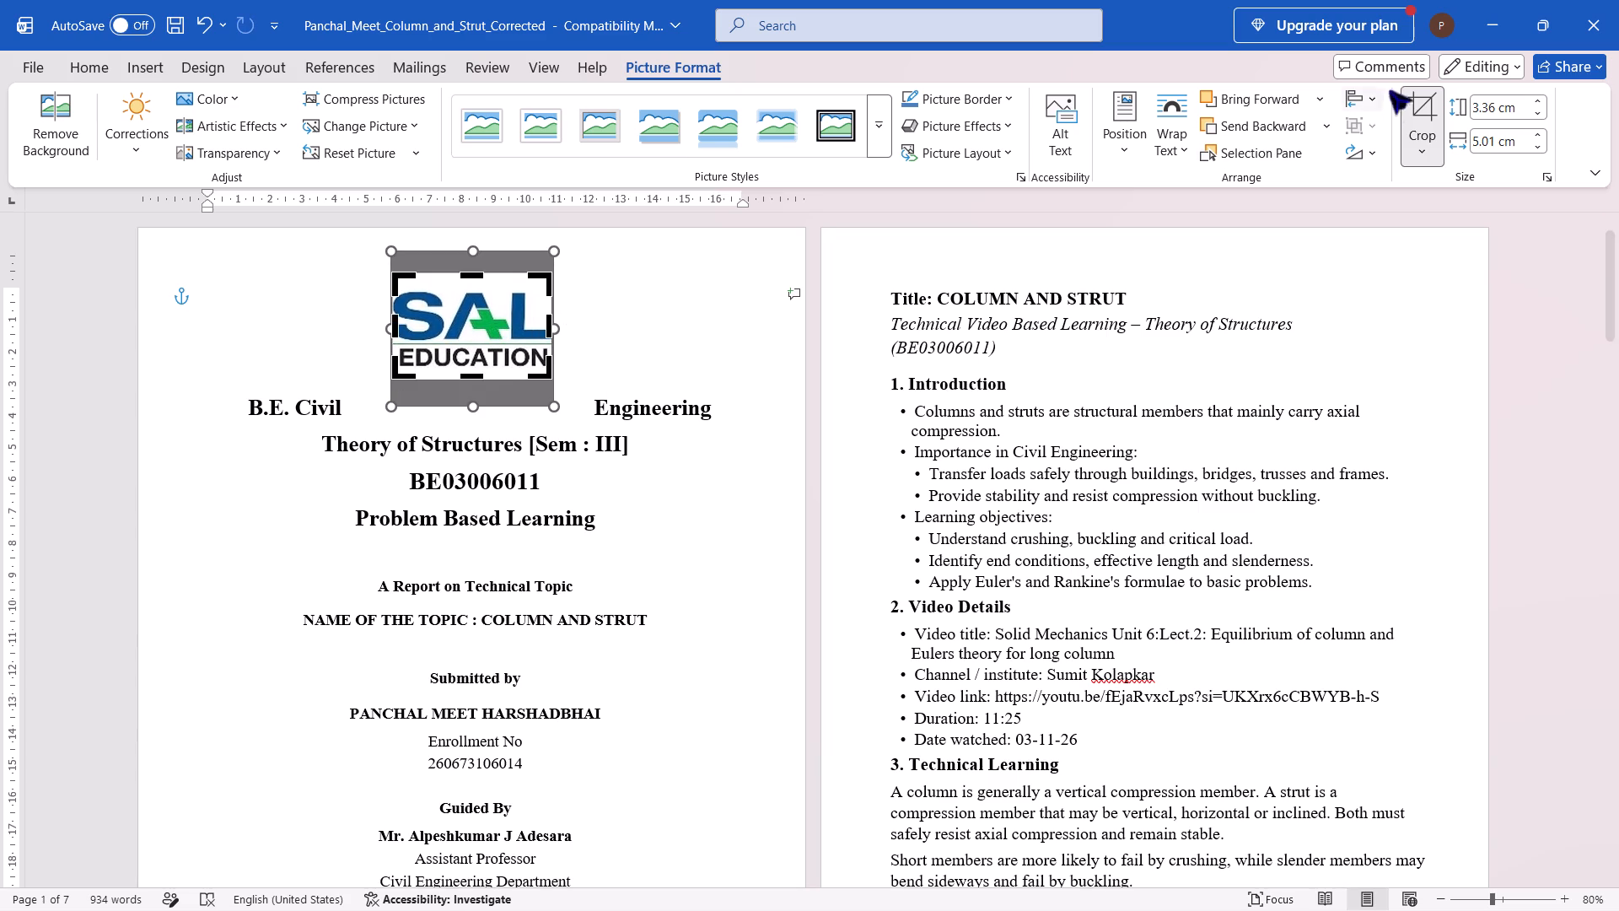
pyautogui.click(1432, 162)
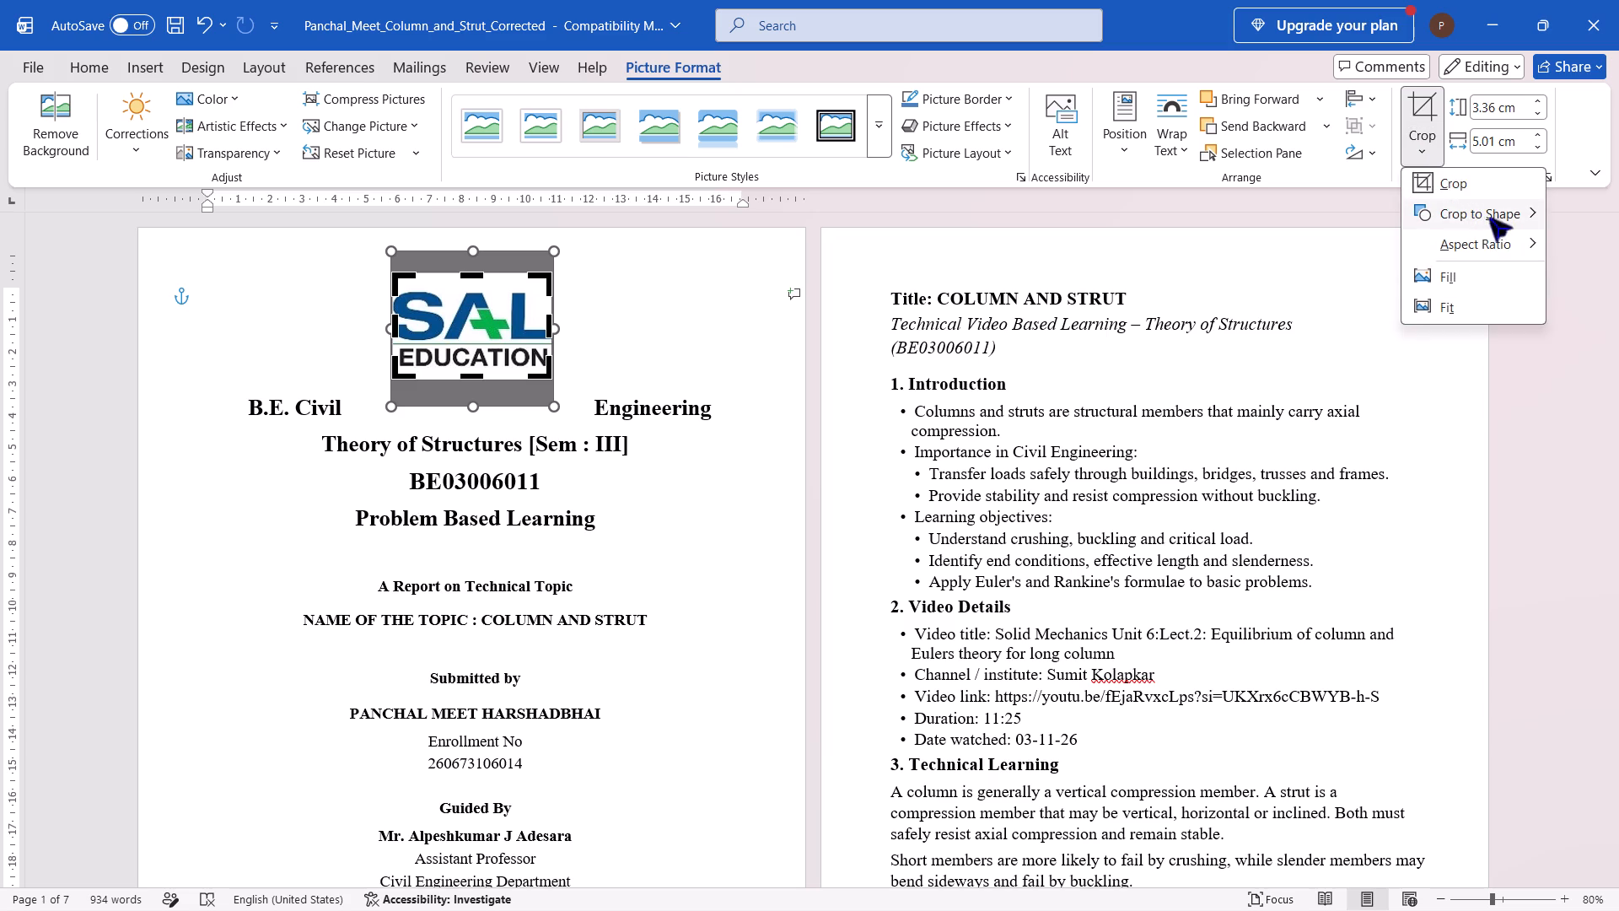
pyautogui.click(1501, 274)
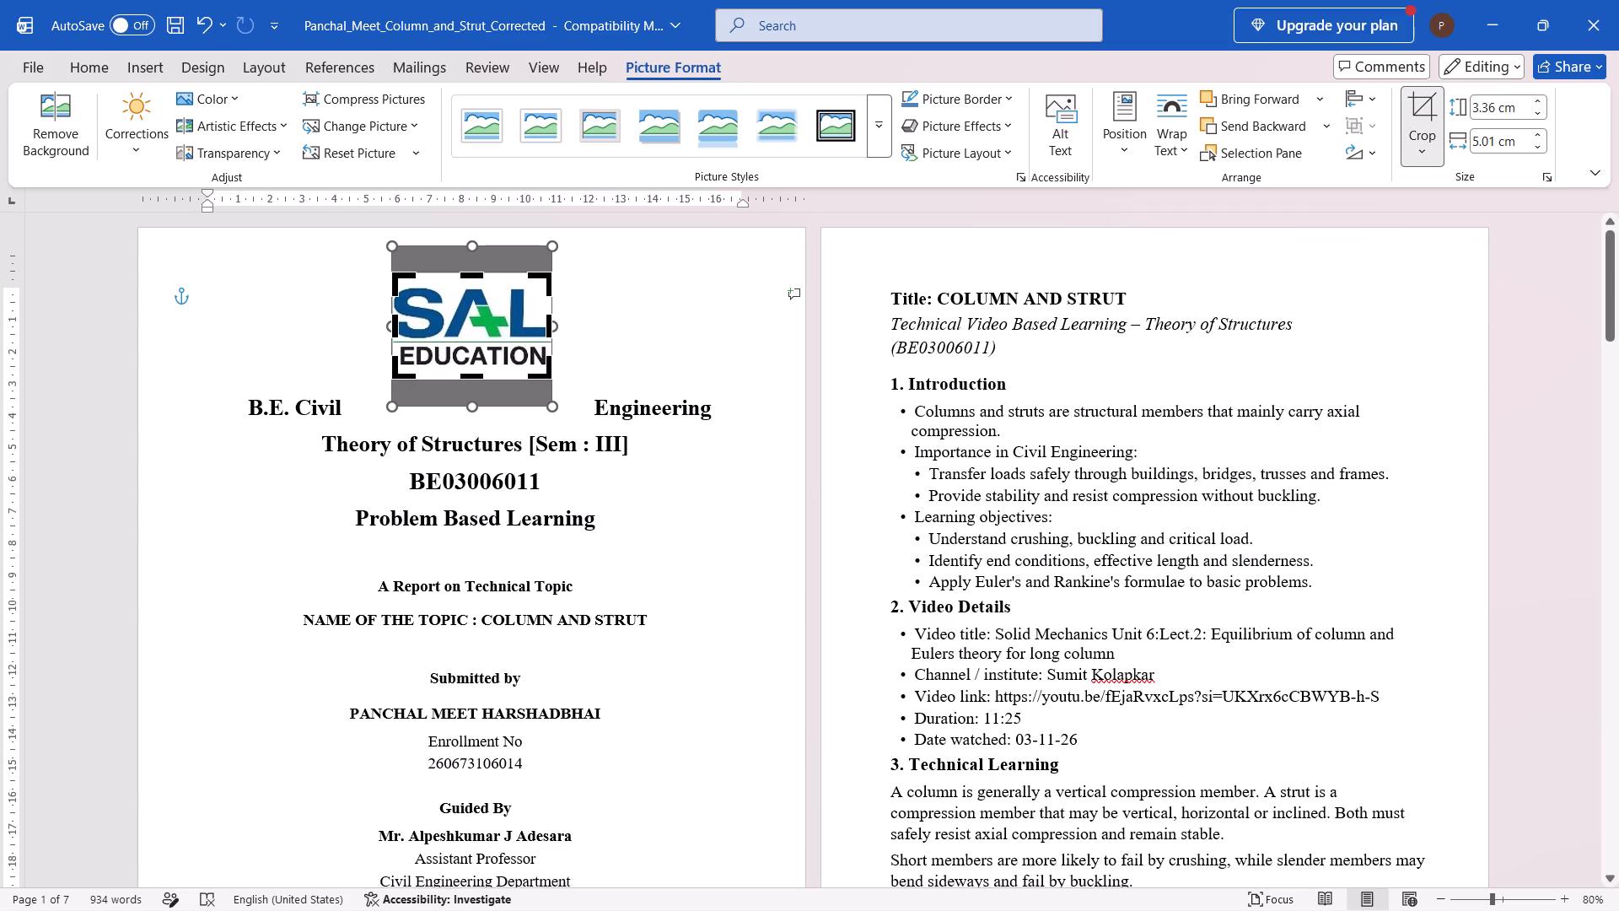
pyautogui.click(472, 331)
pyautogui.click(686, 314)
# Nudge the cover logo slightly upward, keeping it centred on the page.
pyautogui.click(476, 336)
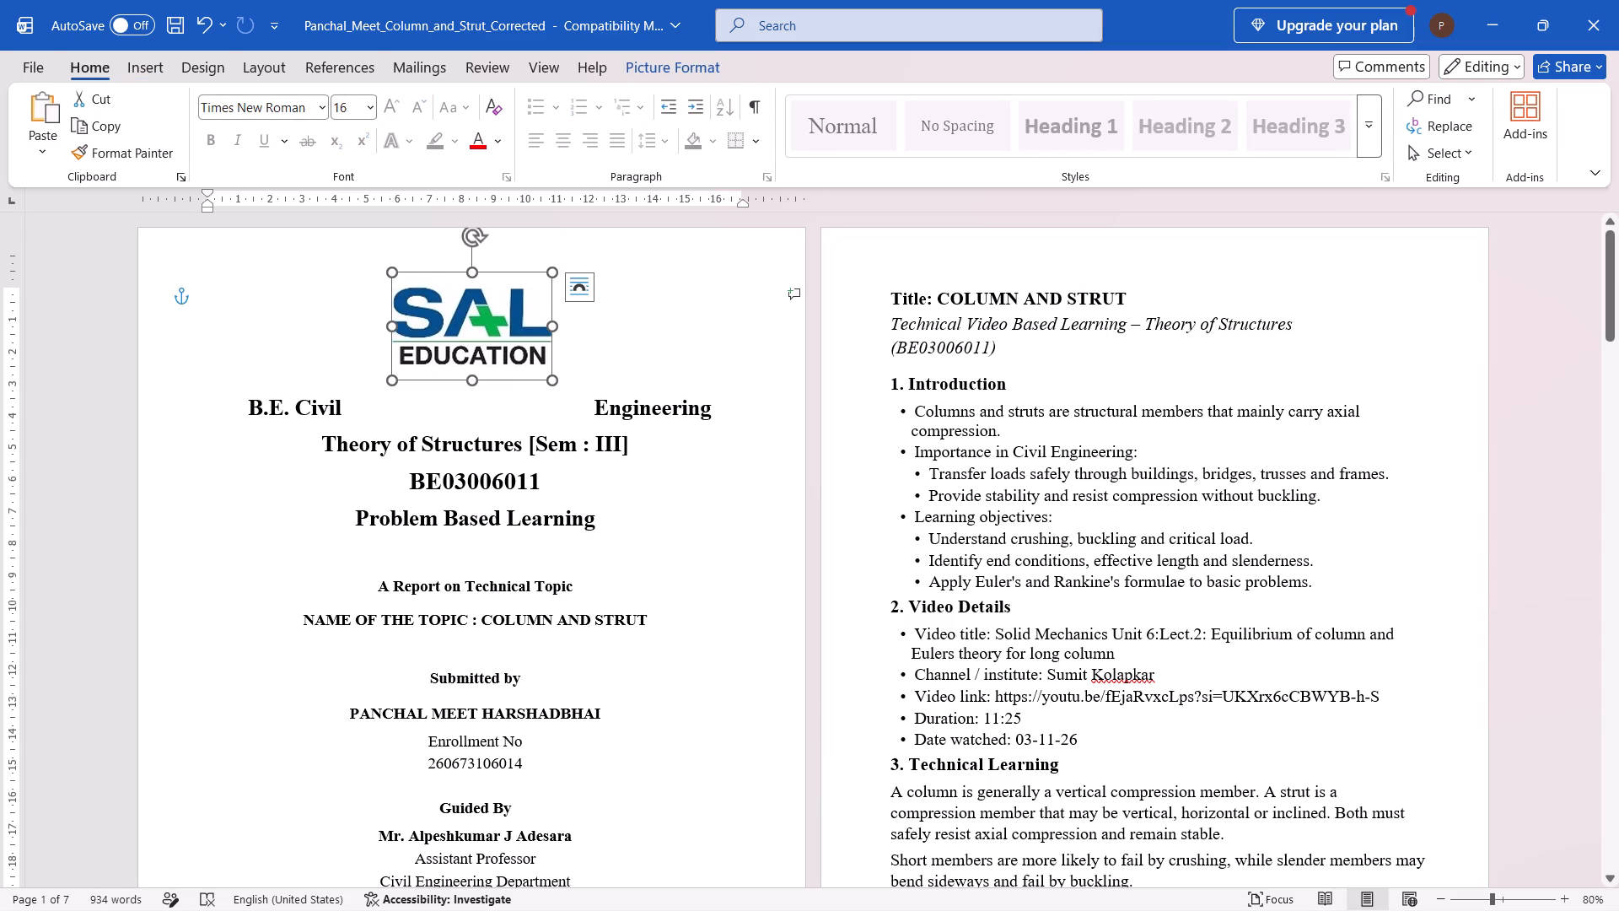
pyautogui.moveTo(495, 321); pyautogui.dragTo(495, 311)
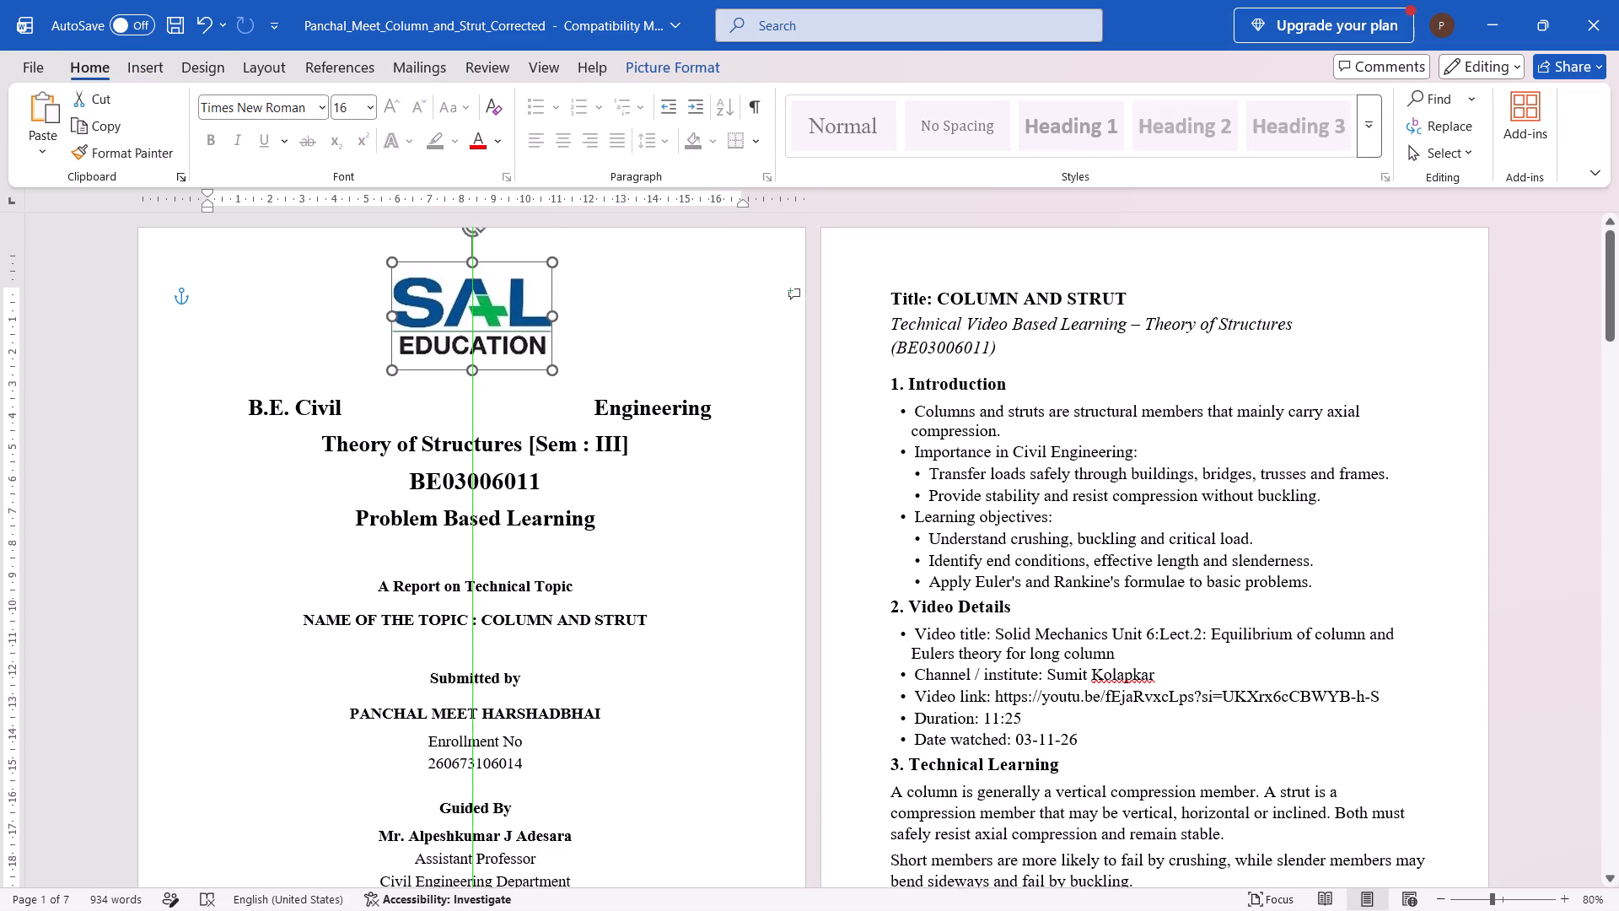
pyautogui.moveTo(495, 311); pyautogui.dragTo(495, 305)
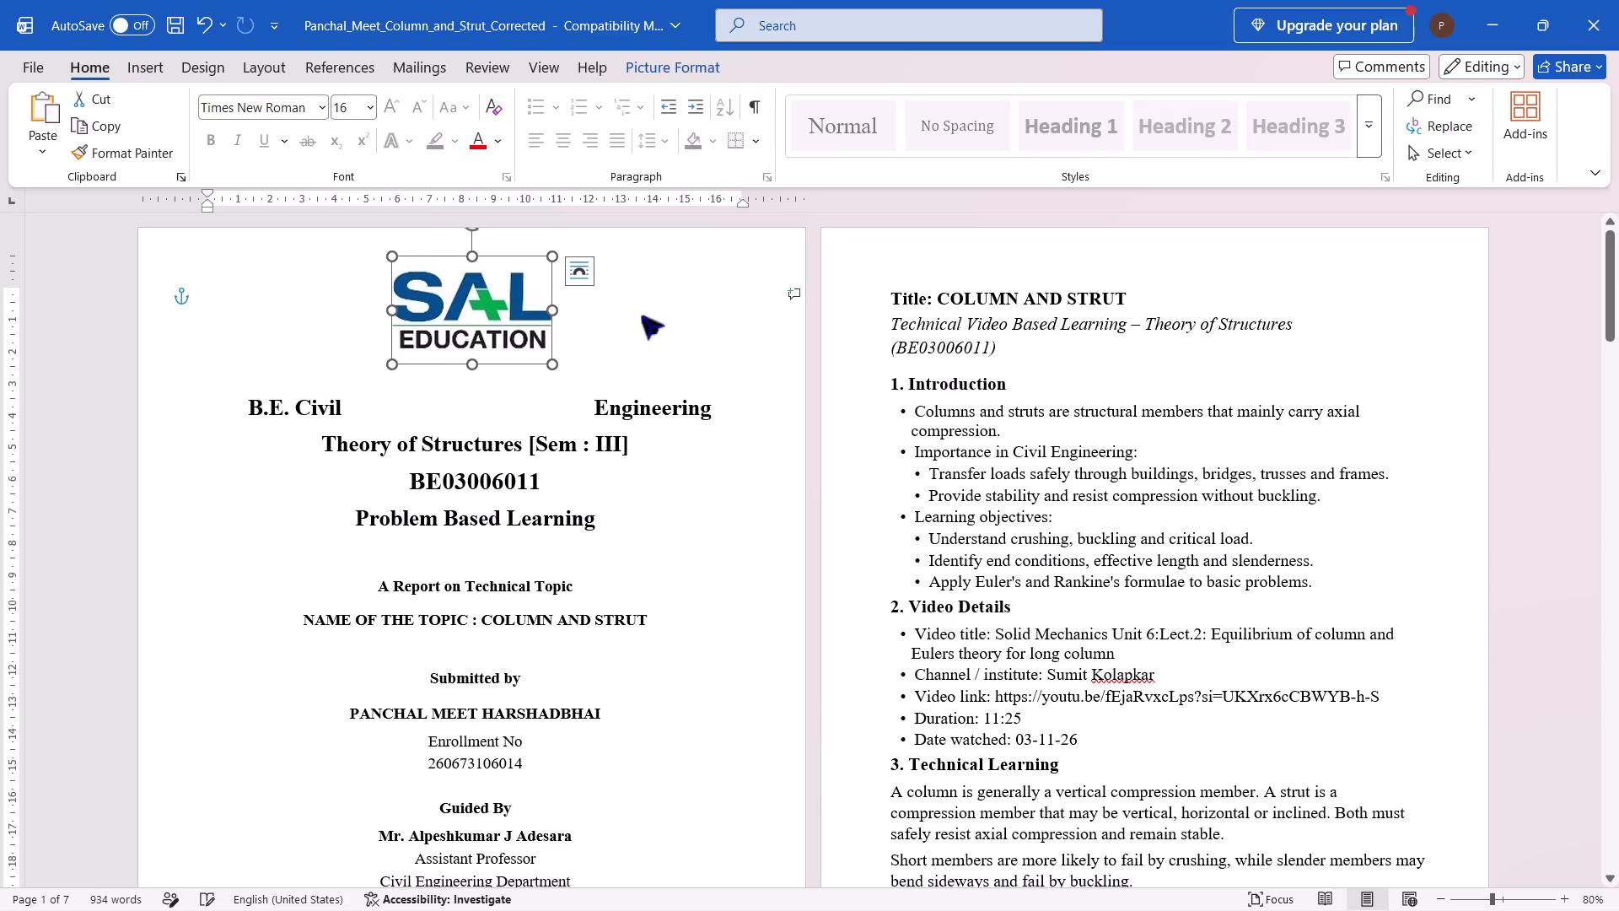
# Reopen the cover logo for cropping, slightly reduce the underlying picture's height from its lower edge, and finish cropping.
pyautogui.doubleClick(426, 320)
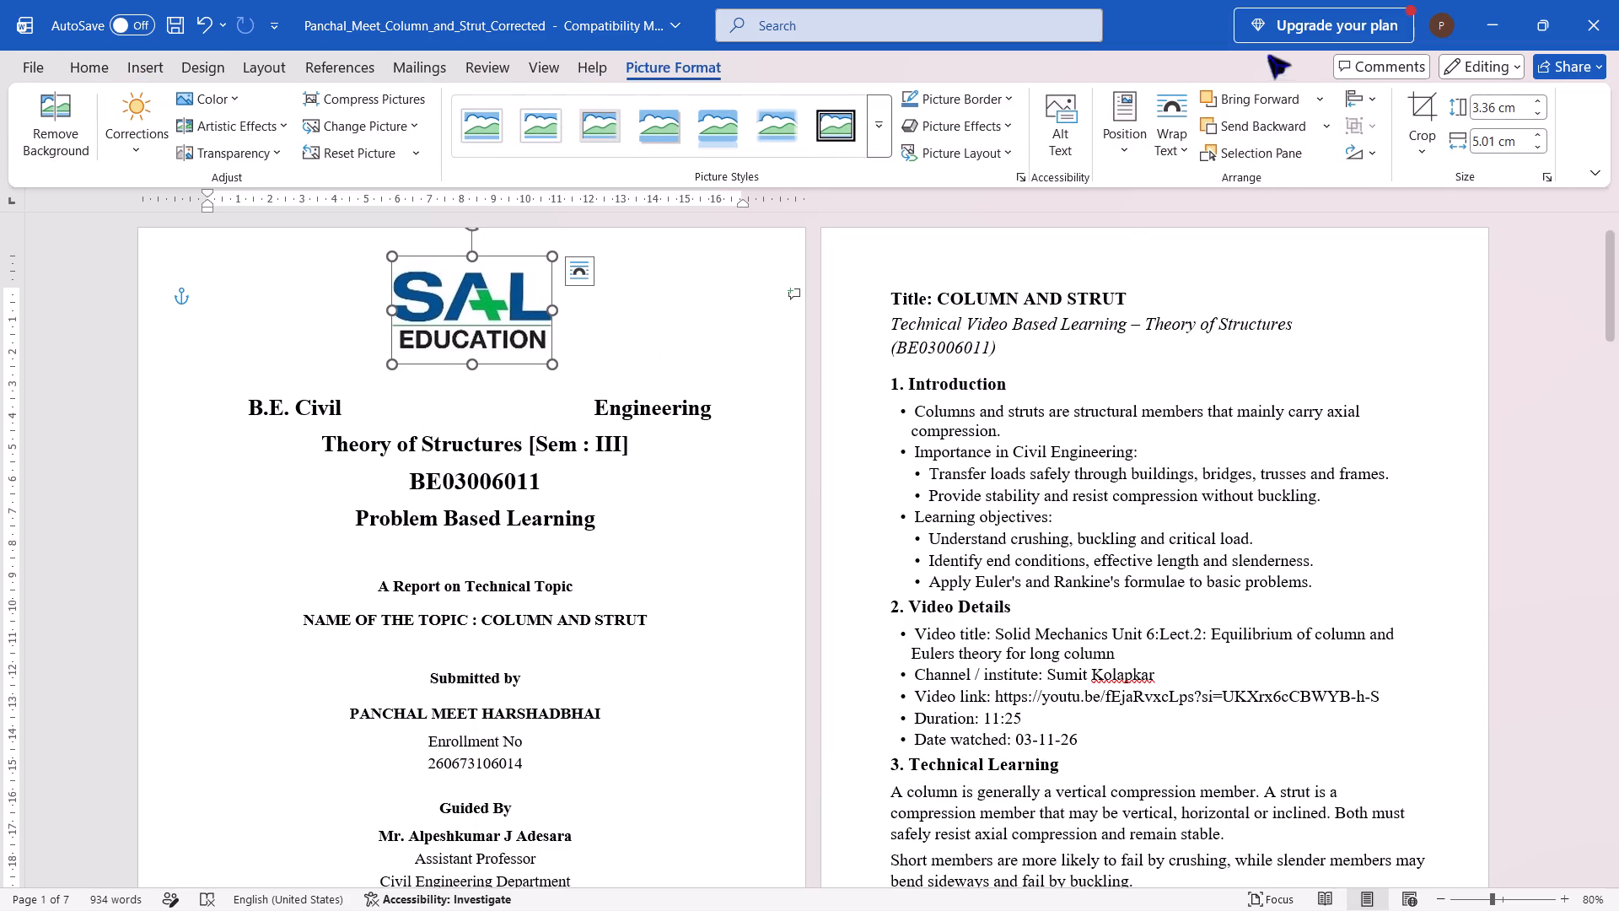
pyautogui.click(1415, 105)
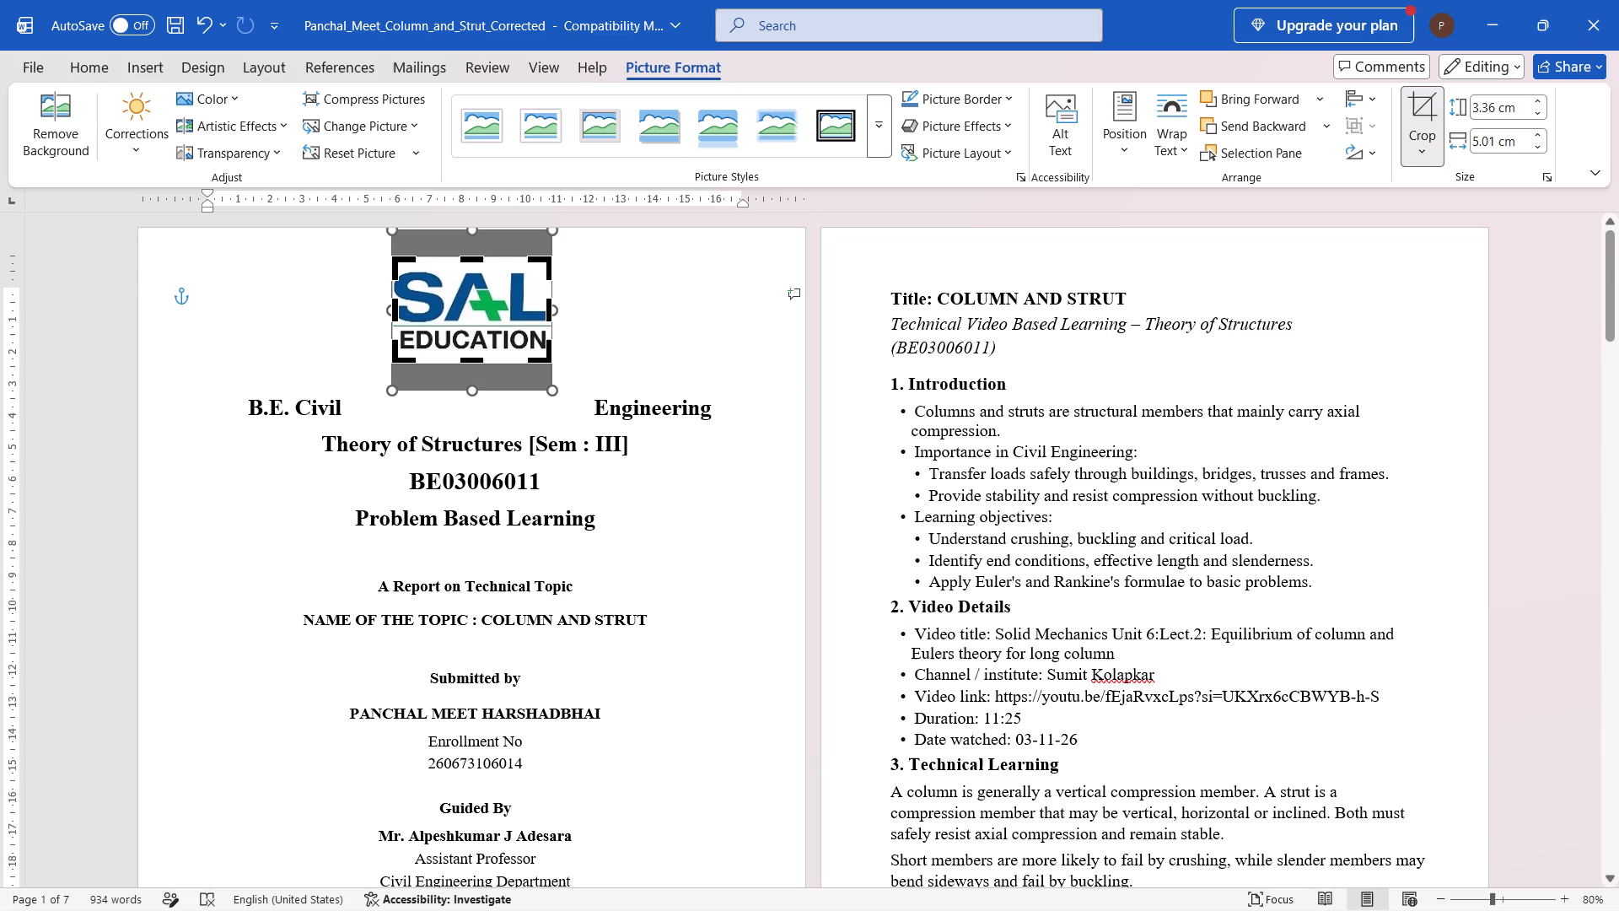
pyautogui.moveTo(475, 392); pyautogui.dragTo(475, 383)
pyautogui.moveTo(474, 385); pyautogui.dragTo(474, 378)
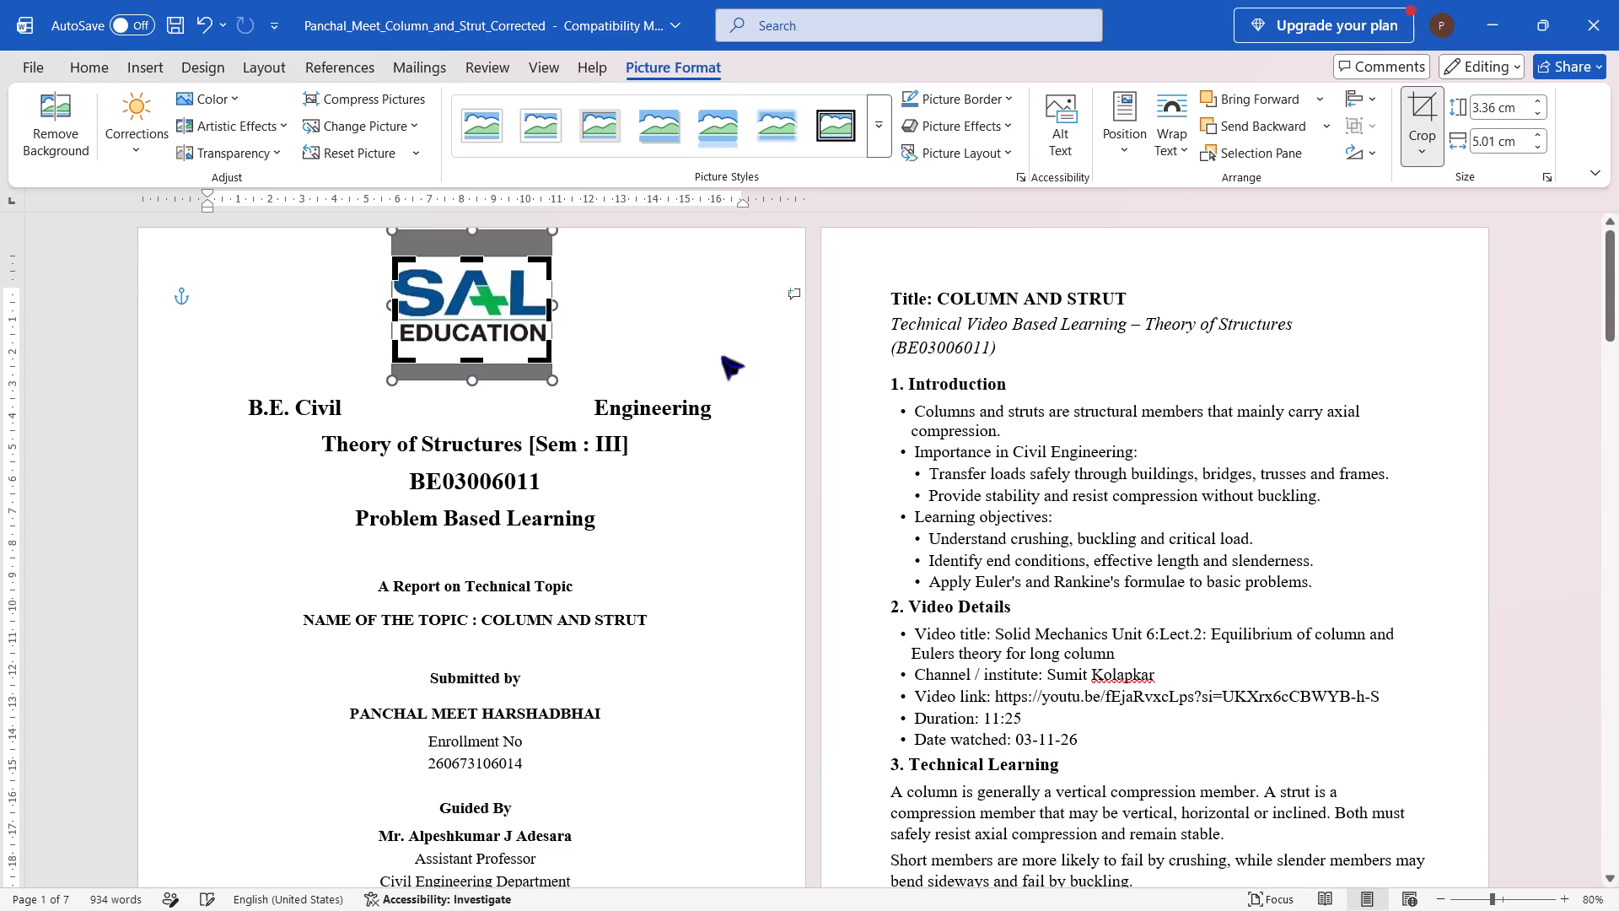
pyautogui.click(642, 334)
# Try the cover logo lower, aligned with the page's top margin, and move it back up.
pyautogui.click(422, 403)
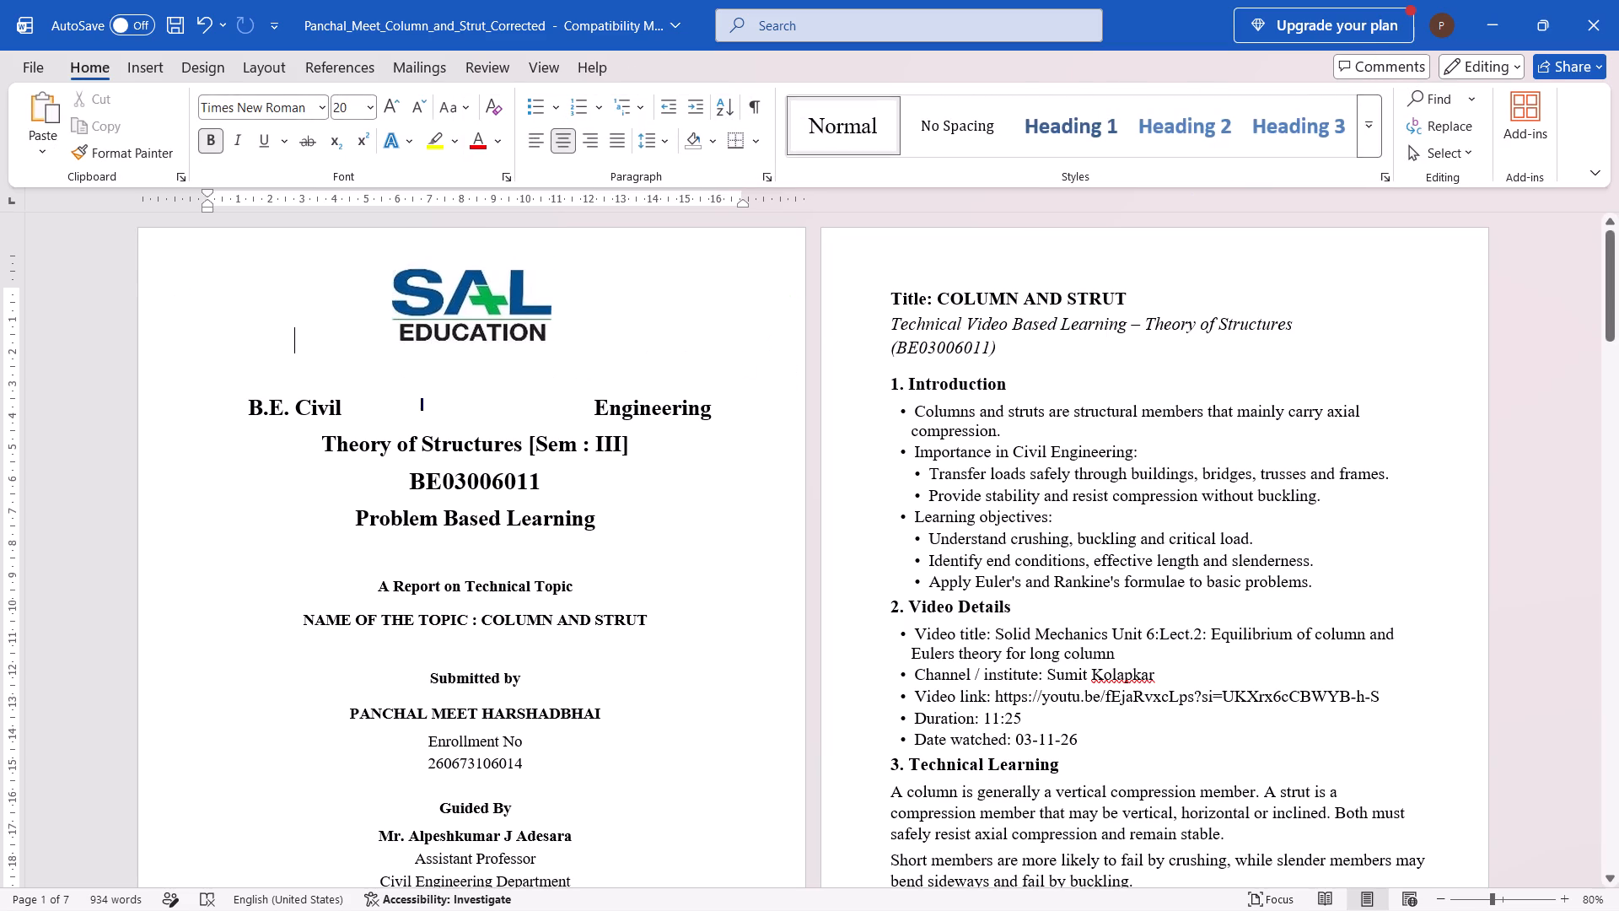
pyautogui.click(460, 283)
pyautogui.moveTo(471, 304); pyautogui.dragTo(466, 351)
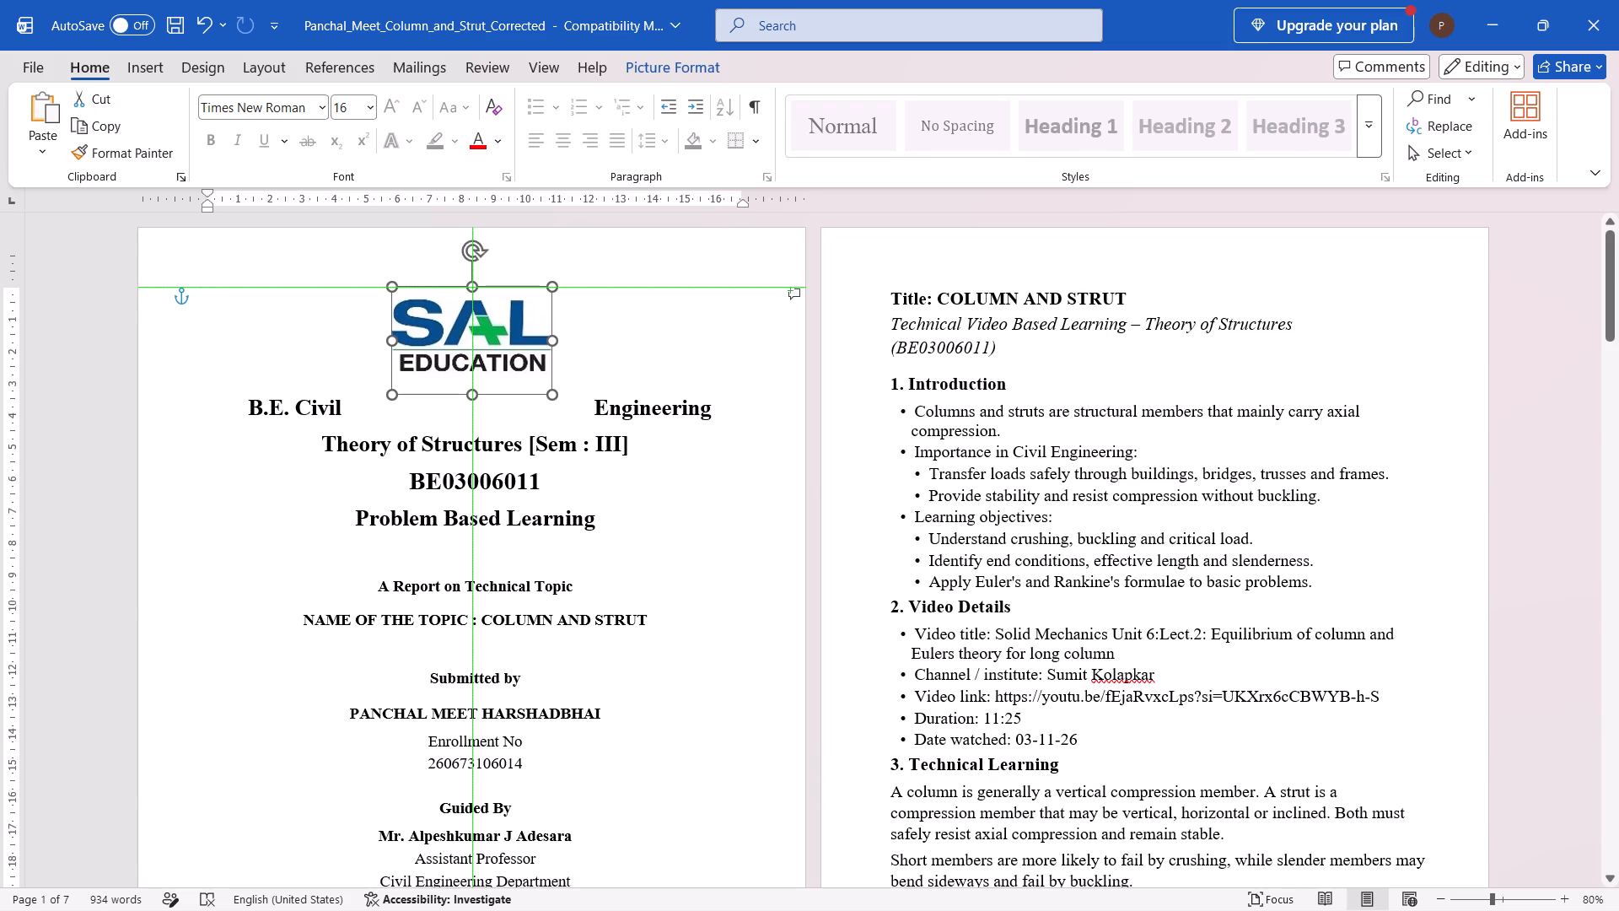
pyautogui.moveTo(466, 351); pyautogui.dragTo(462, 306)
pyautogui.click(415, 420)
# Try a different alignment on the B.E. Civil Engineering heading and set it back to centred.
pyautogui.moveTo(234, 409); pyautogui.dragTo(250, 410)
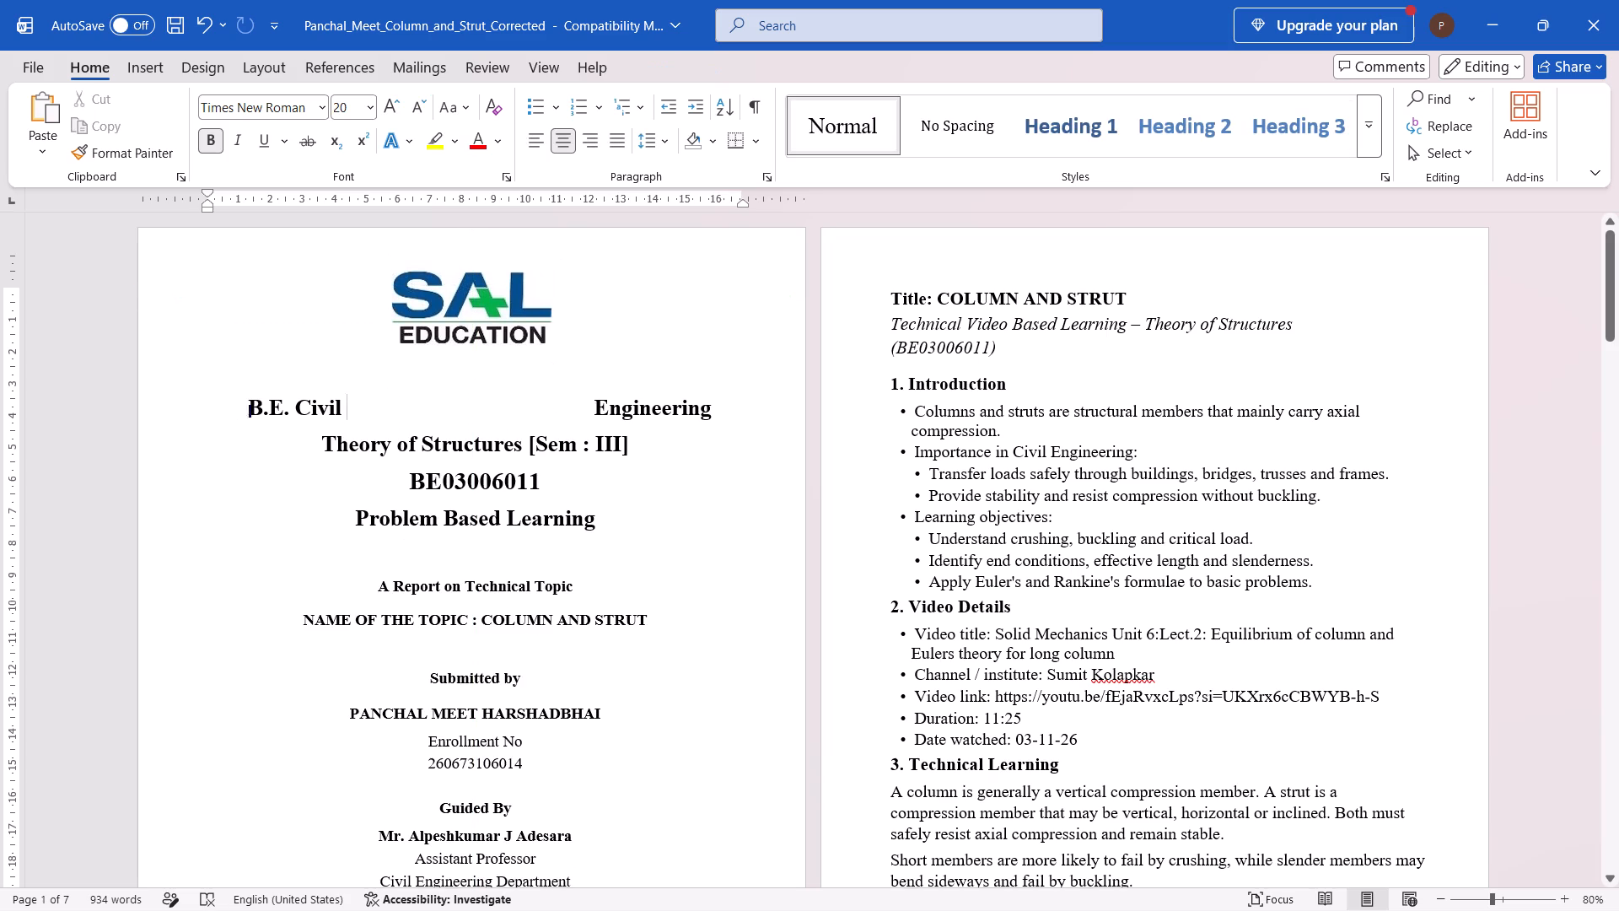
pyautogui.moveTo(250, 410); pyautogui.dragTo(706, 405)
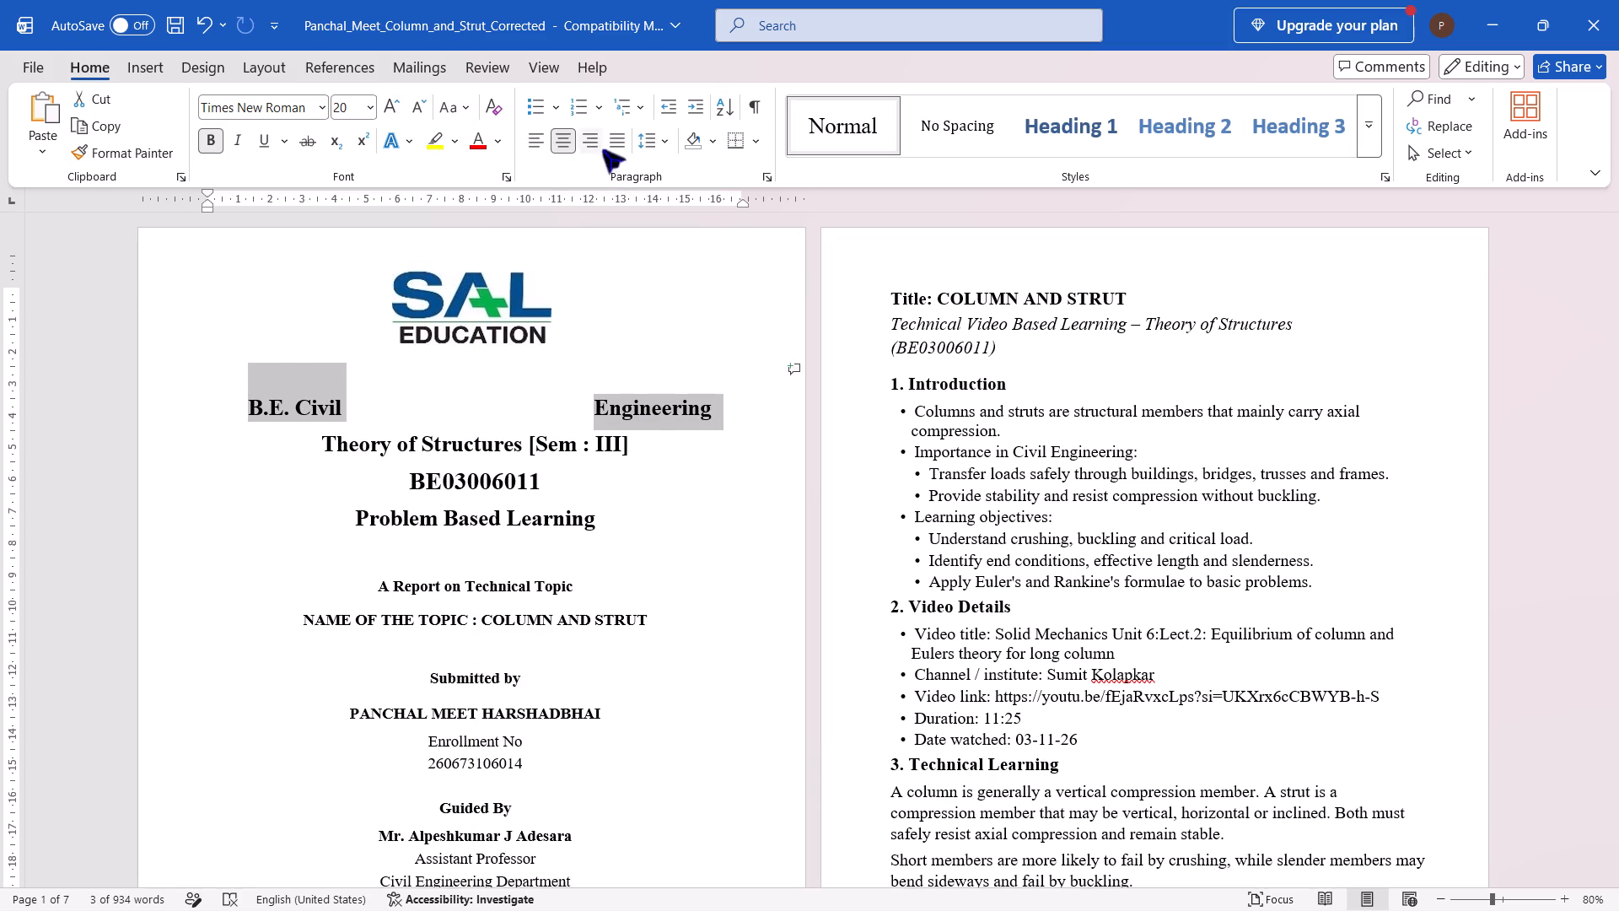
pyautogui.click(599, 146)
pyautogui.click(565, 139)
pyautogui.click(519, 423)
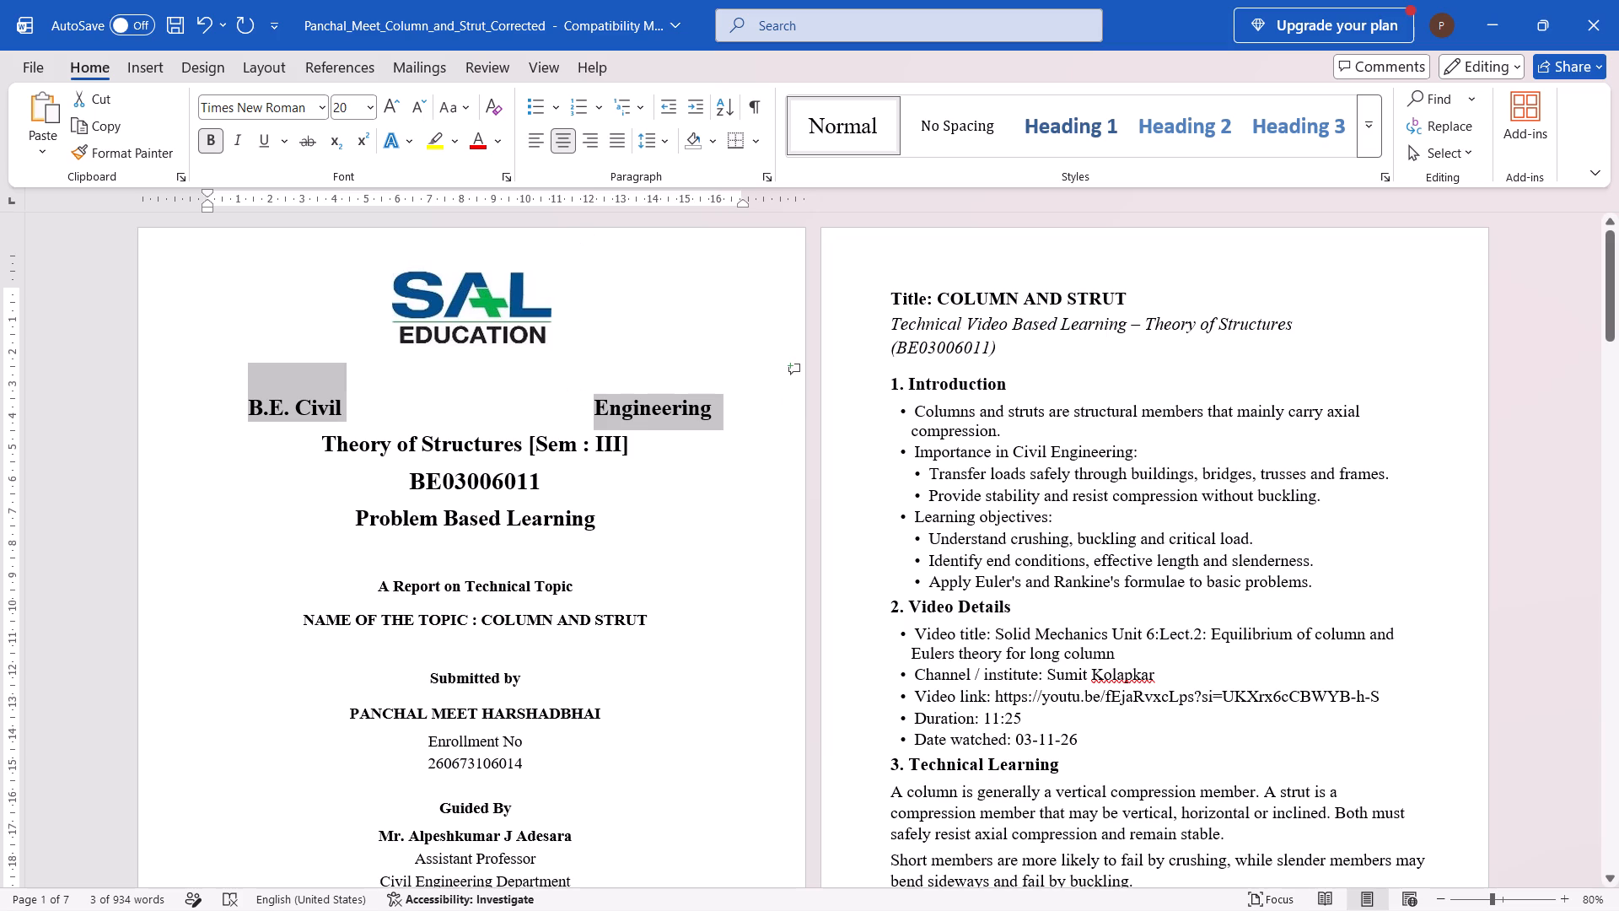
# Undo the recent logo and heading changes, back to B.E. Civil Engineering on one centred line below the logo.
pyautogui.hotkey('ctrl', 'z')
pyautogui.hotkey('ctrl', 'z')
pyautogui.hotkey('ctrl', 'z')
pyautogui.hotkey('ctrl', 'z')
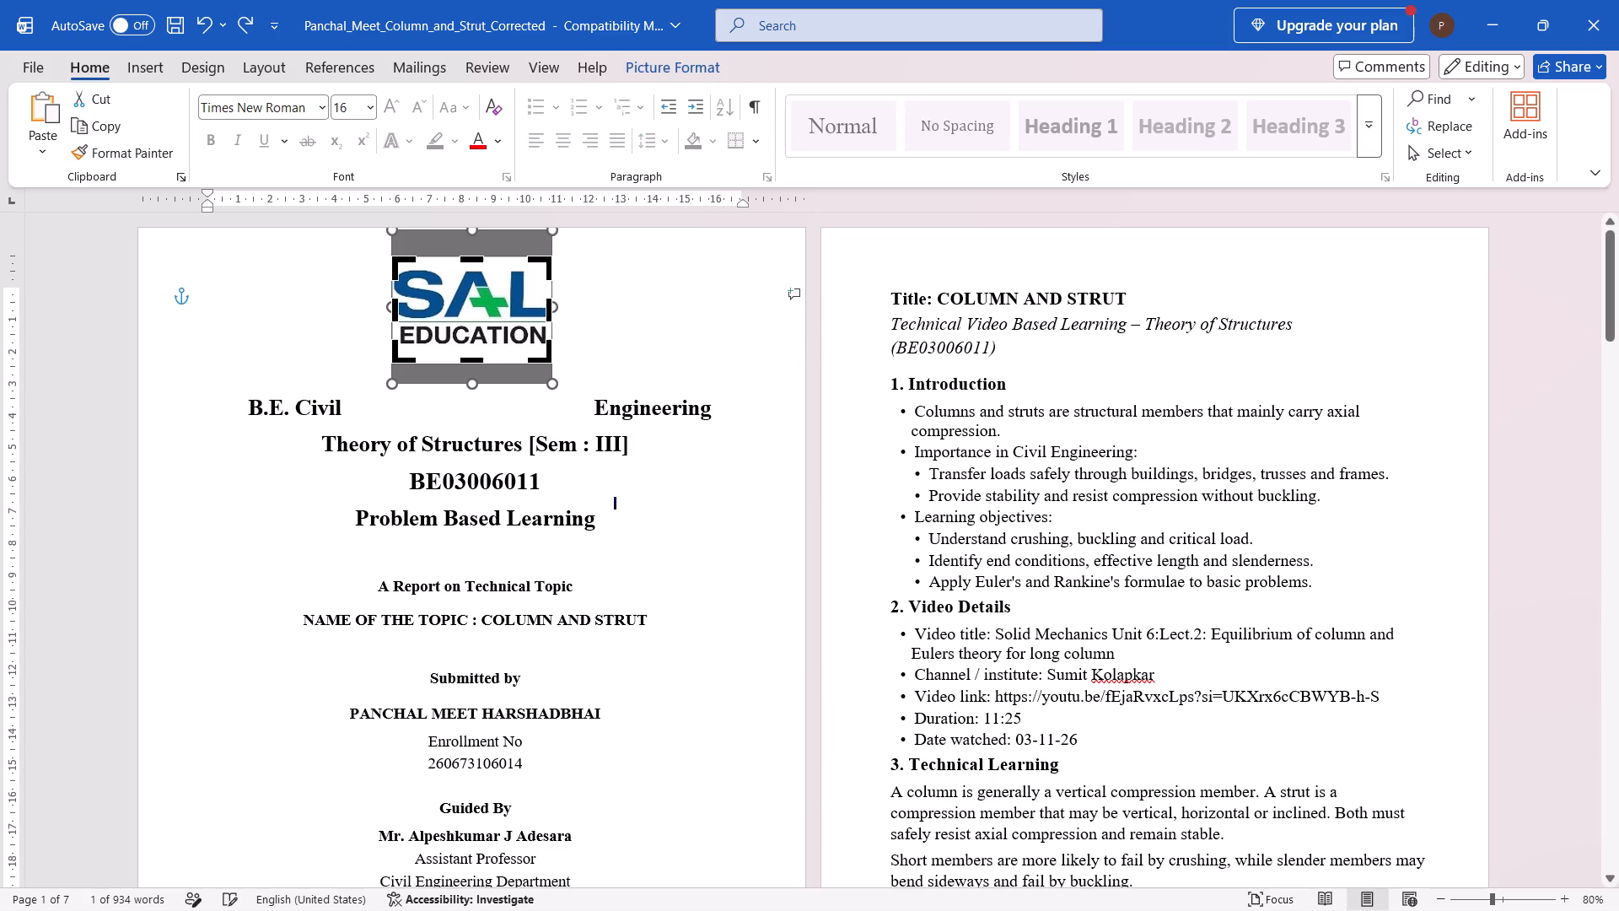
pyautogui.hotkey('ctrl', 'z')
pyautogui.hotkey('ctrl', 'z')
pyautogui.hotkey('ctrl', 'z')
pyautogui.hotkey('ctrl', 'z')
pyautogui.hotkey('ctrl', 'z')
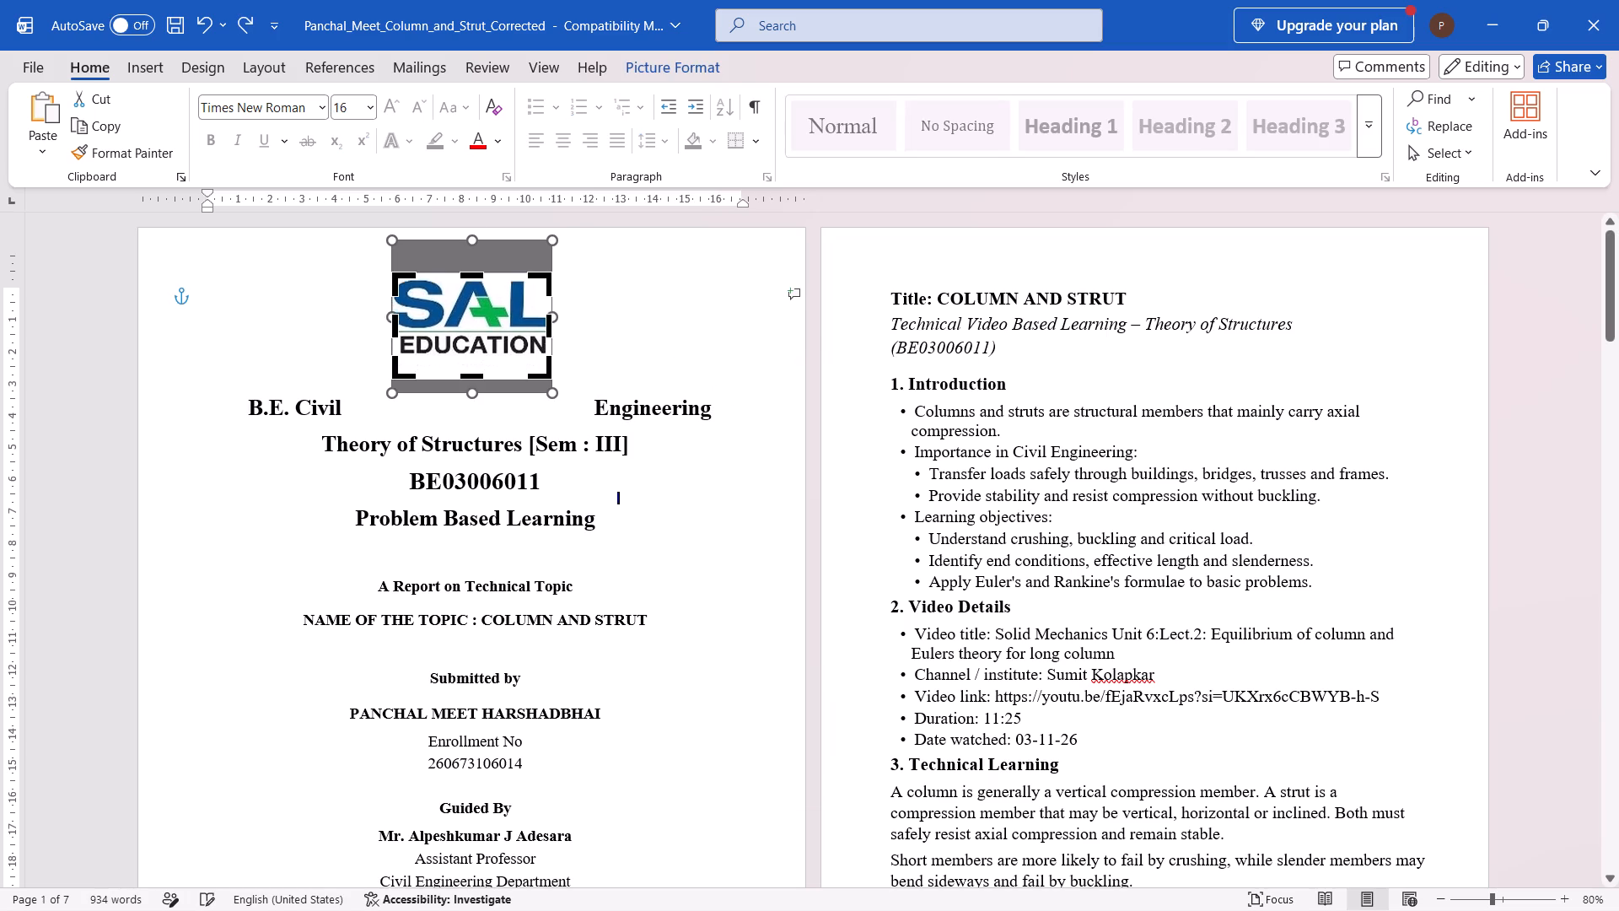
pyautogui.hotkey('ctrl', 'z')
pyautogui.hotkey('ctrl', 'z')
pyautogui.hotkey('ctrl', 'z')
pyautogui.hotkey('ctrl', 'z')
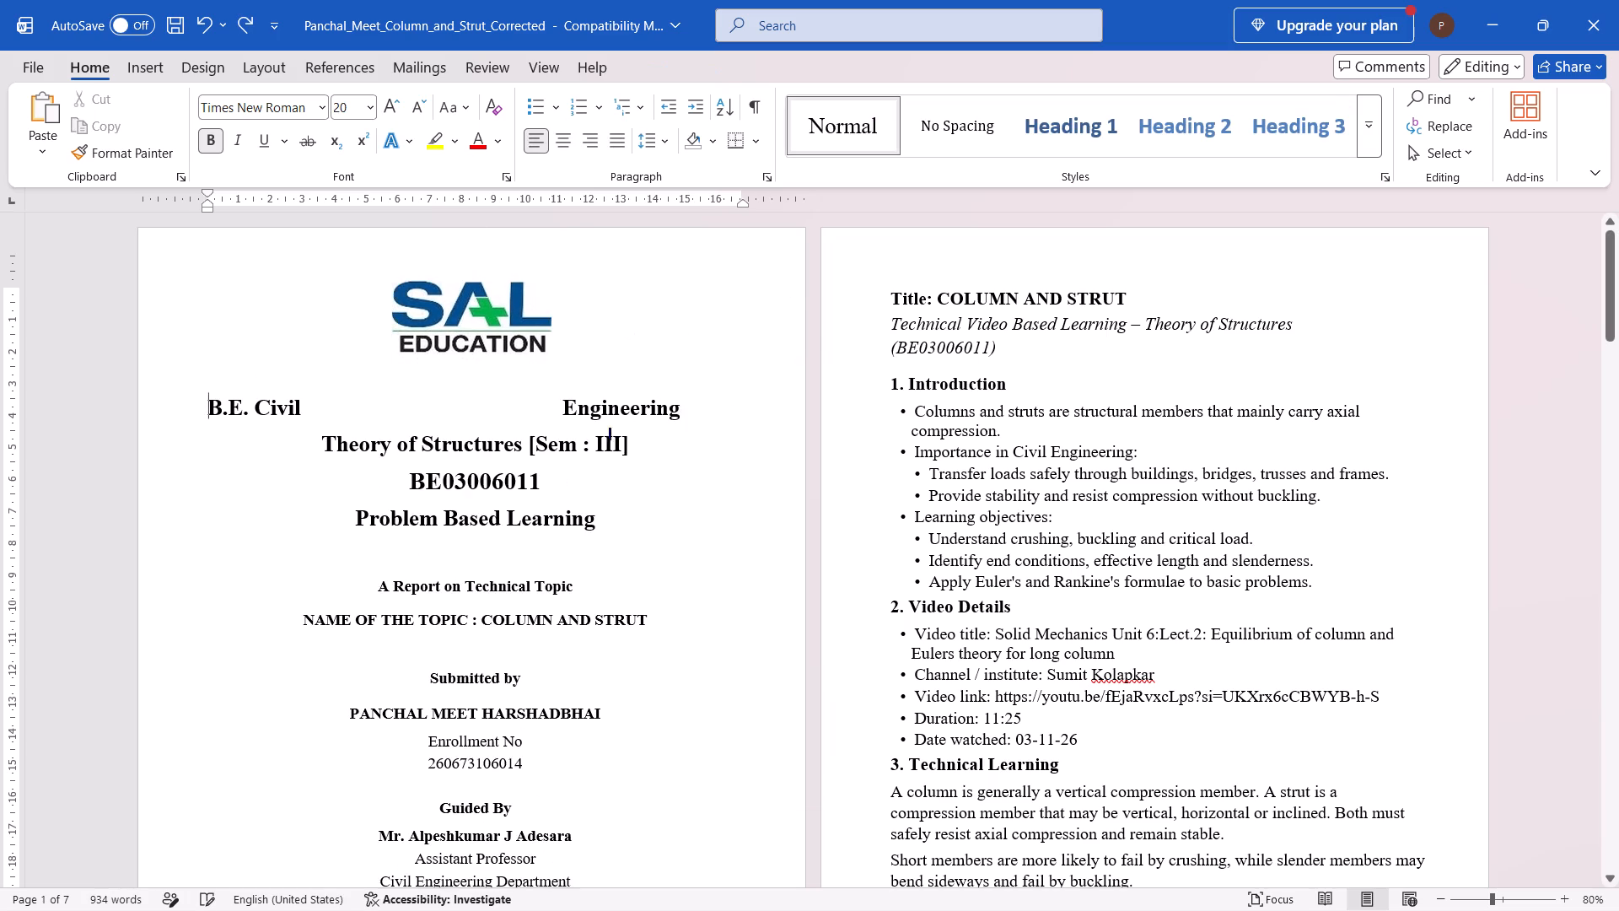
pyautogui.hotkey('ctrl', 'z')
pyautogui.hotkey('ctrl', 'z')
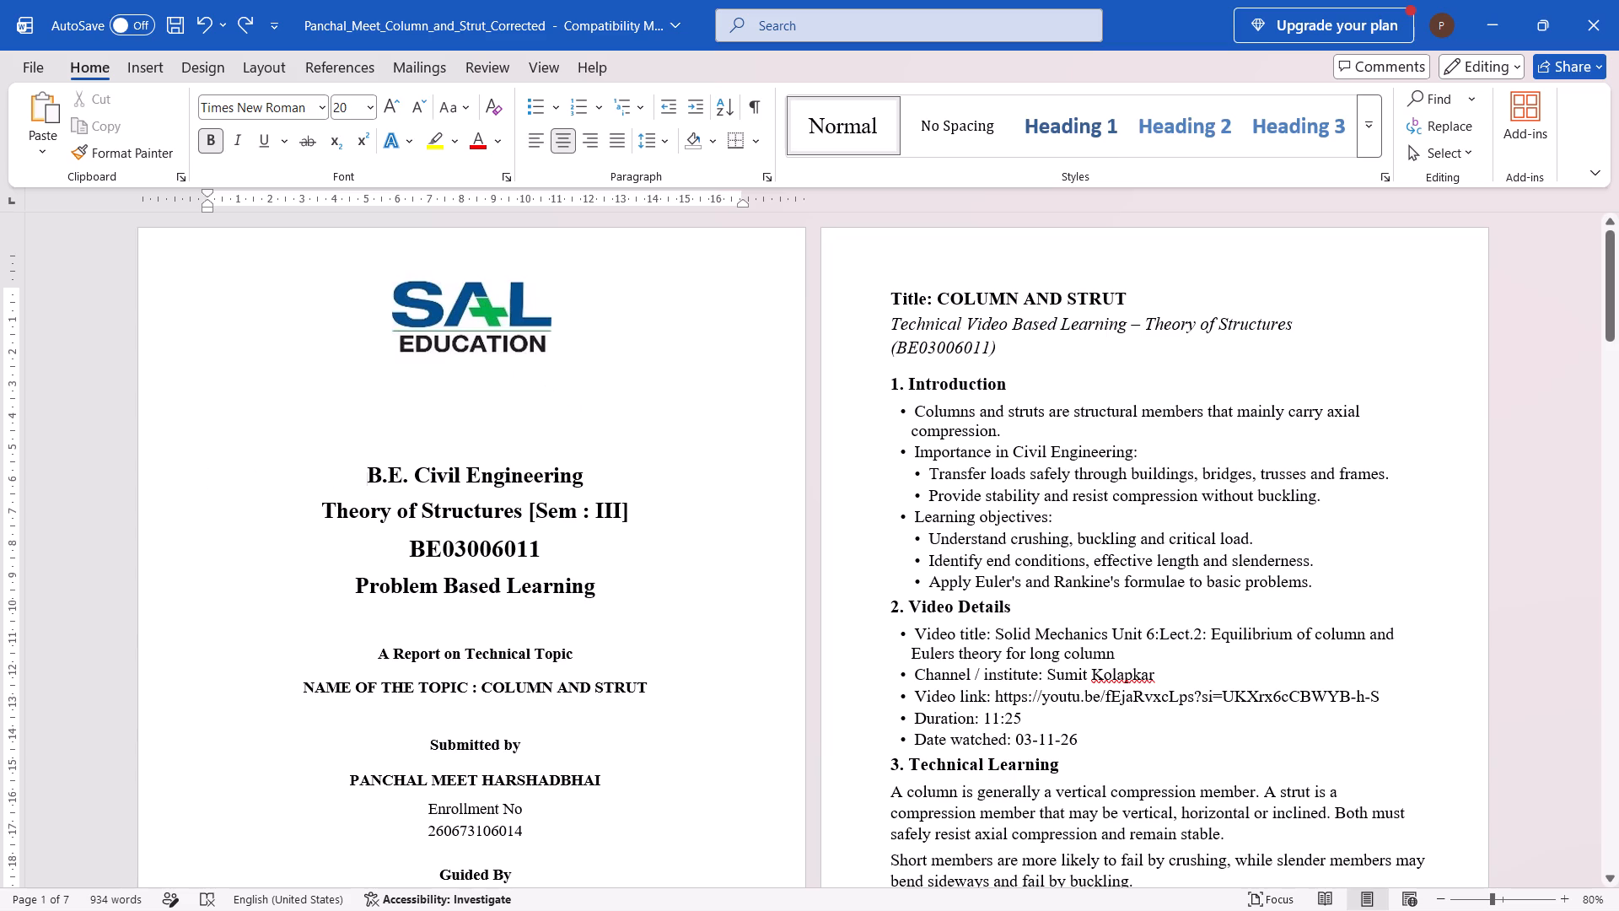
# Select the cover logo and display its picture size settings.
pyautogui.click(483, 304)
pyautogui.click(479, 306)
pyautogui.click(332, 491)
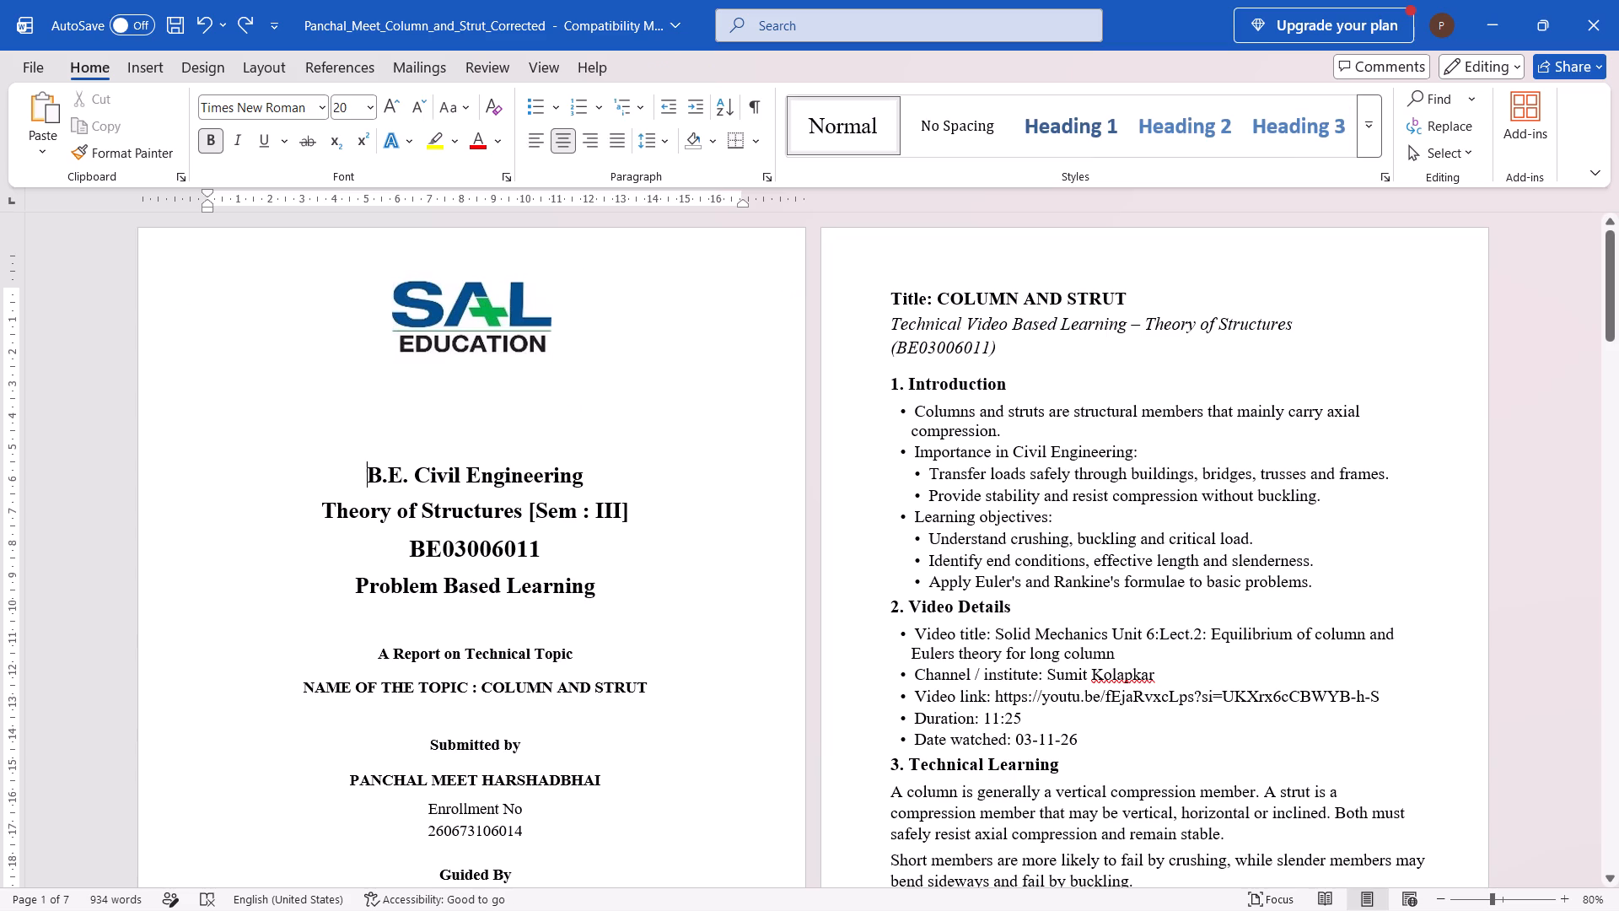
pyautogui.click(496, 261)
pyautogui.click(477, 358)
pyautogui.doubleClick(475, 325)
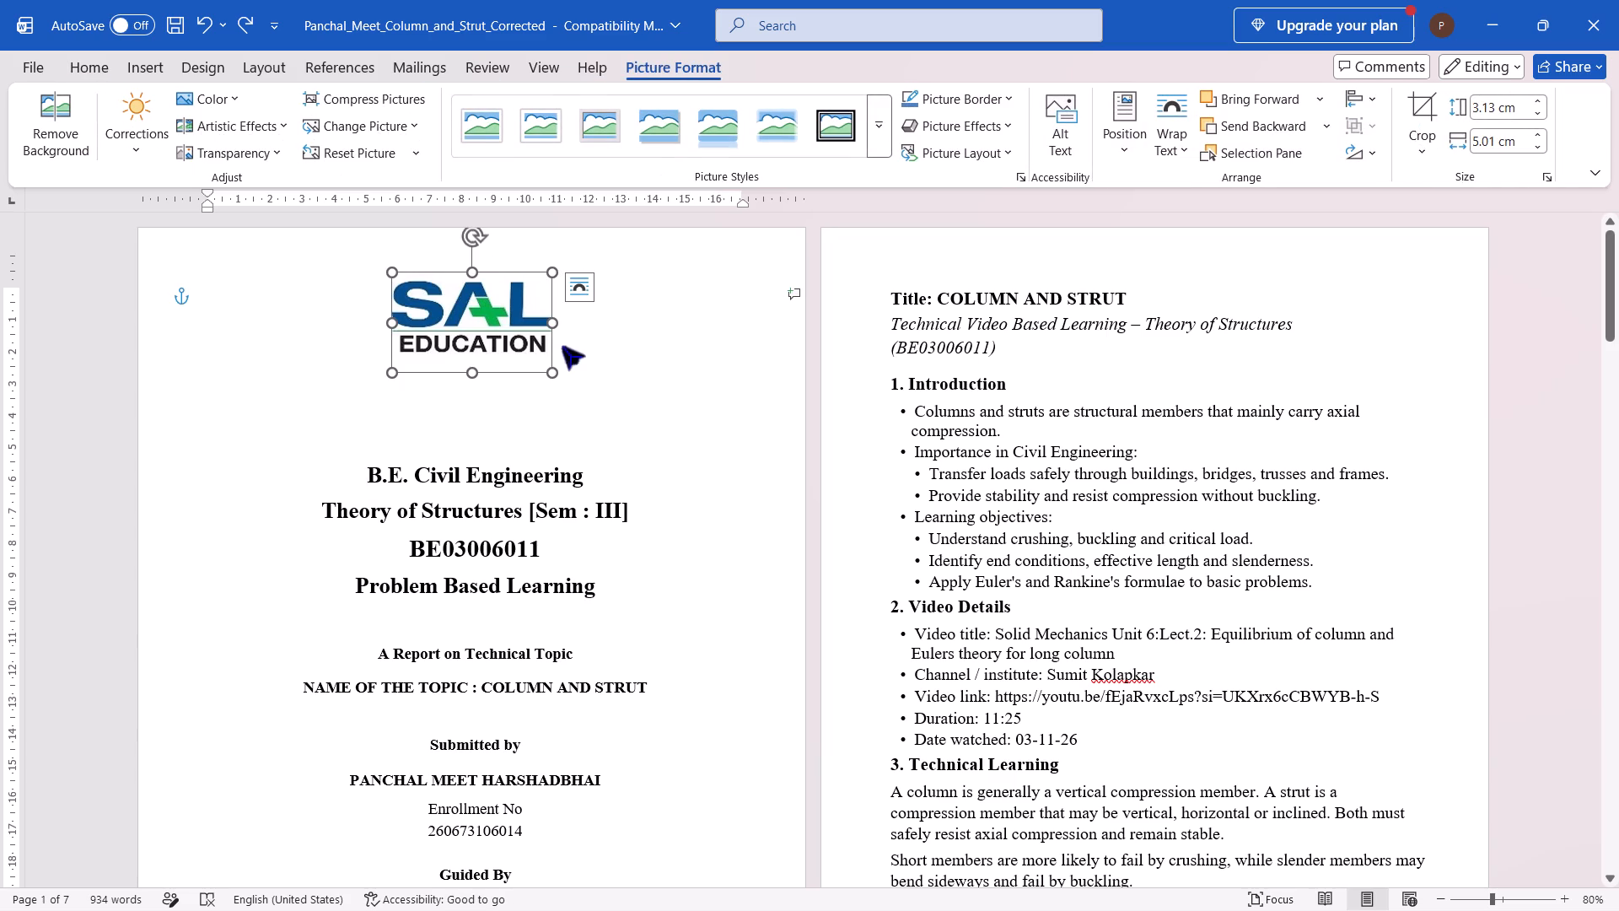
# Switch to the TOS 1.2 MEET document and inspect its cover logo's size and crop area.
pyautogui.hotkey('alt', 'Tab')
pyautogui.click(479, 342)
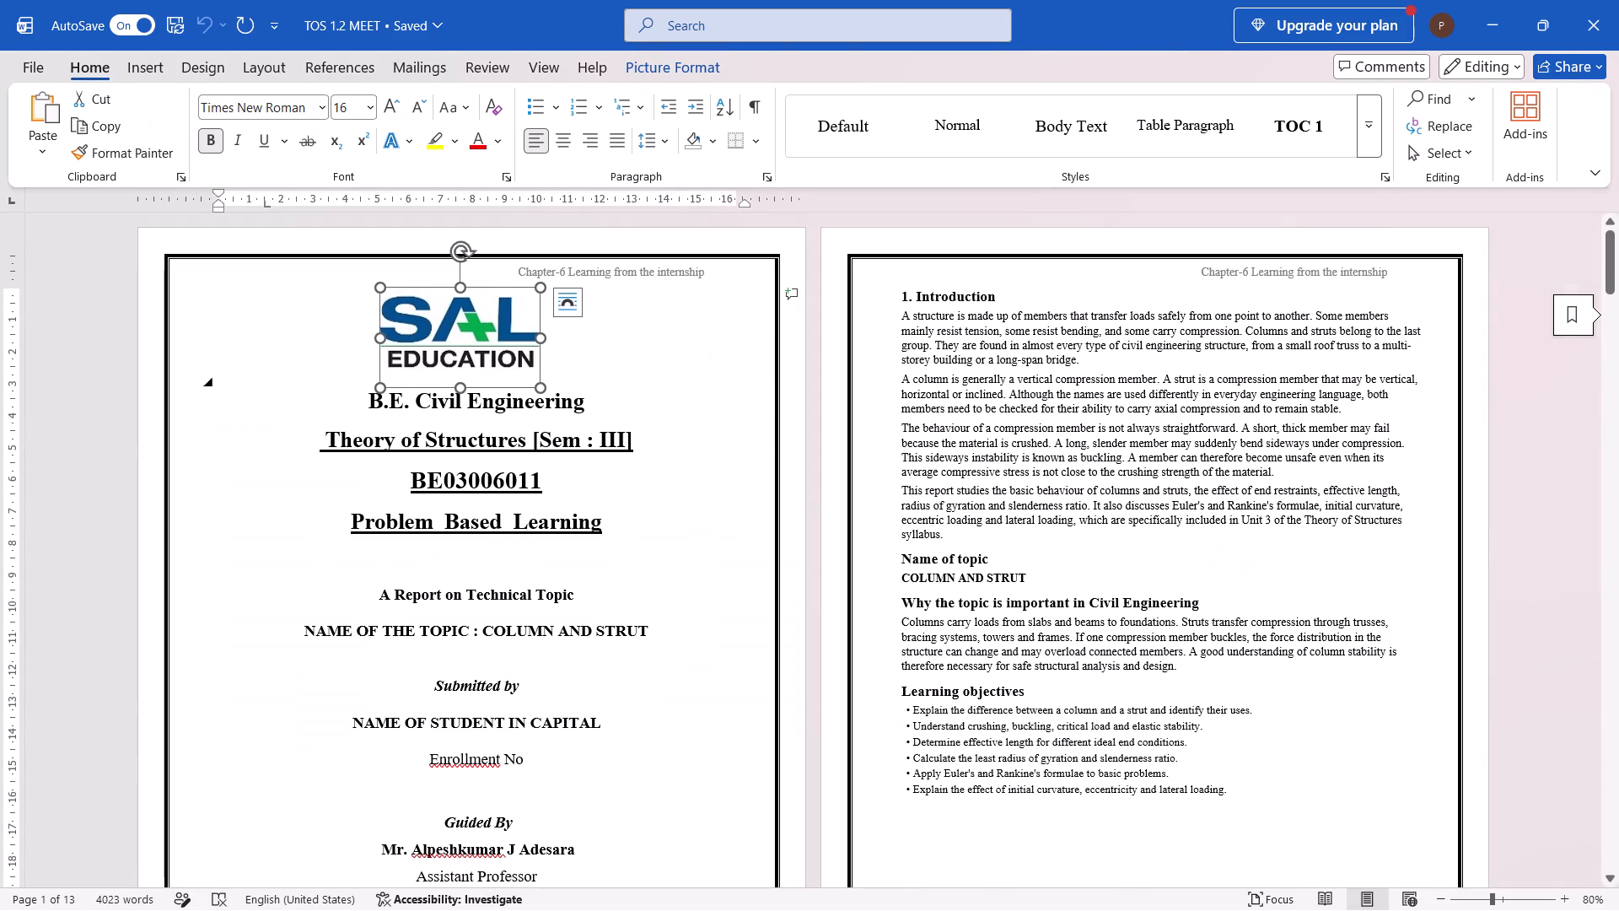
pyautogui.doubleClick(402, 337)
pyautogui.click(1416, 119)
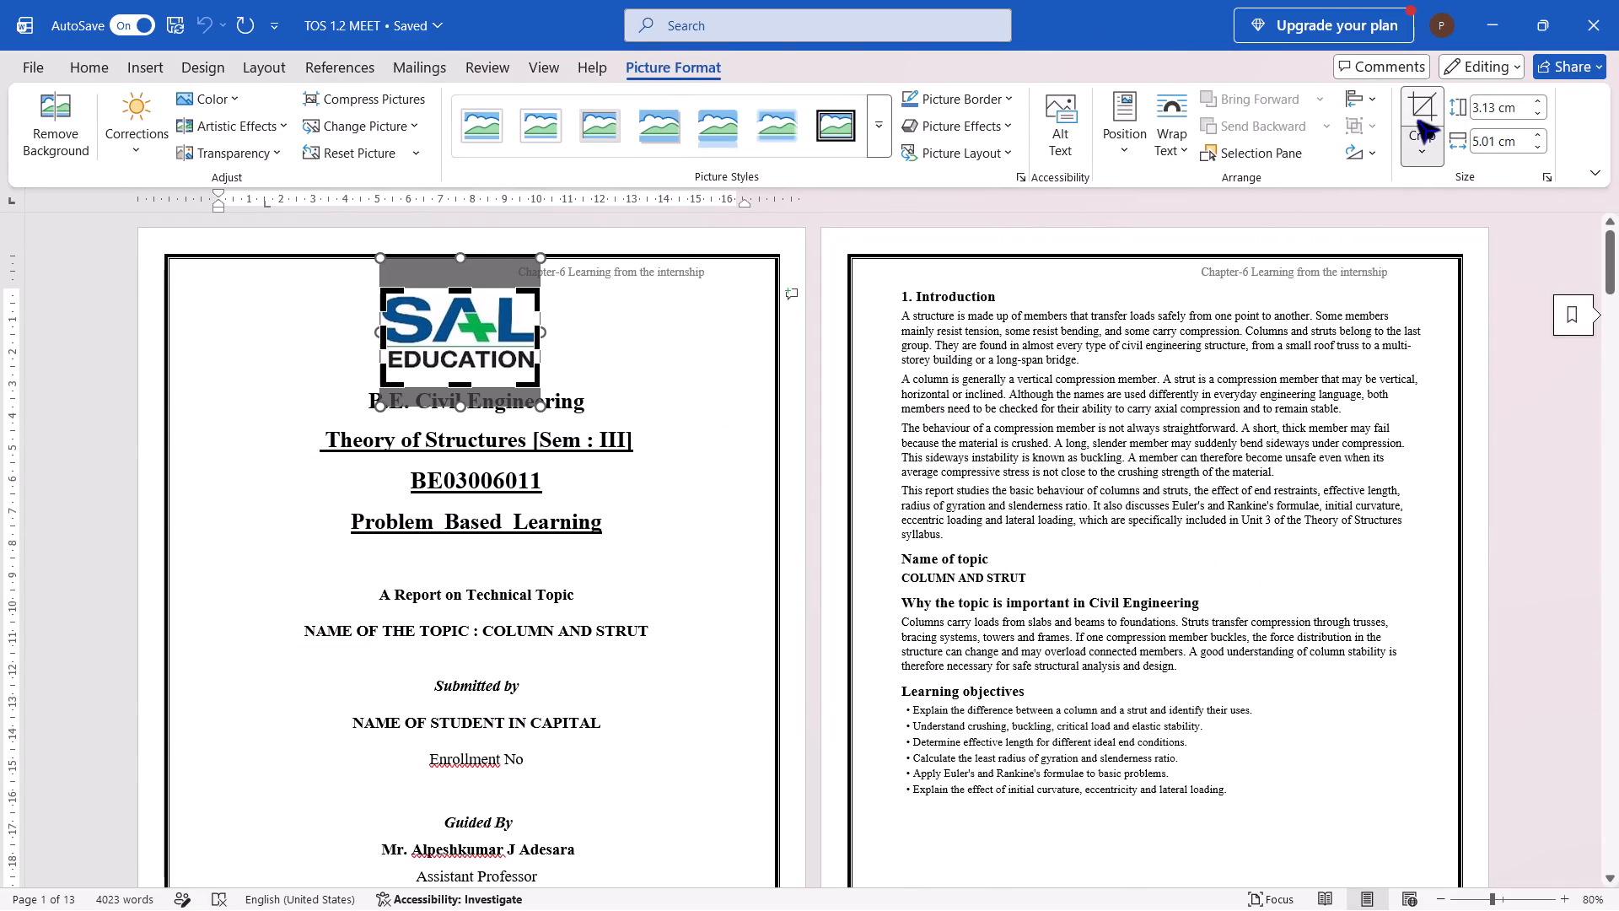
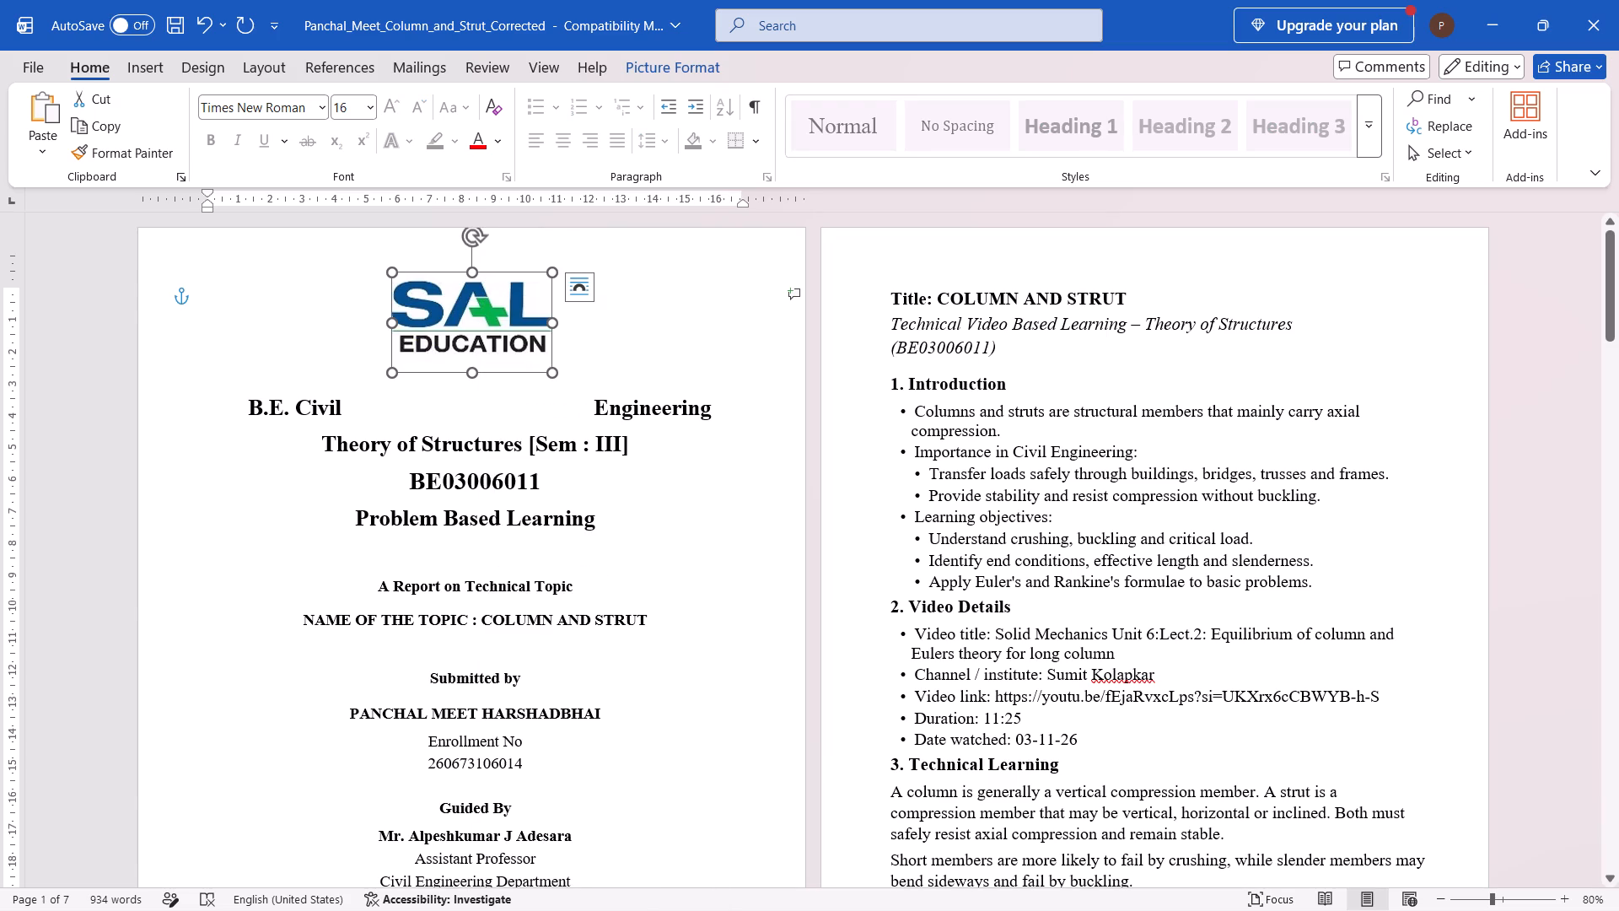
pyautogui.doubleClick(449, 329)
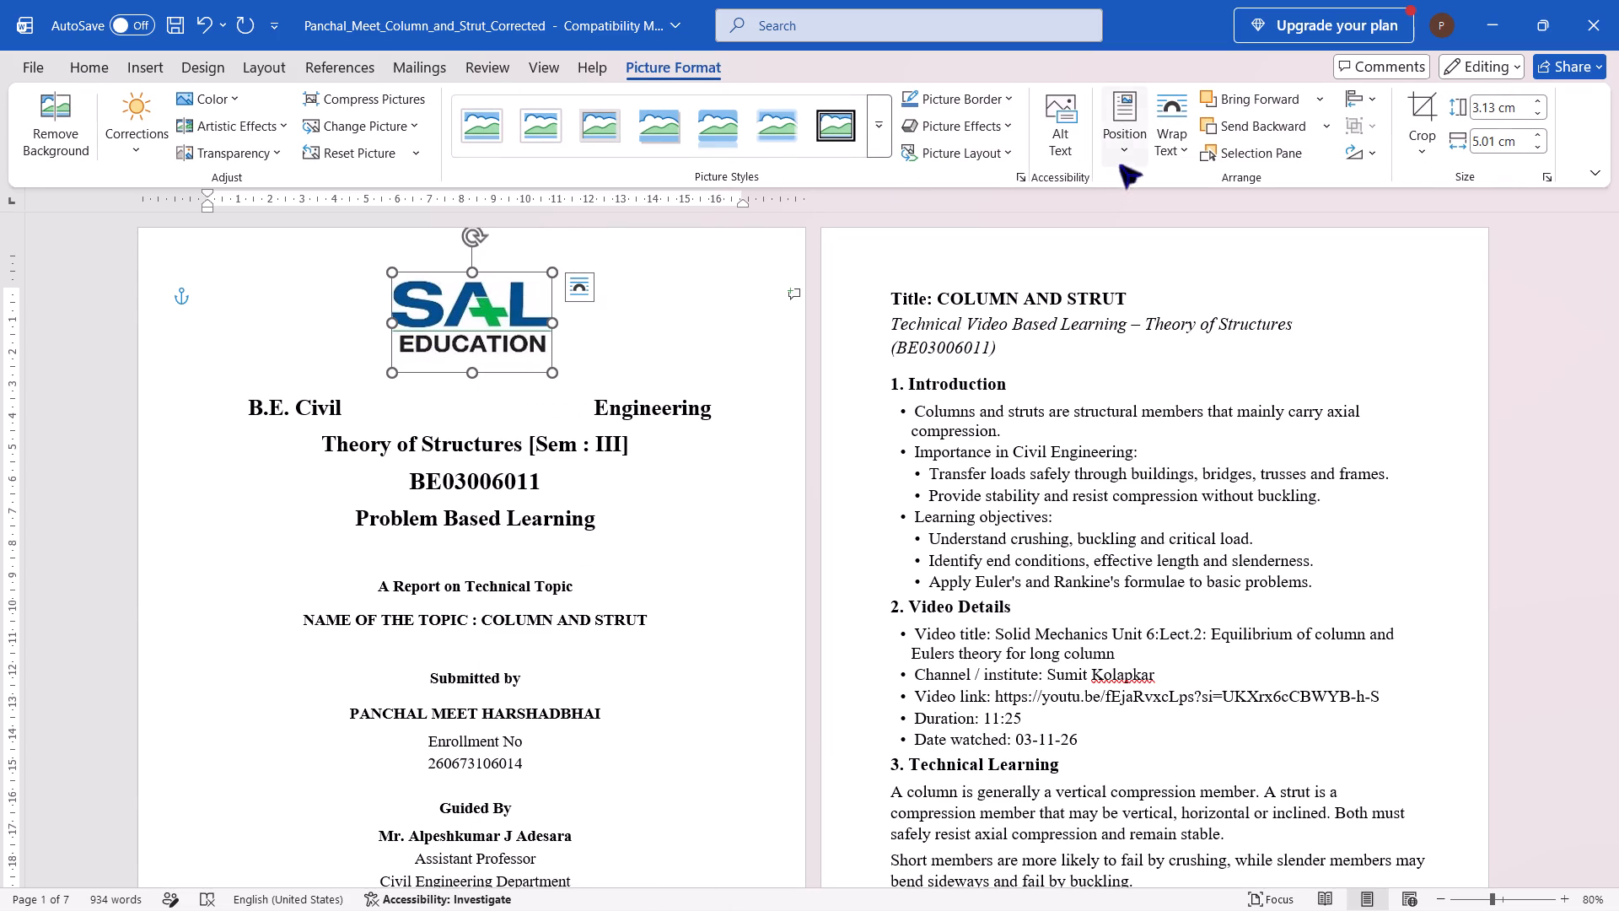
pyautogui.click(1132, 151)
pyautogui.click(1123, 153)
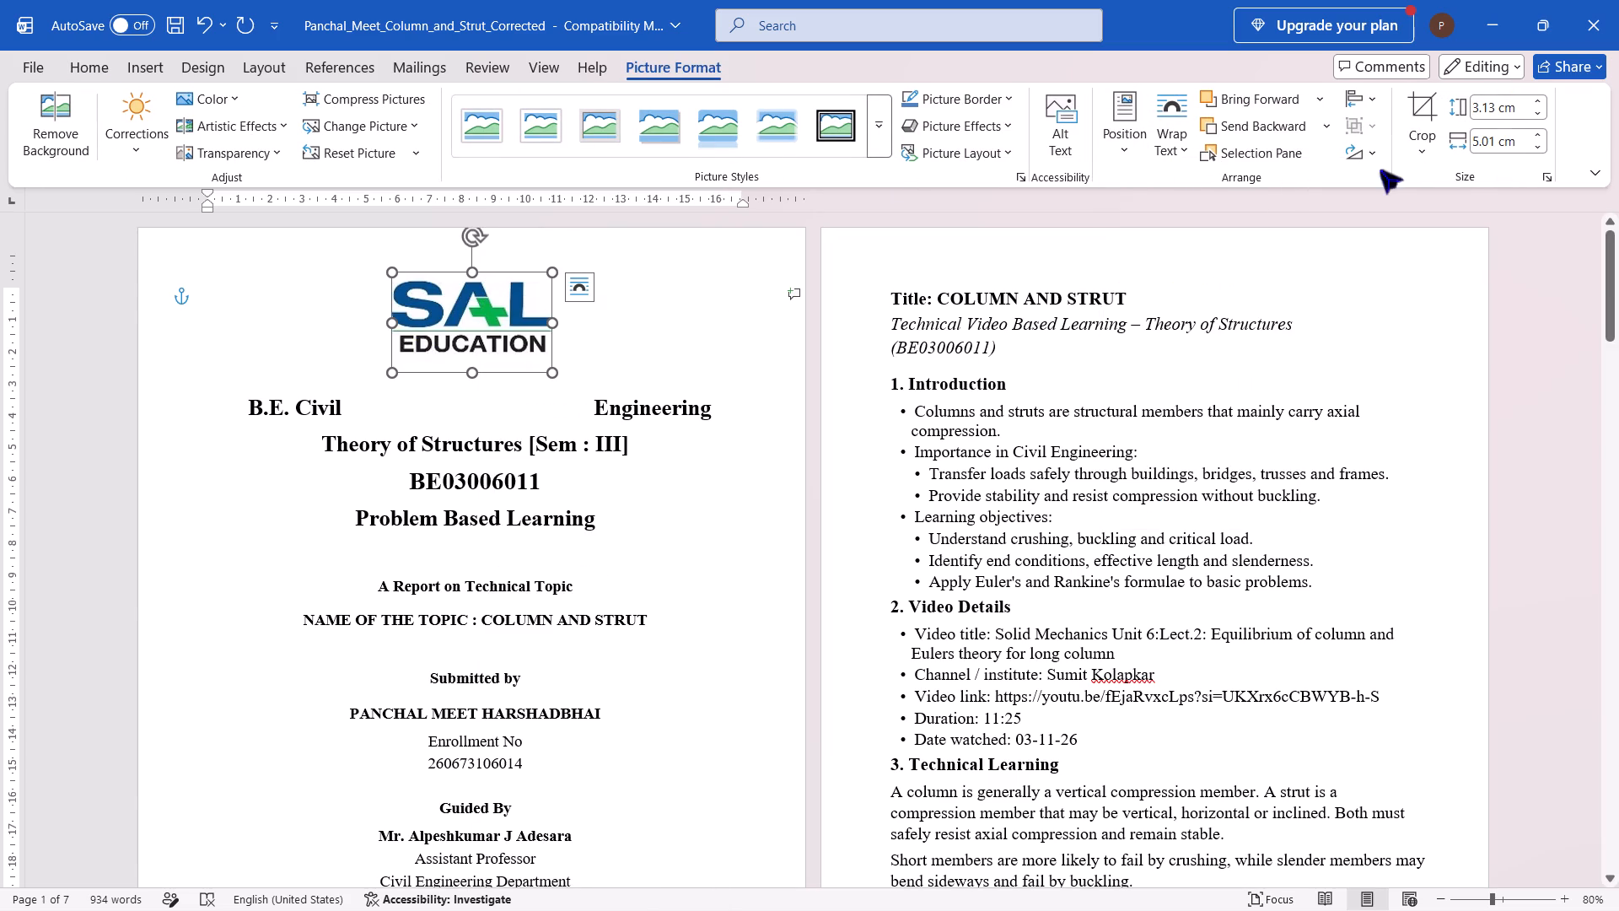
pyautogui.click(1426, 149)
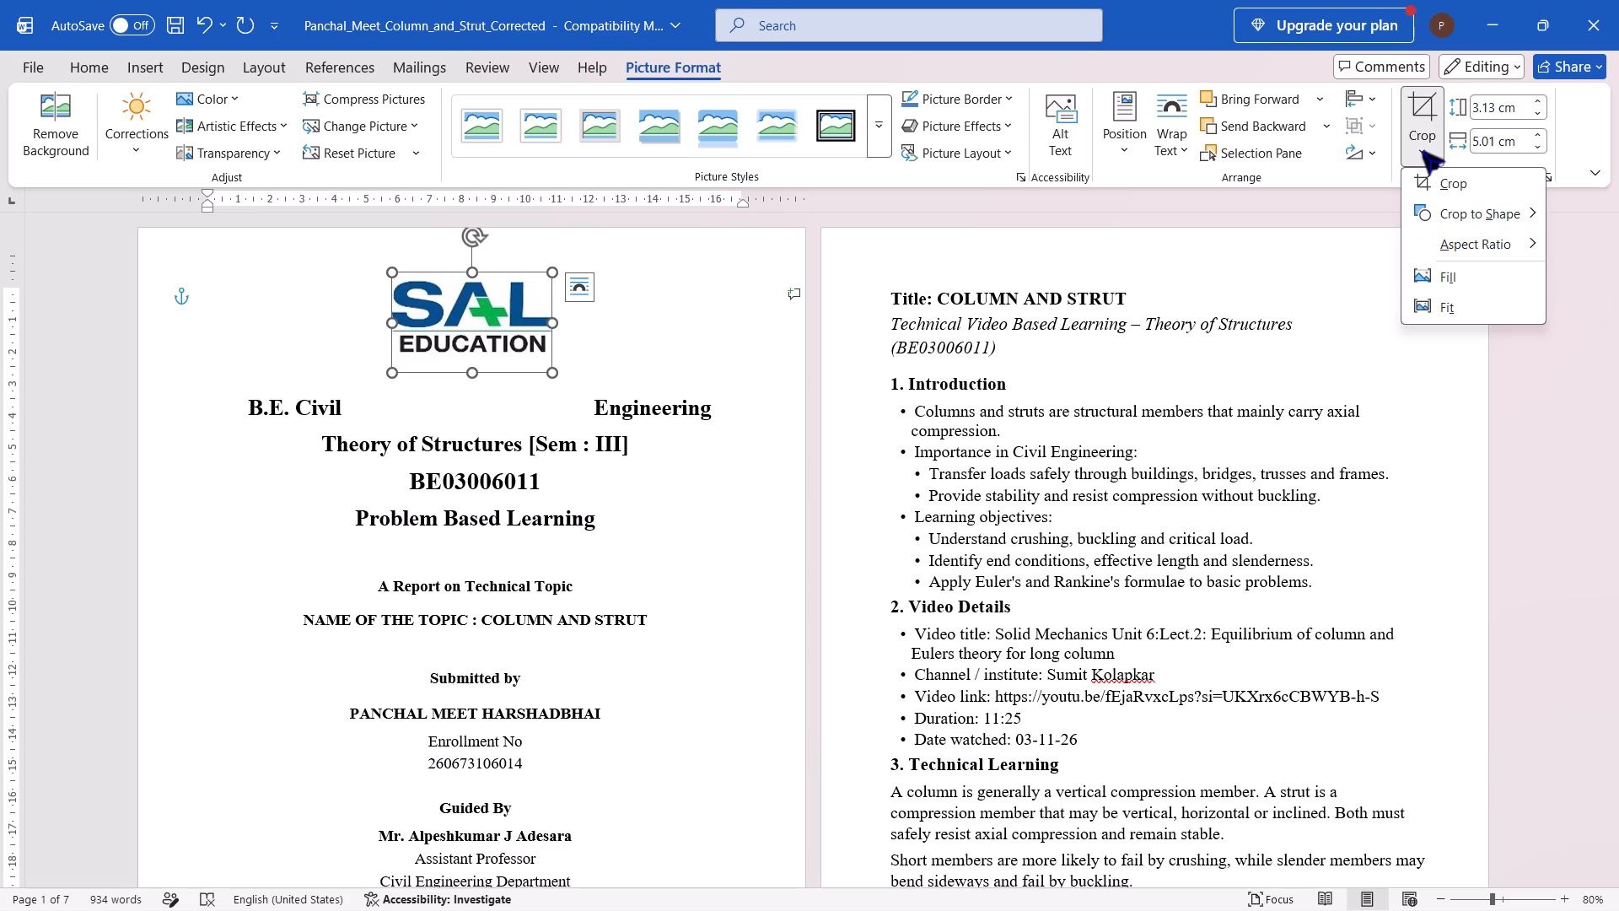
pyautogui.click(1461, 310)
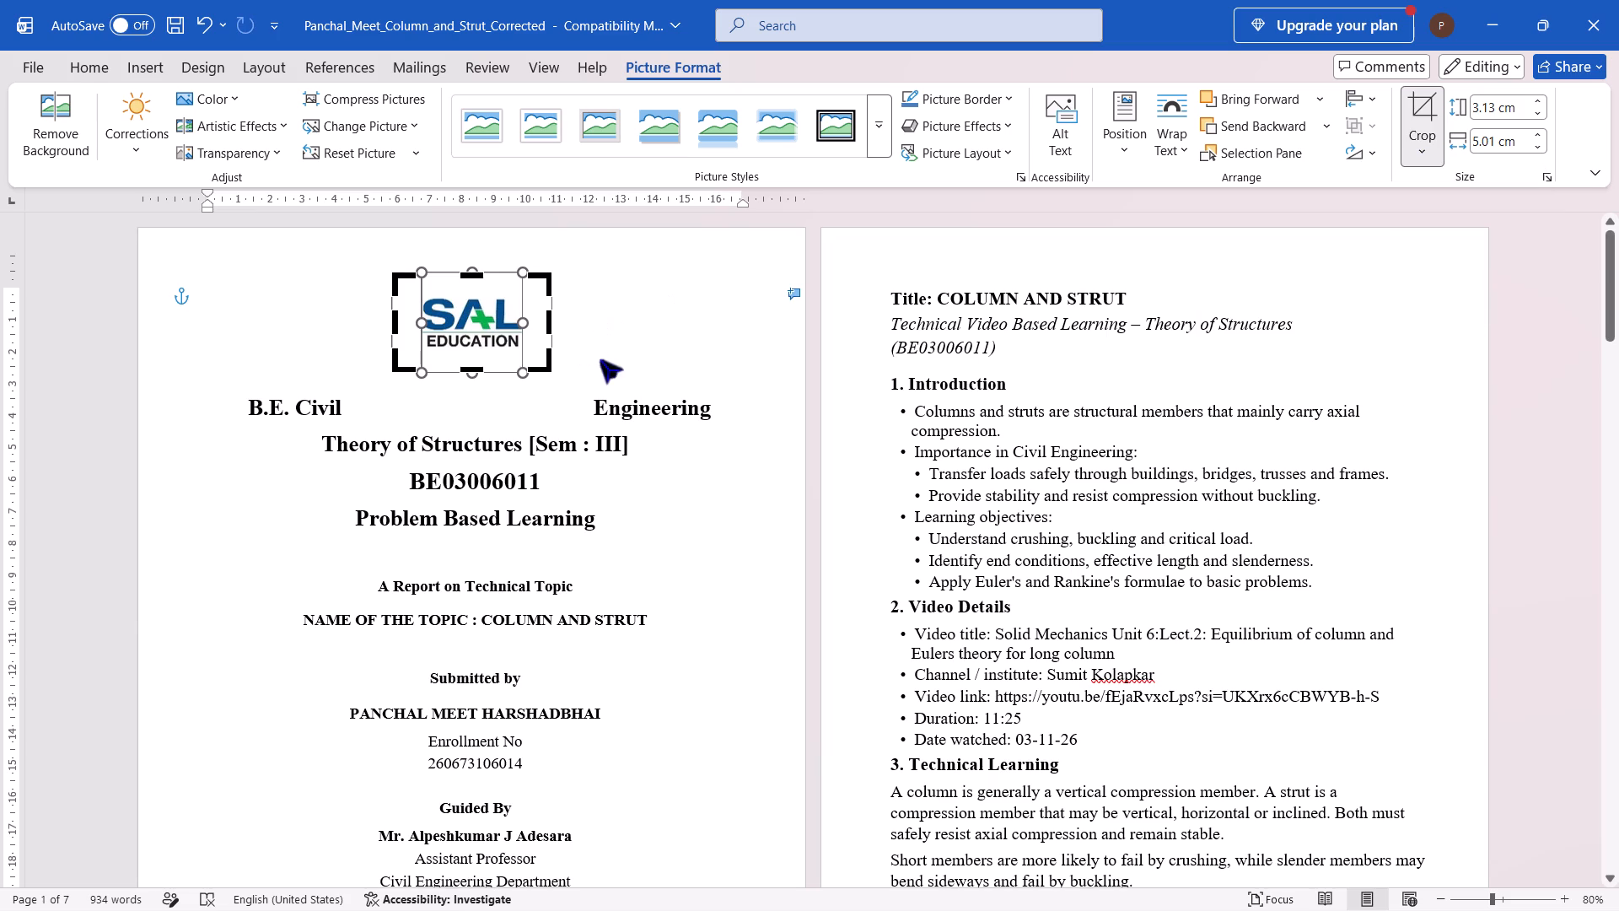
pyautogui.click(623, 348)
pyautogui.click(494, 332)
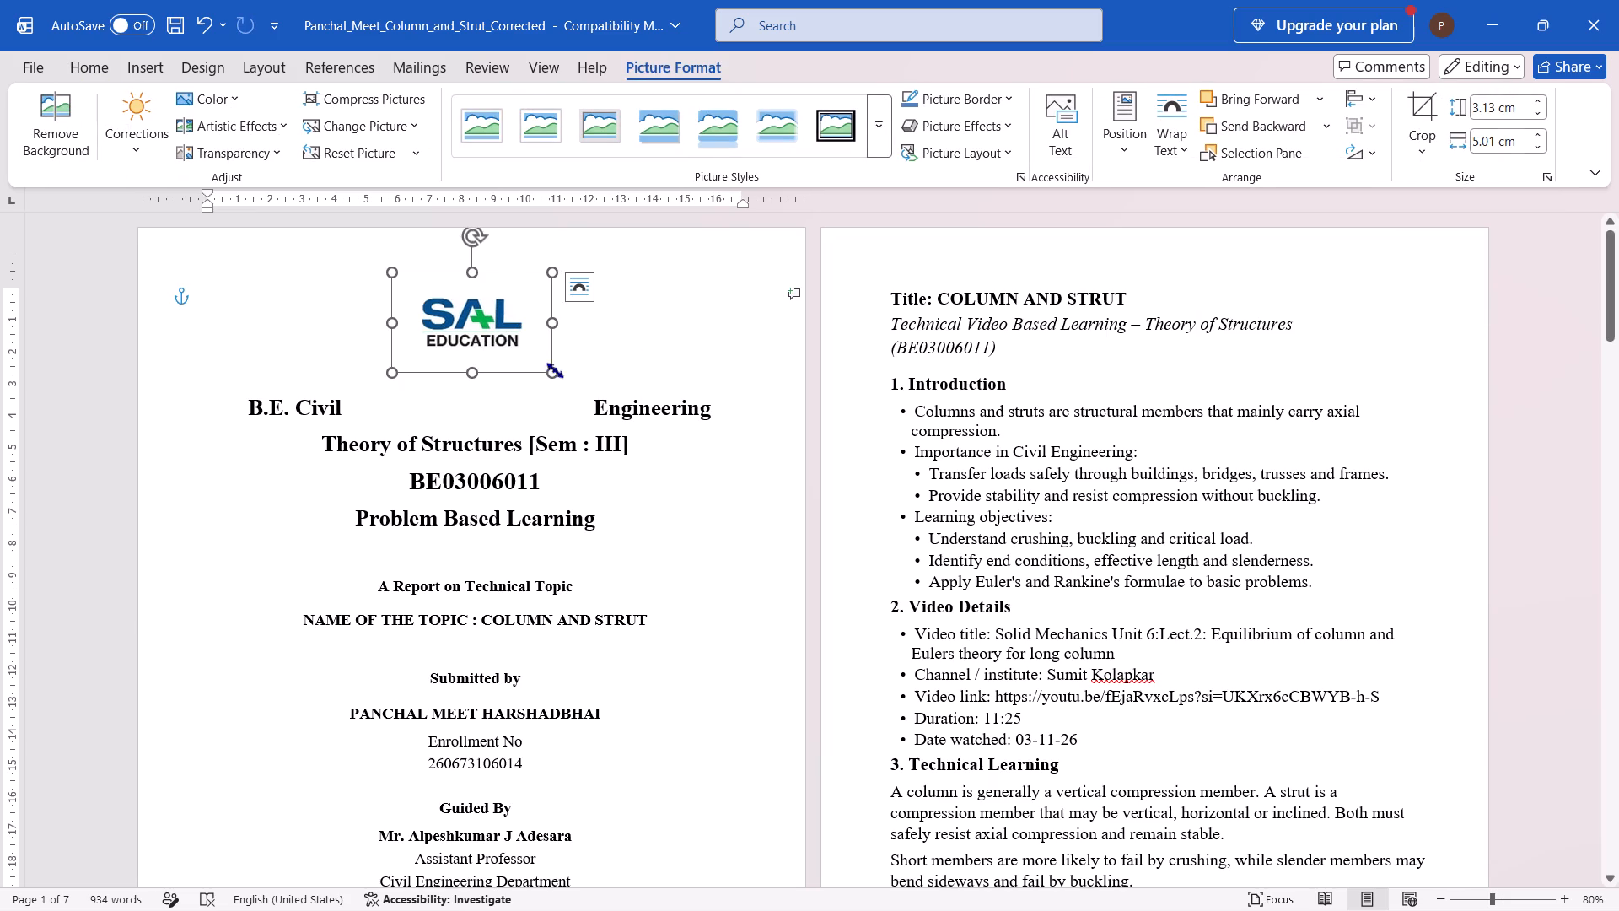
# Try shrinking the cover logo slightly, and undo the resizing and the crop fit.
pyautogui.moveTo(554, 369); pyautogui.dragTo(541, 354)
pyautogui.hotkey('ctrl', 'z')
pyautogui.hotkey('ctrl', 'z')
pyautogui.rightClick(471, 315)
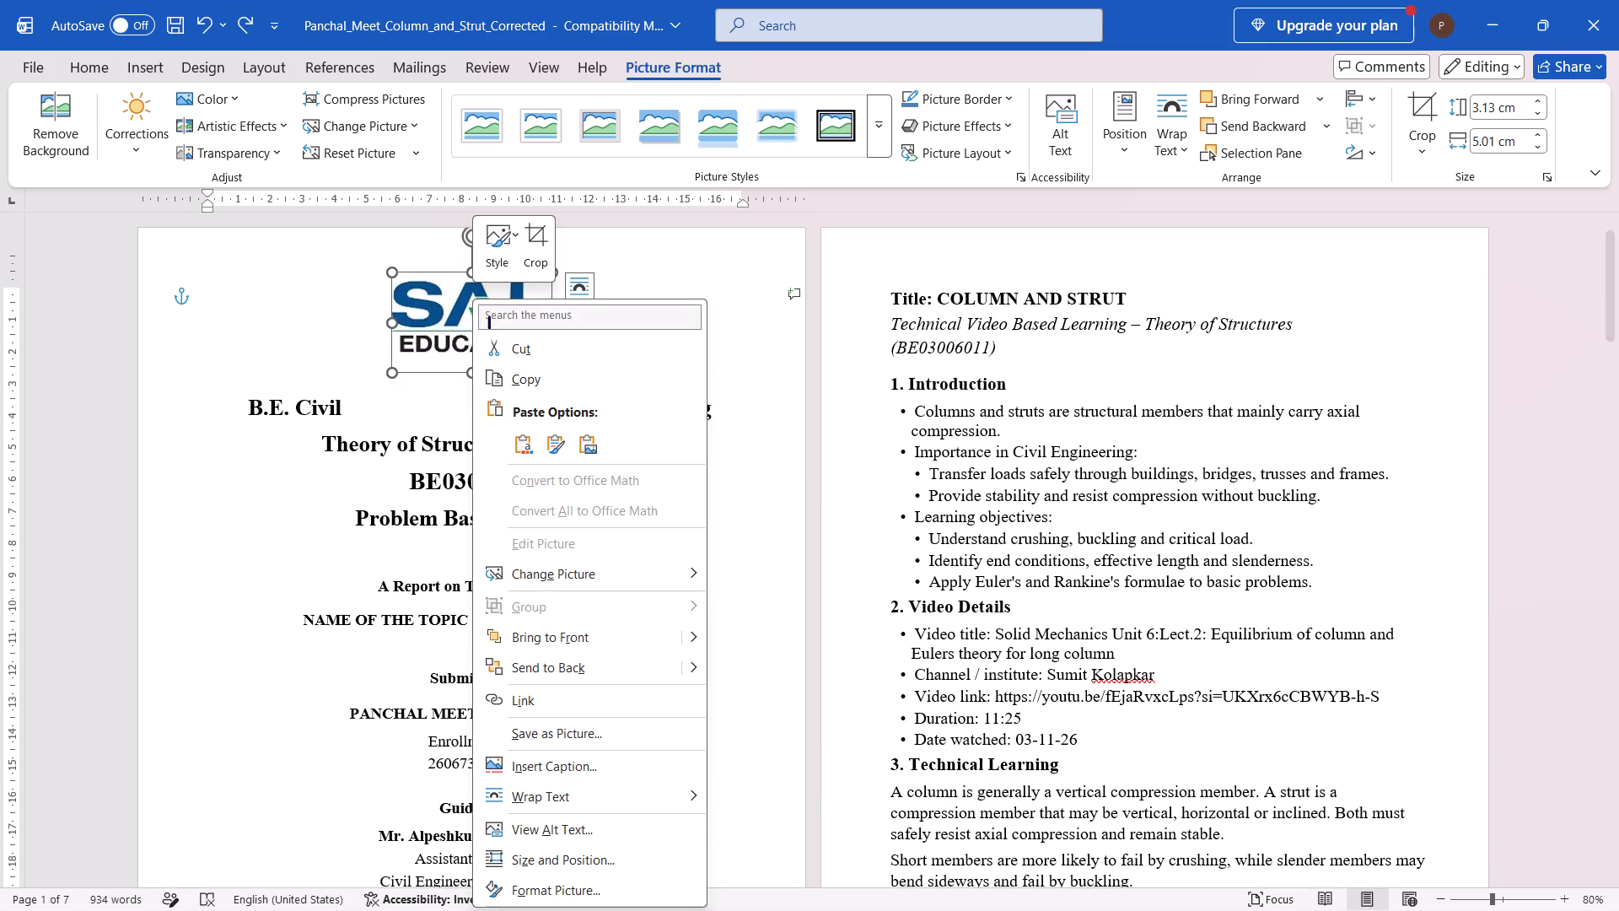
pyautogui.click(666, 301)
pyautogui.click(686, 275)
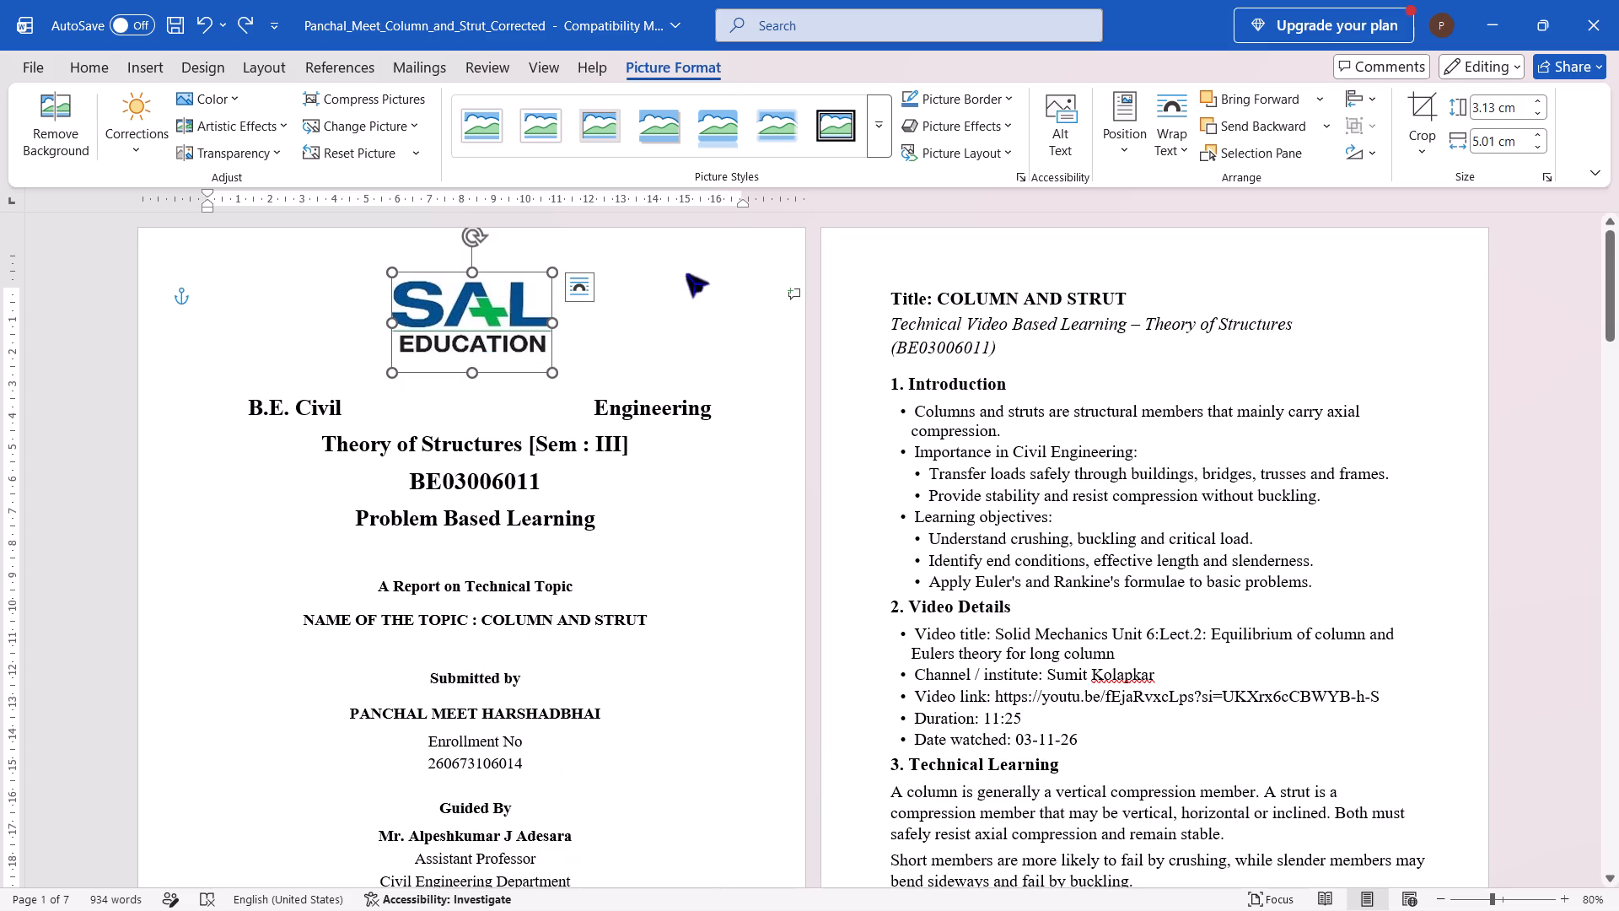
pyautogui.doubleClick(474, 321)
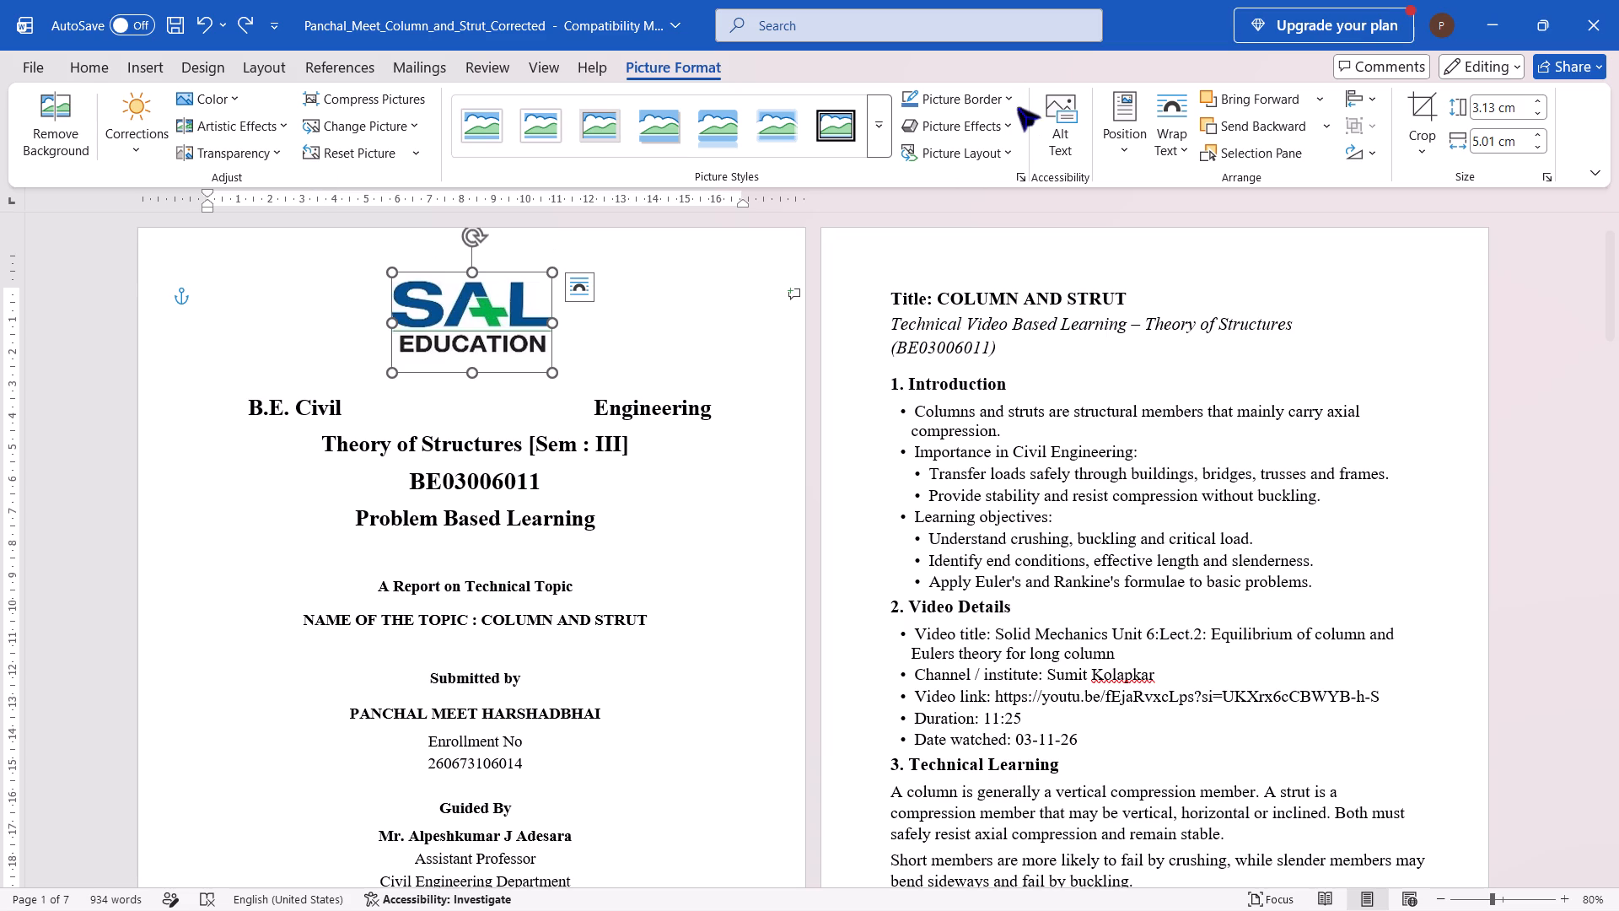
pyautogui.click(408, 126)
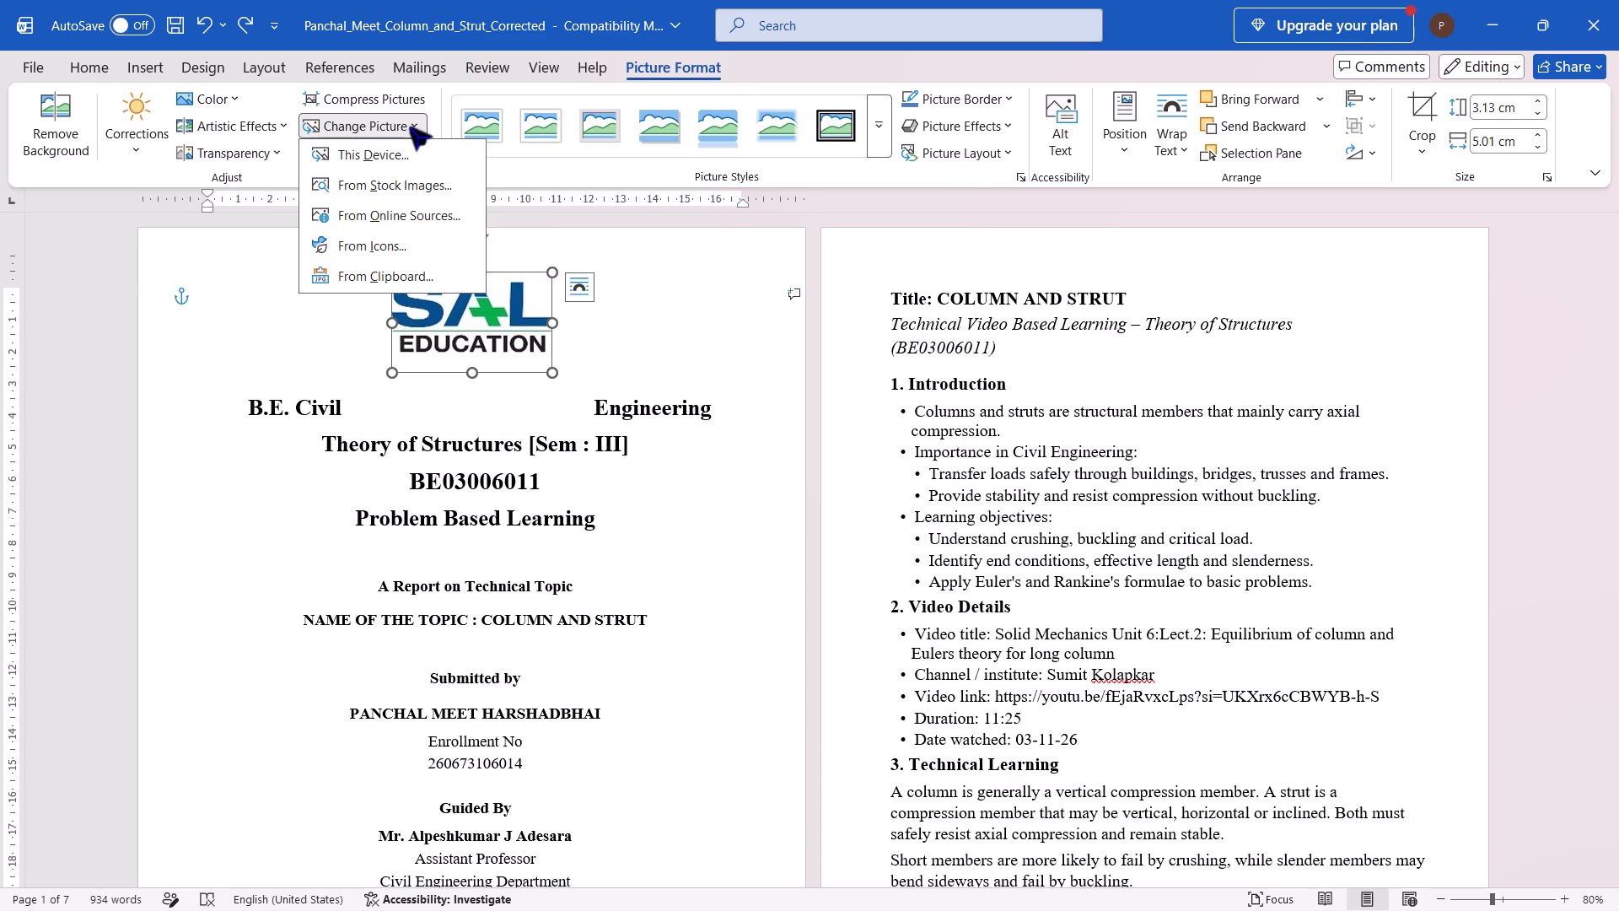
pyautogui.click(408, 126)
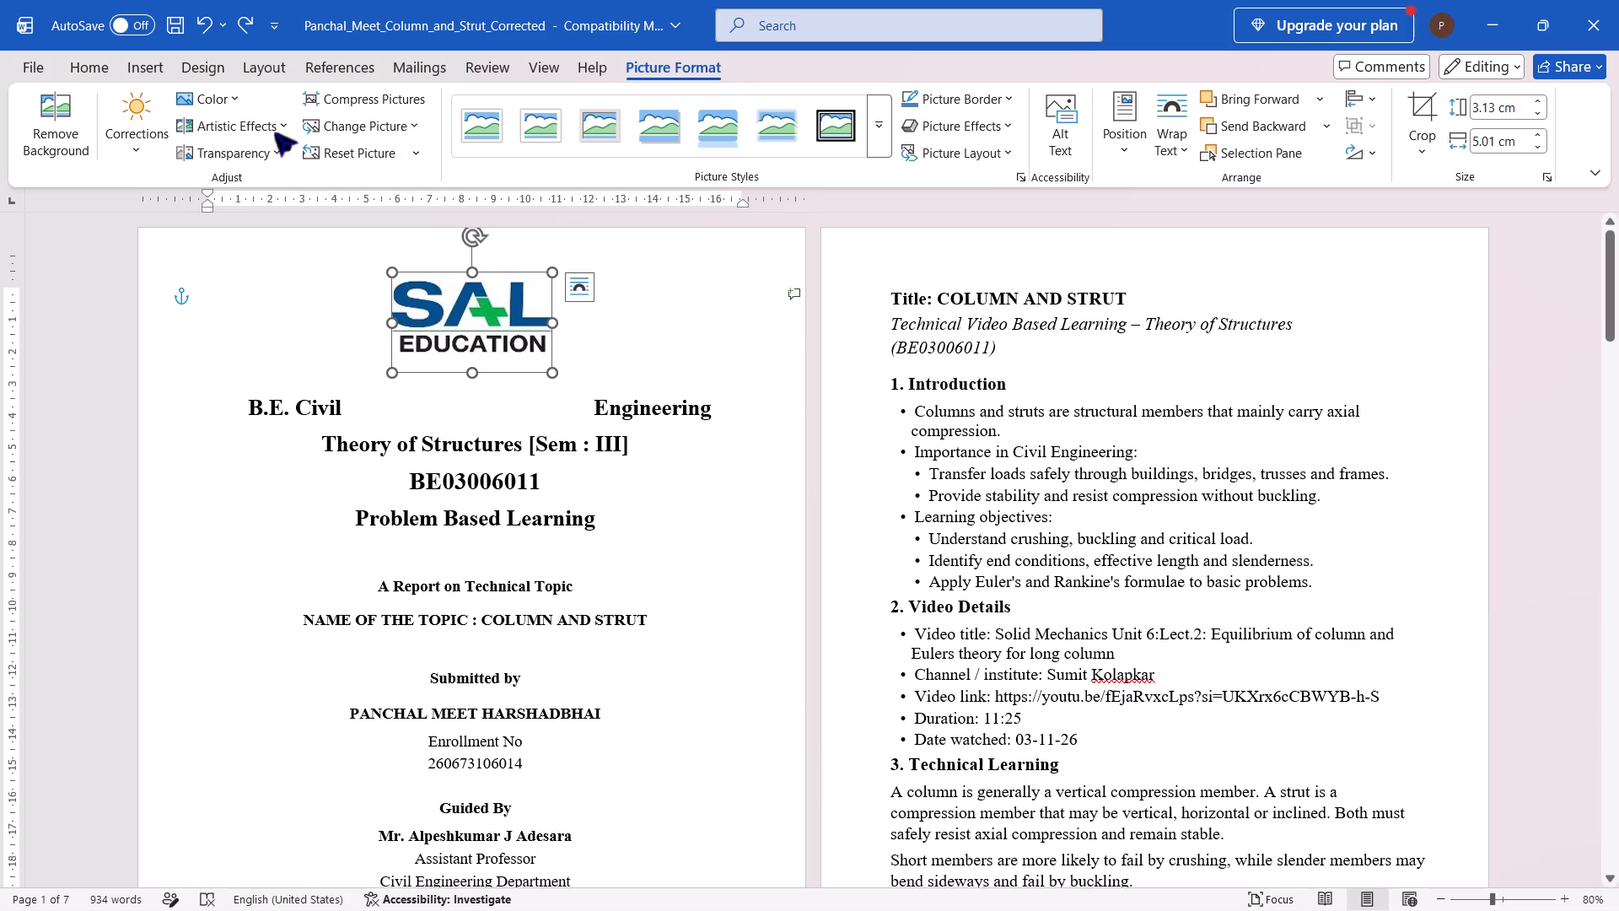
# Reset the picture formatting of the cover logo, without resetting its size.
pyautogui.click(412, 148)
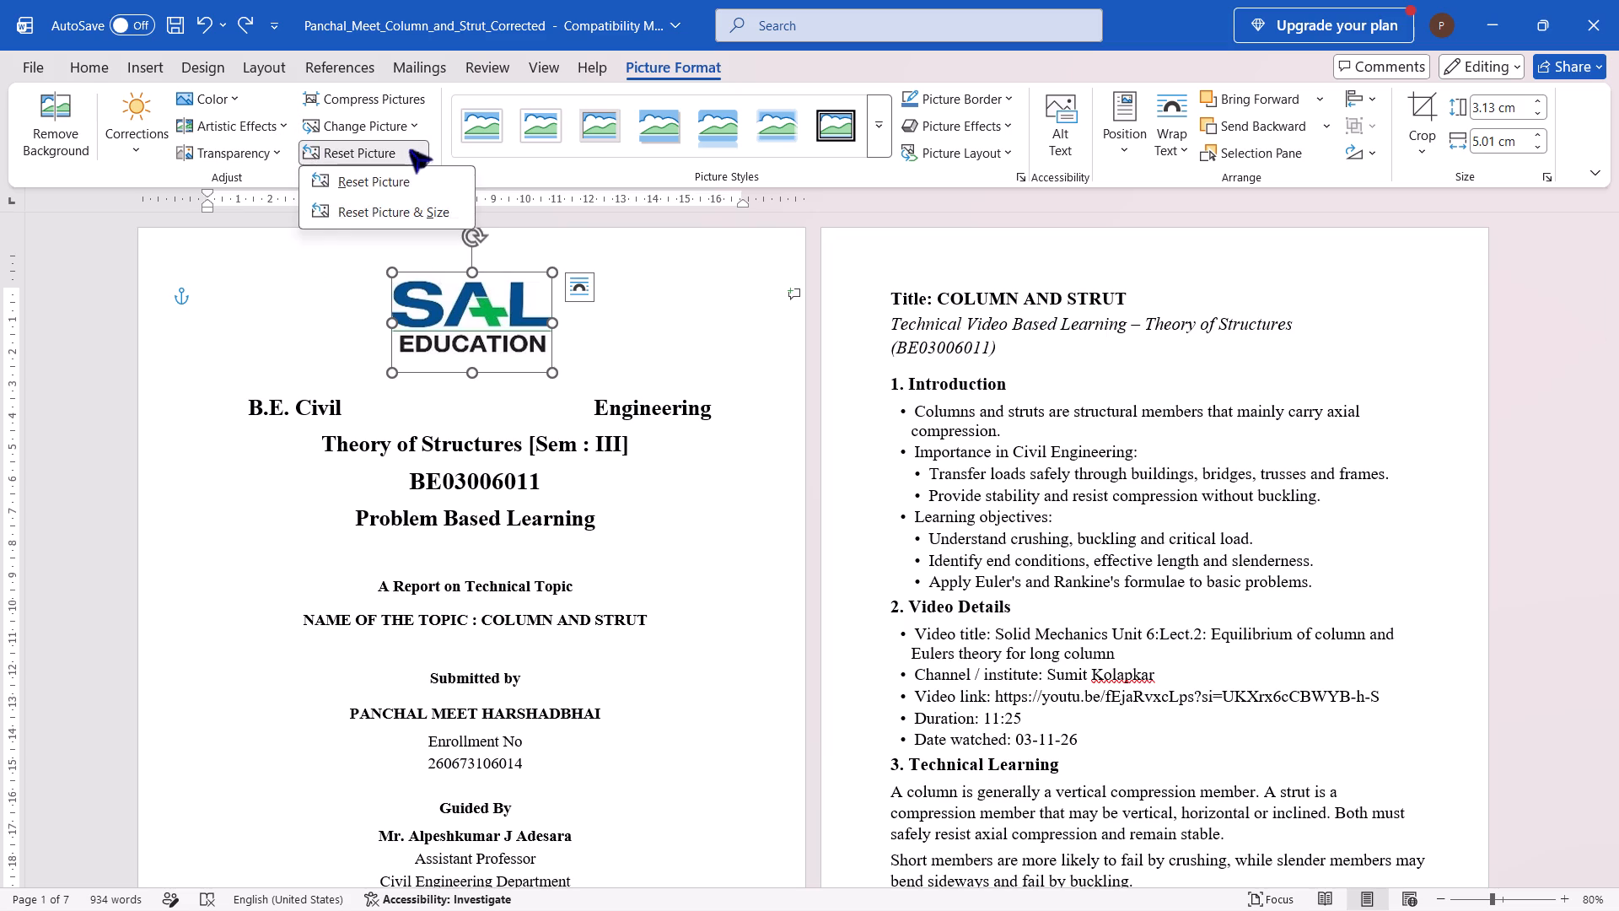
pyautogui.click(408, 148)
pyautogui.click(372, 154)
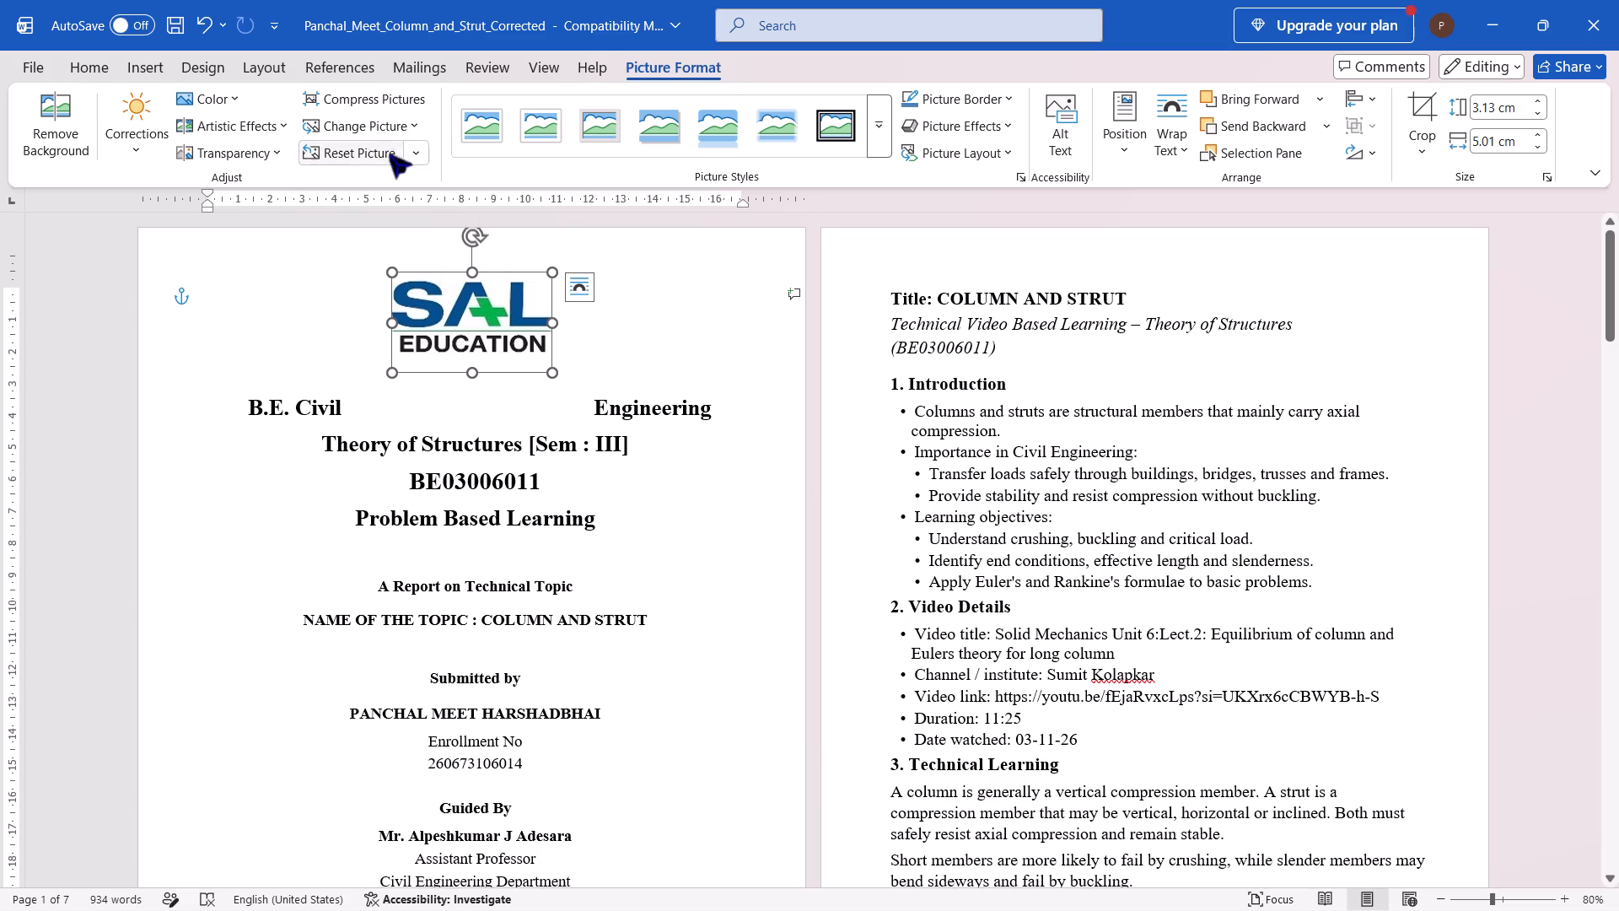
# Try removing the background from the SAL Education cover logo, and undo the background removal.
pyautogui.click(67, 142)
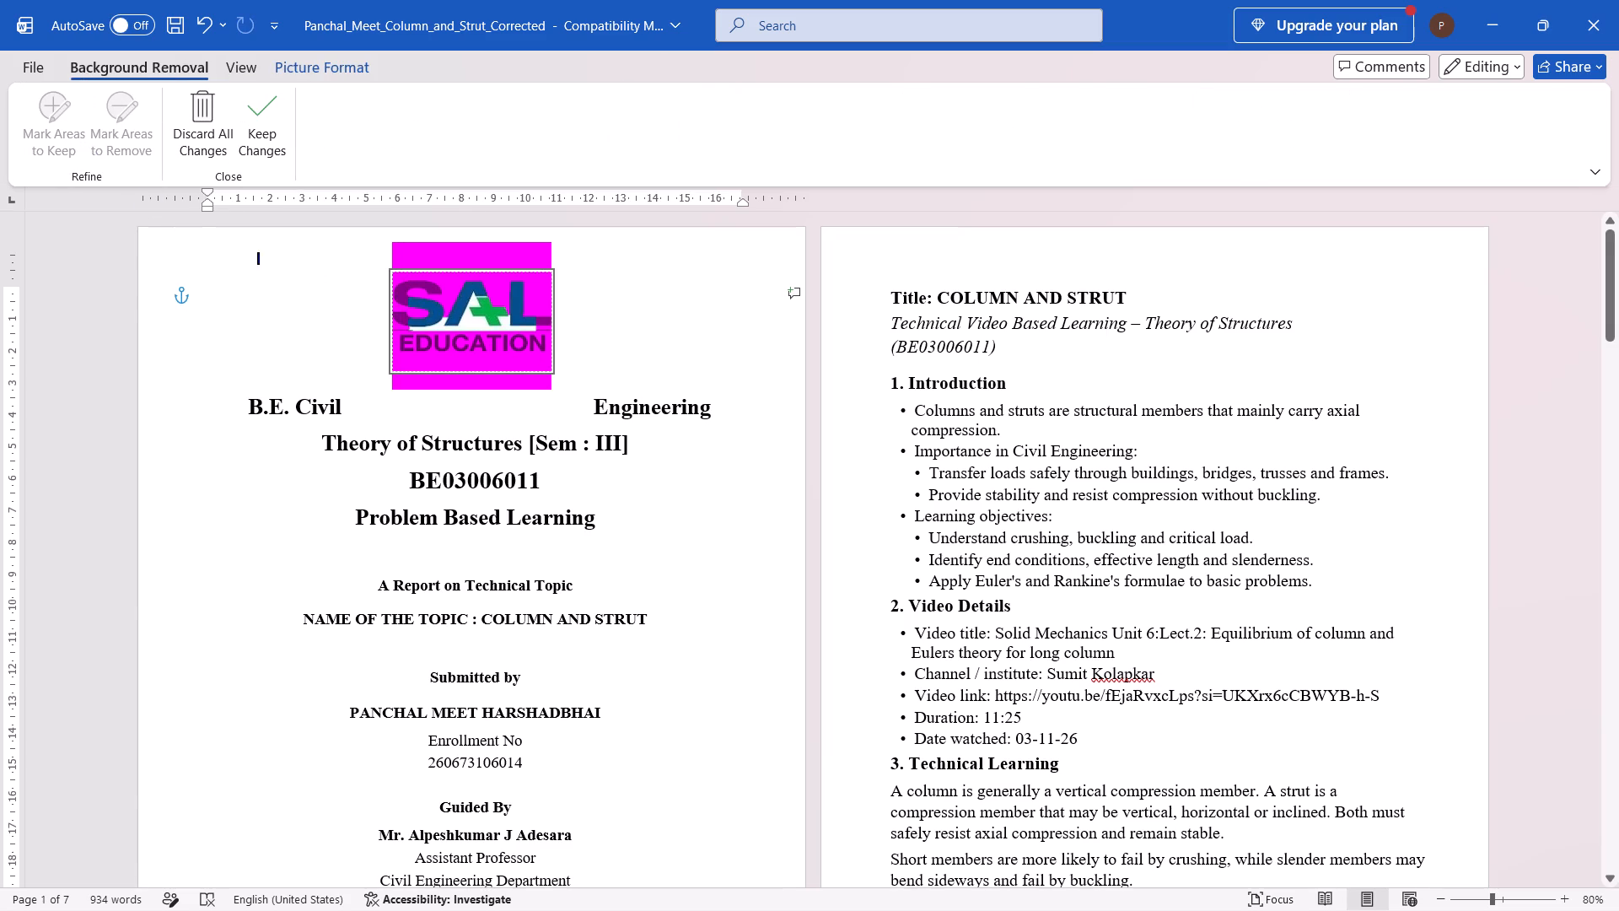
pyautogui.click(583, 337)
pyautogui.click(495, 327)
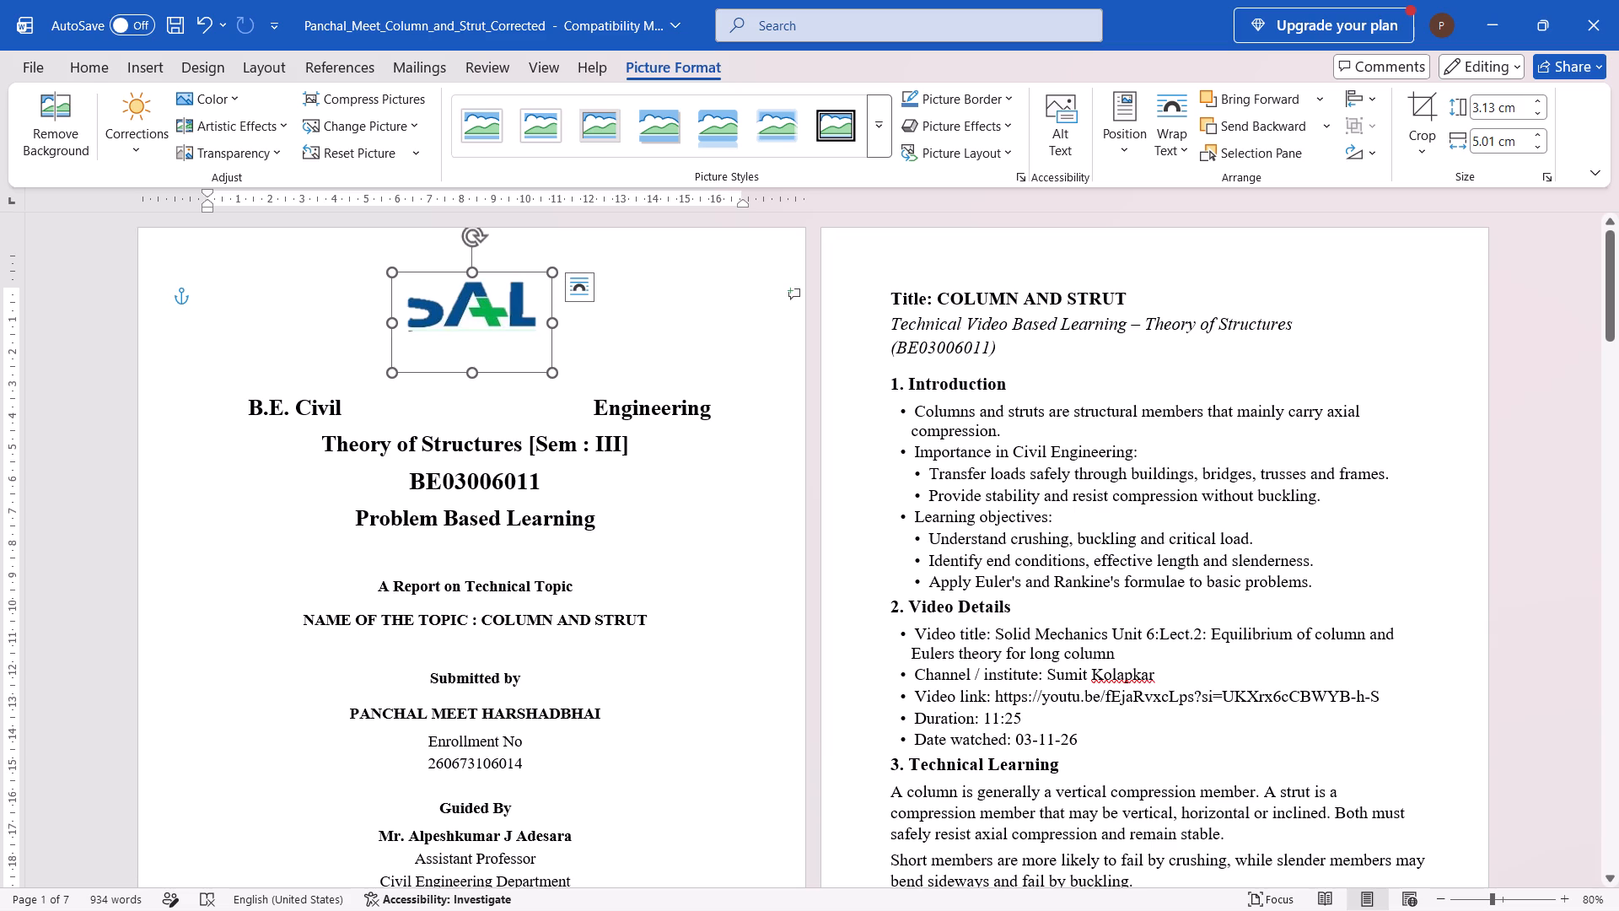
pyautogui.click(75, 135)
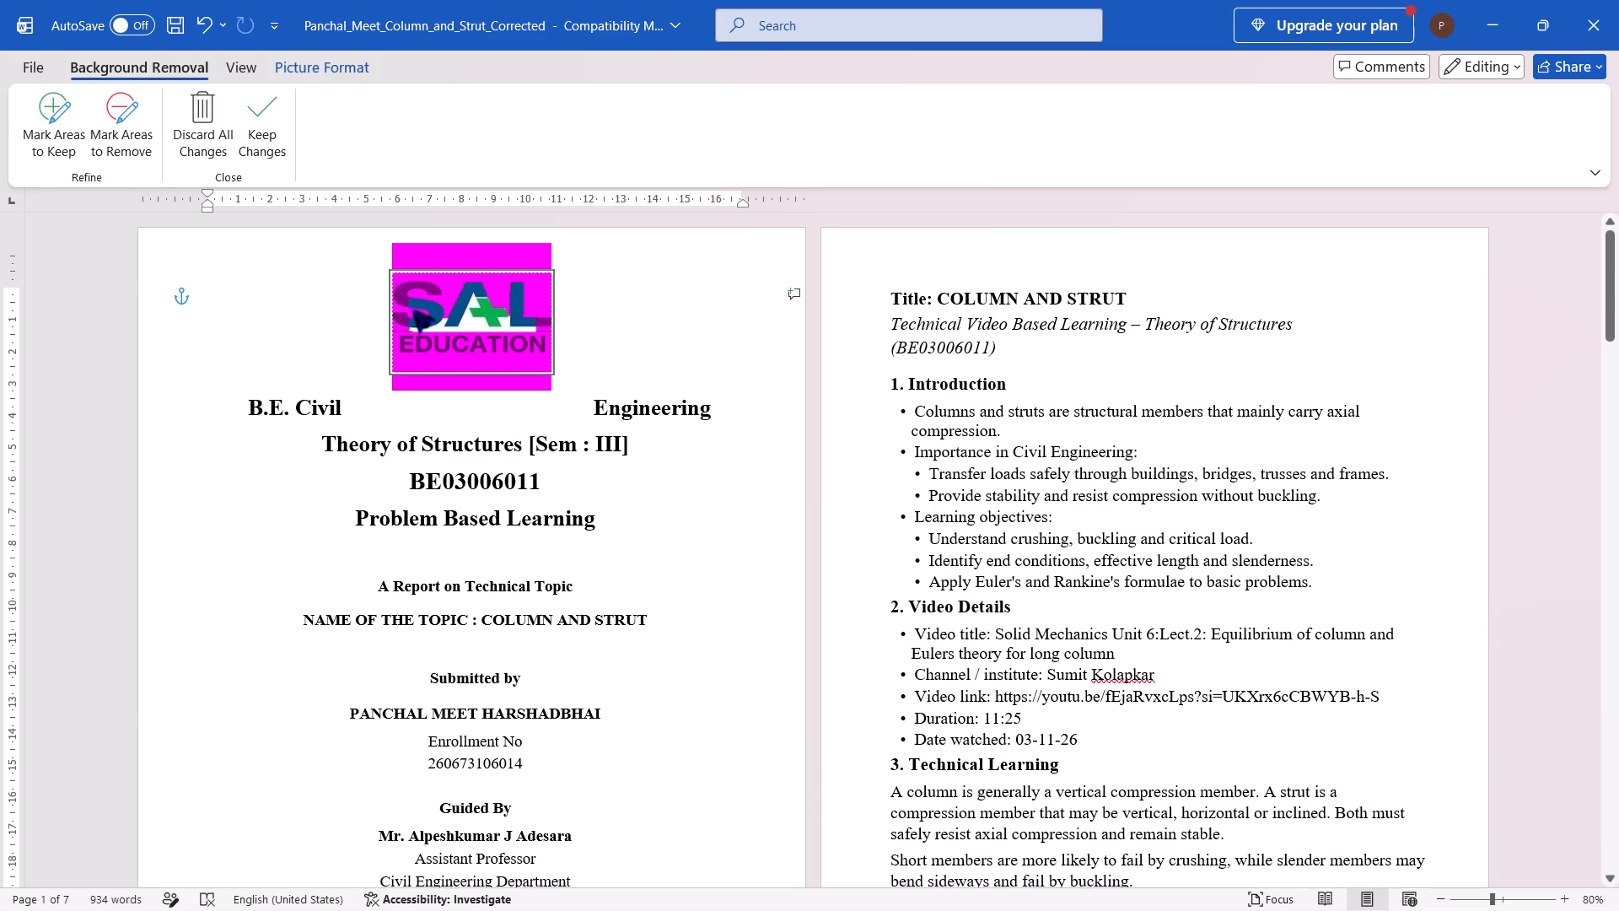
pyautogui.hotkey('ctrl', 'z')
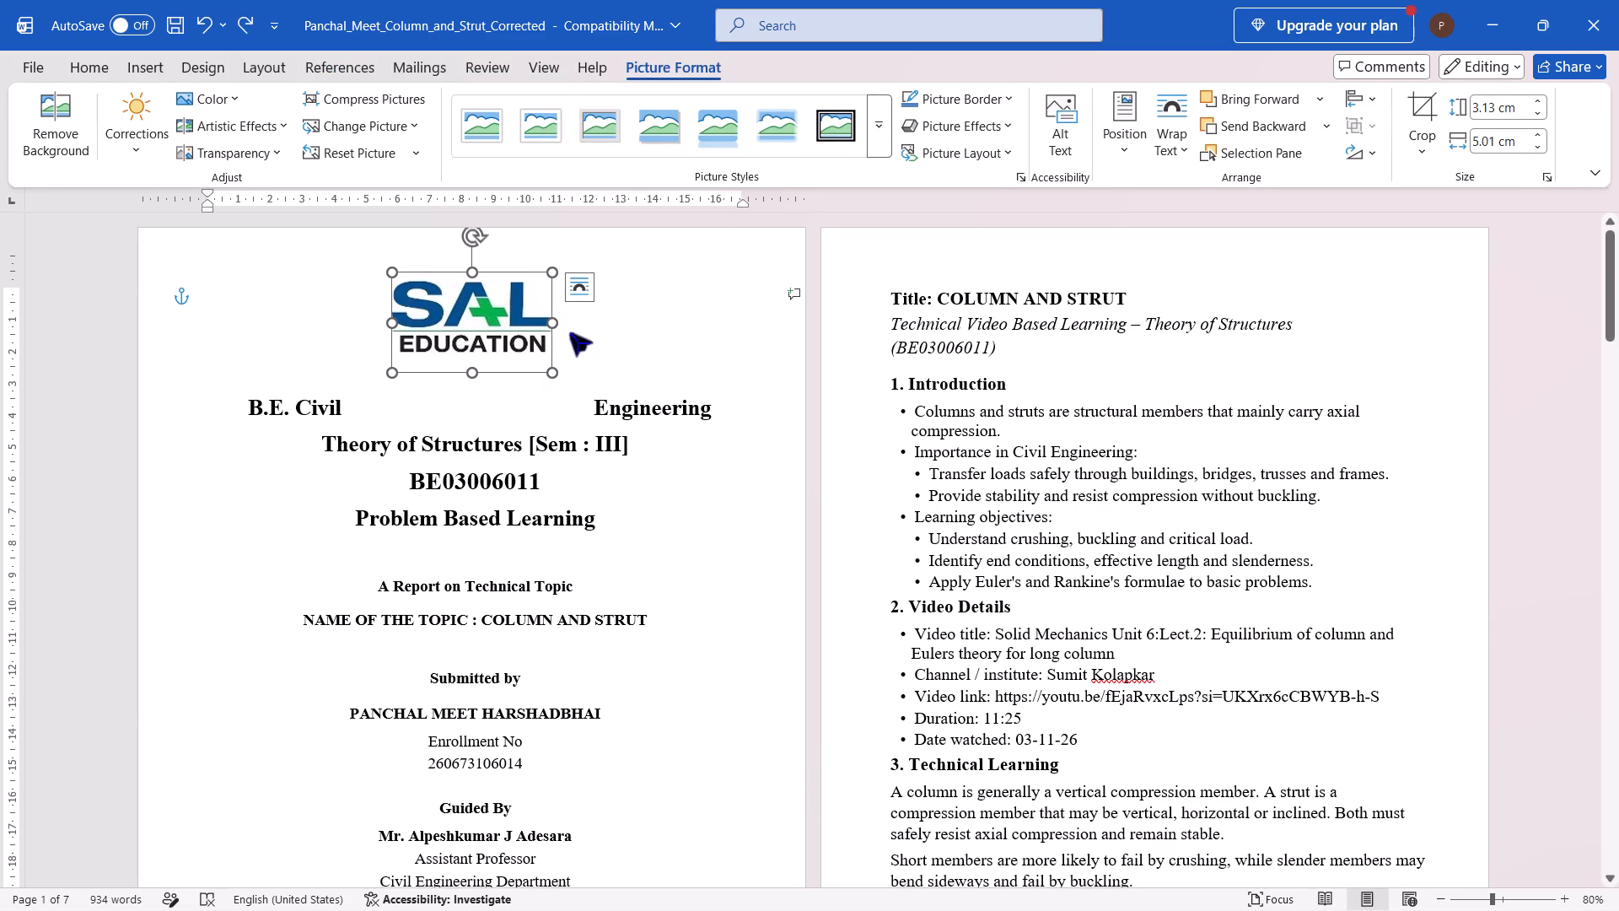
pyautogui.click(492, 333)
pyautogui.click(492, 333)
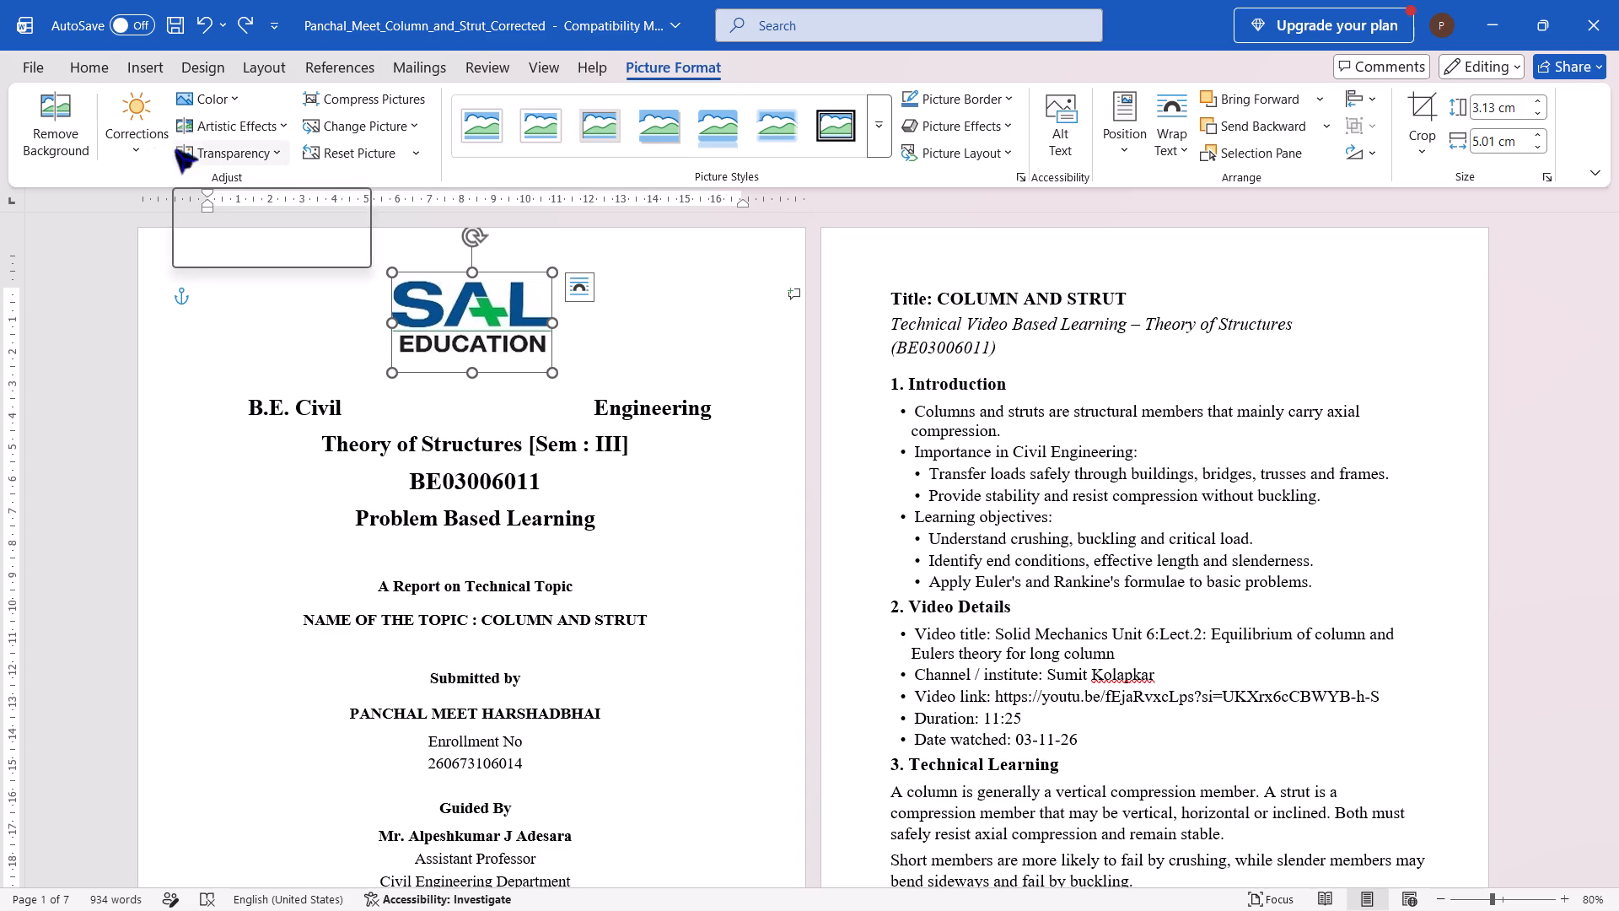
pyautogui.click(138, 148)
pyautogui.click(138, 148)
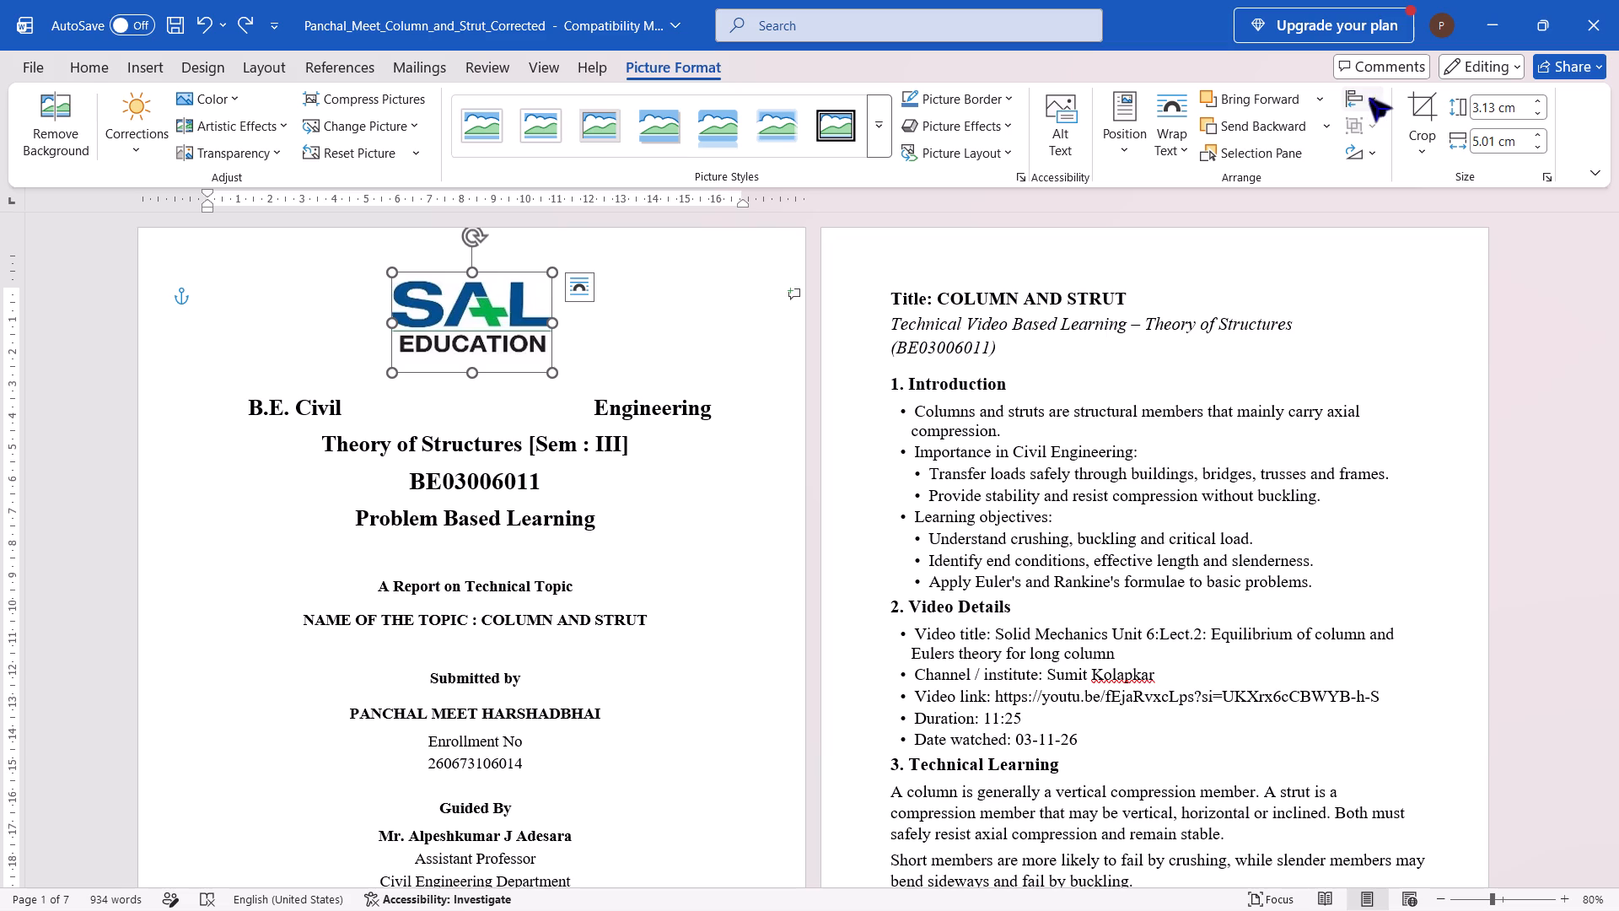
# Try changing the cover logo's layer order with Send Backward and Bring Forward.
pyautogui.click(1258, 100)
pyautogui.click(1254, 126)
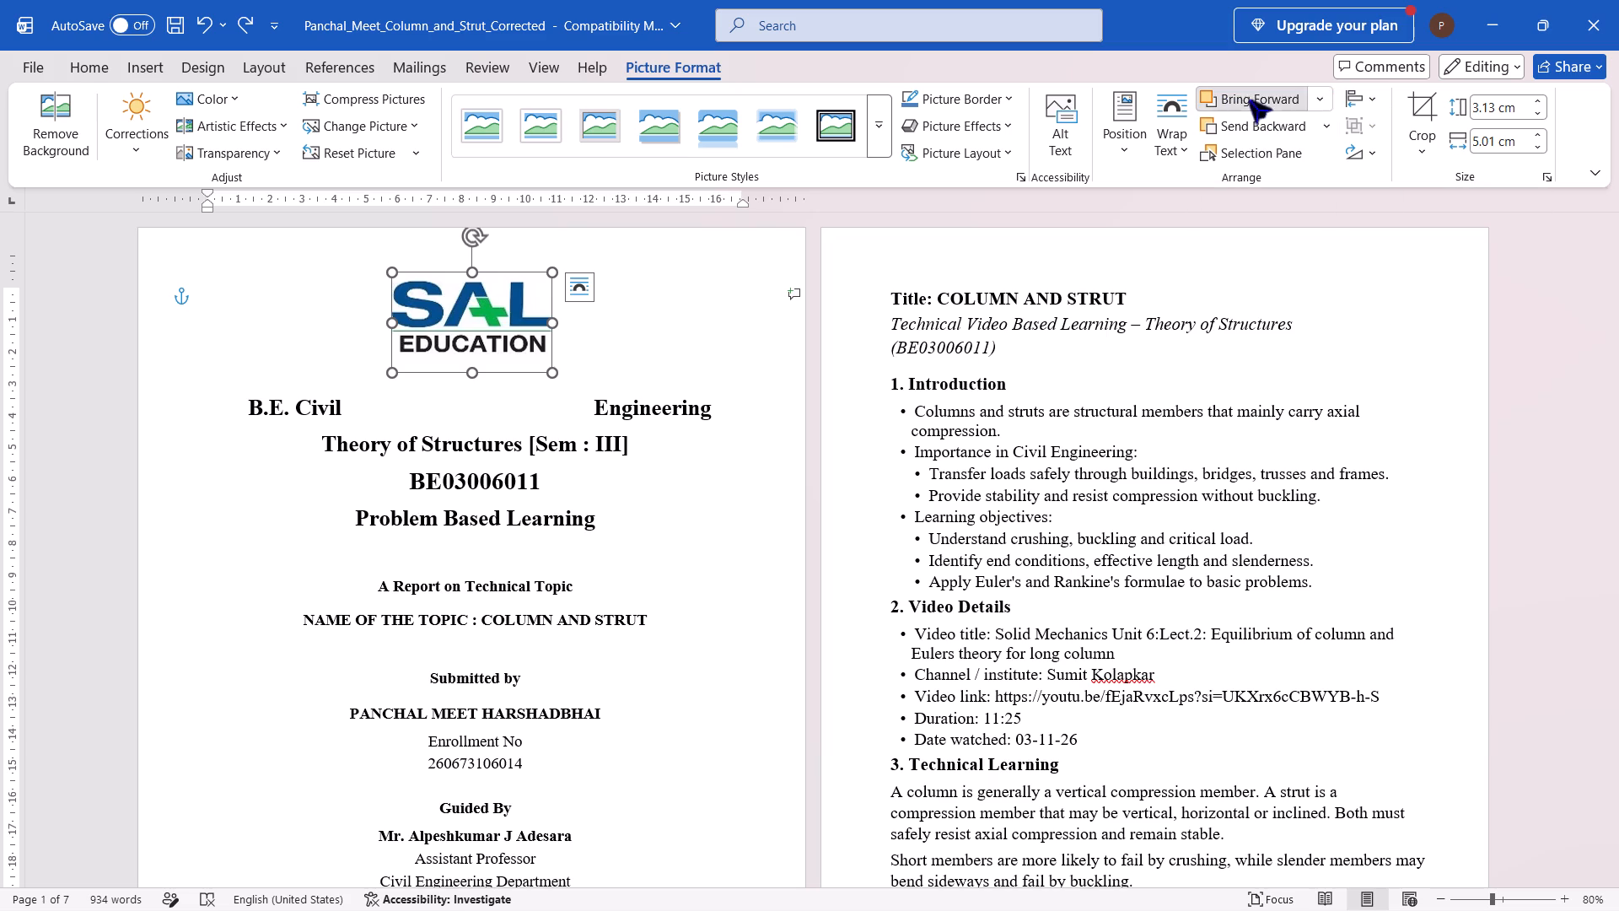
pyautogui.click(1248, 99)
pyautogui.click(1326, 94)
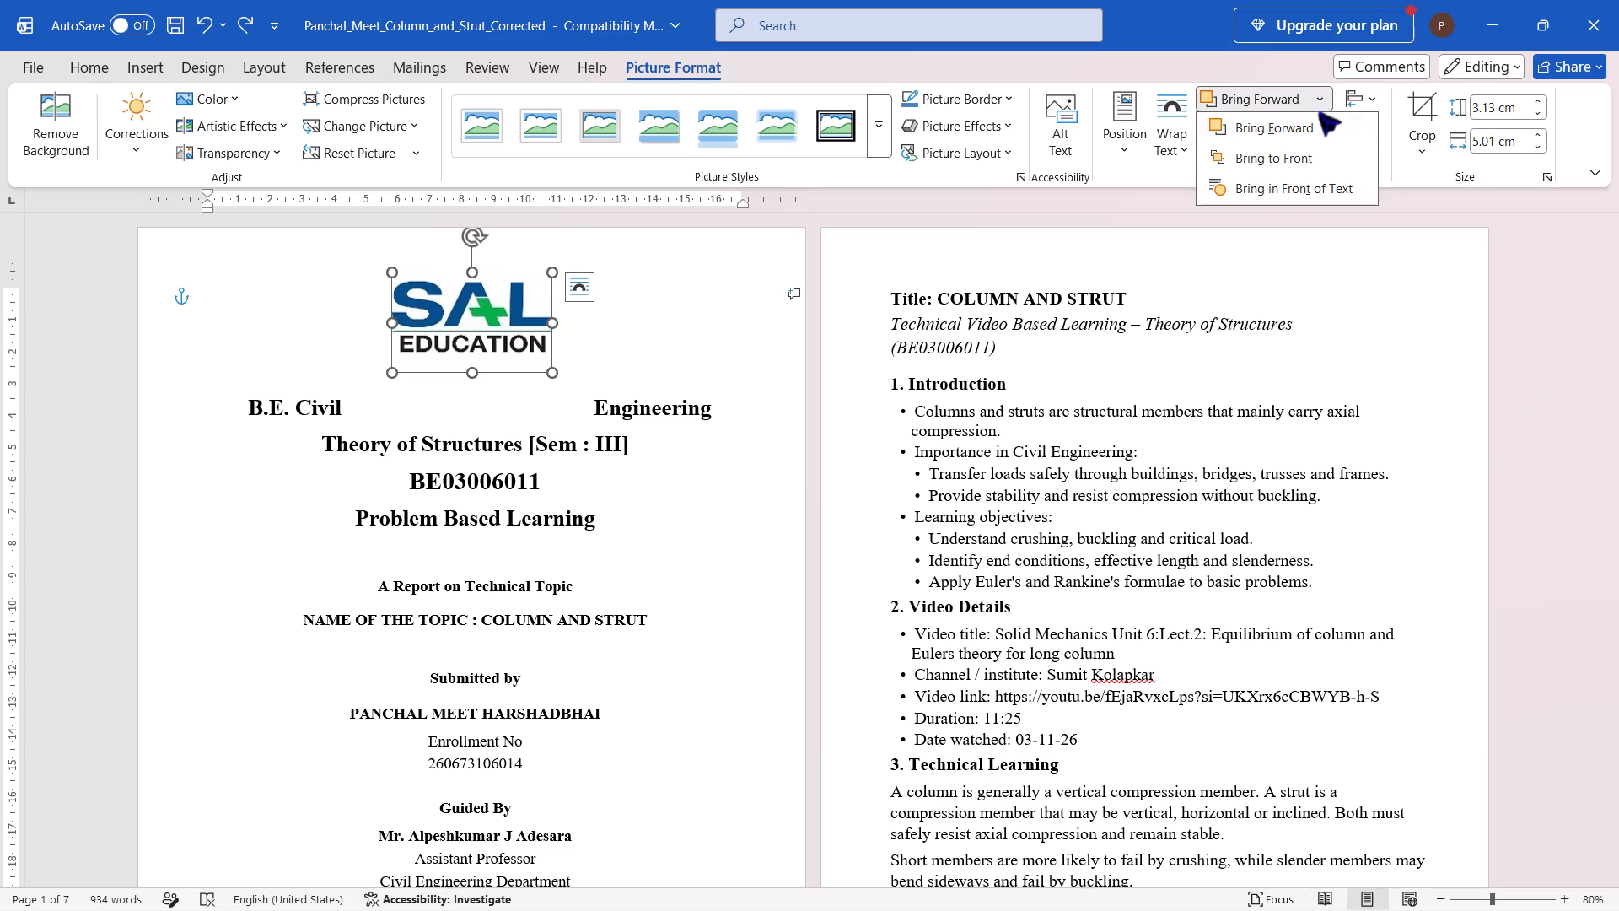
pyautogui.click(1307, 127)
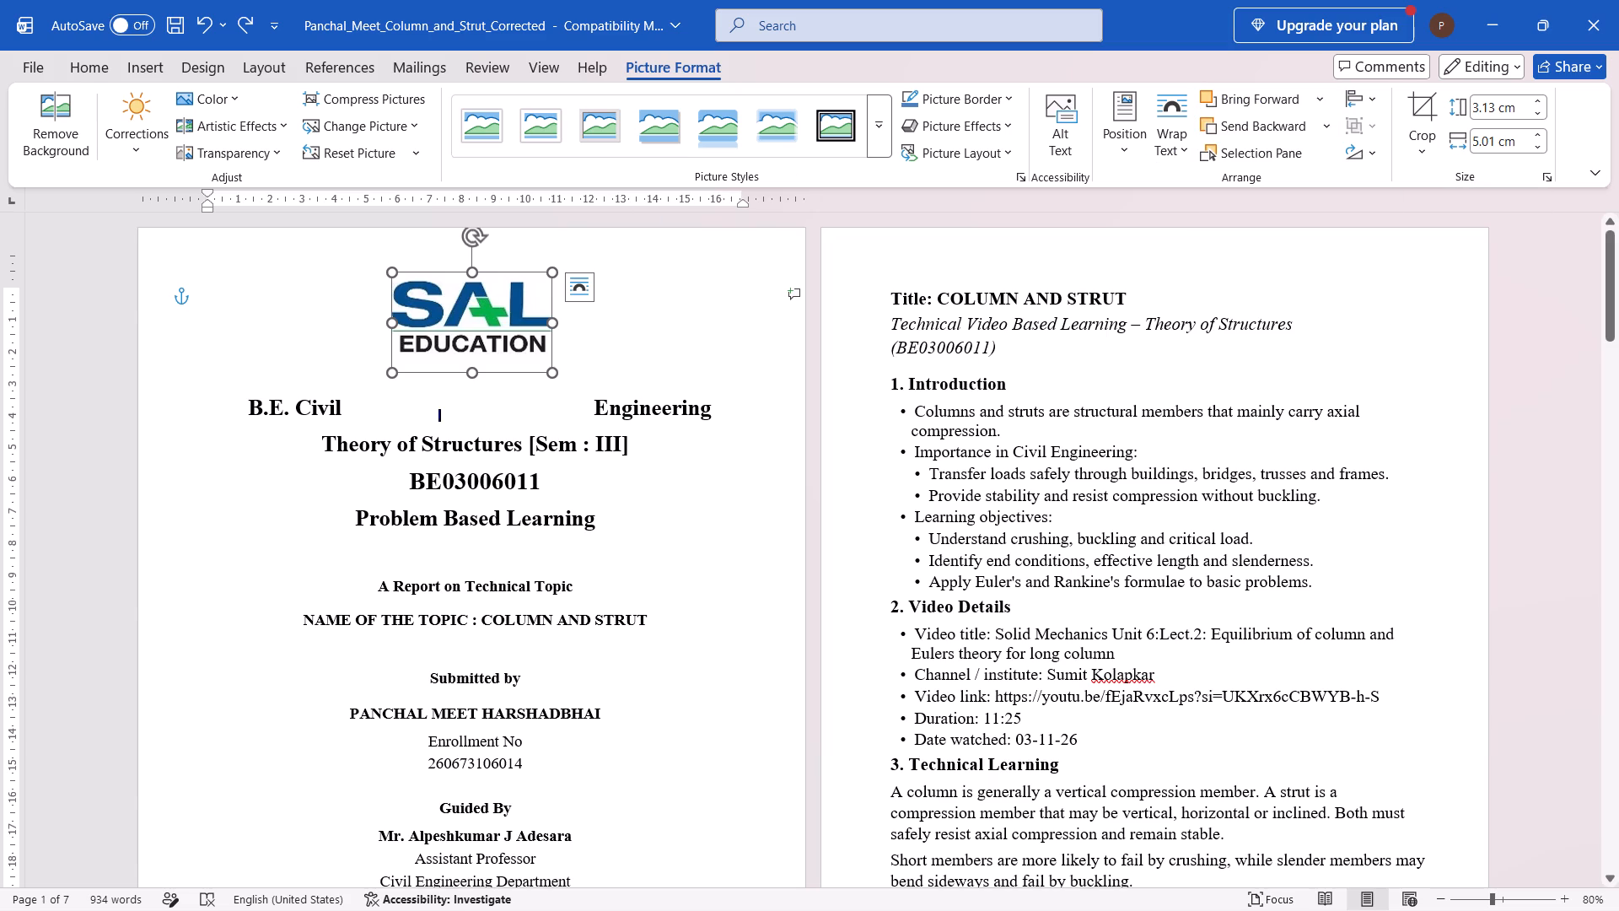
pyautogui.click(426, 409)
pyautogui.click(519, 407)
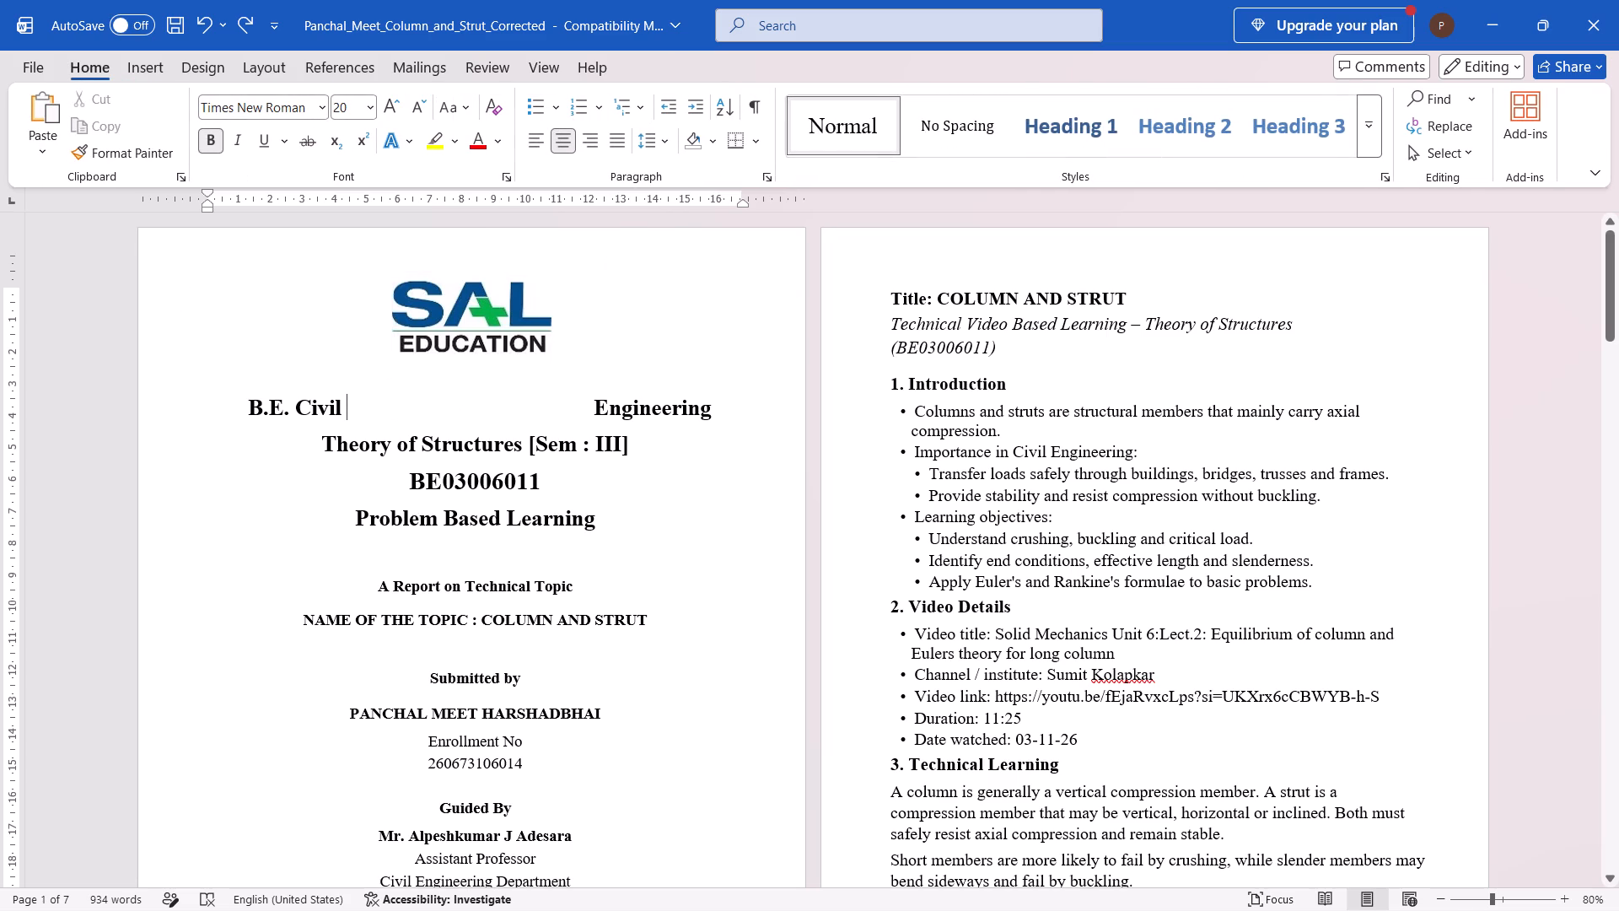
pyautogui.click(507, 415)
# Crop the lower edge of the SAL Education cover logo to a picture height of 2.99 cm.
pyautogui.click(505, 353)
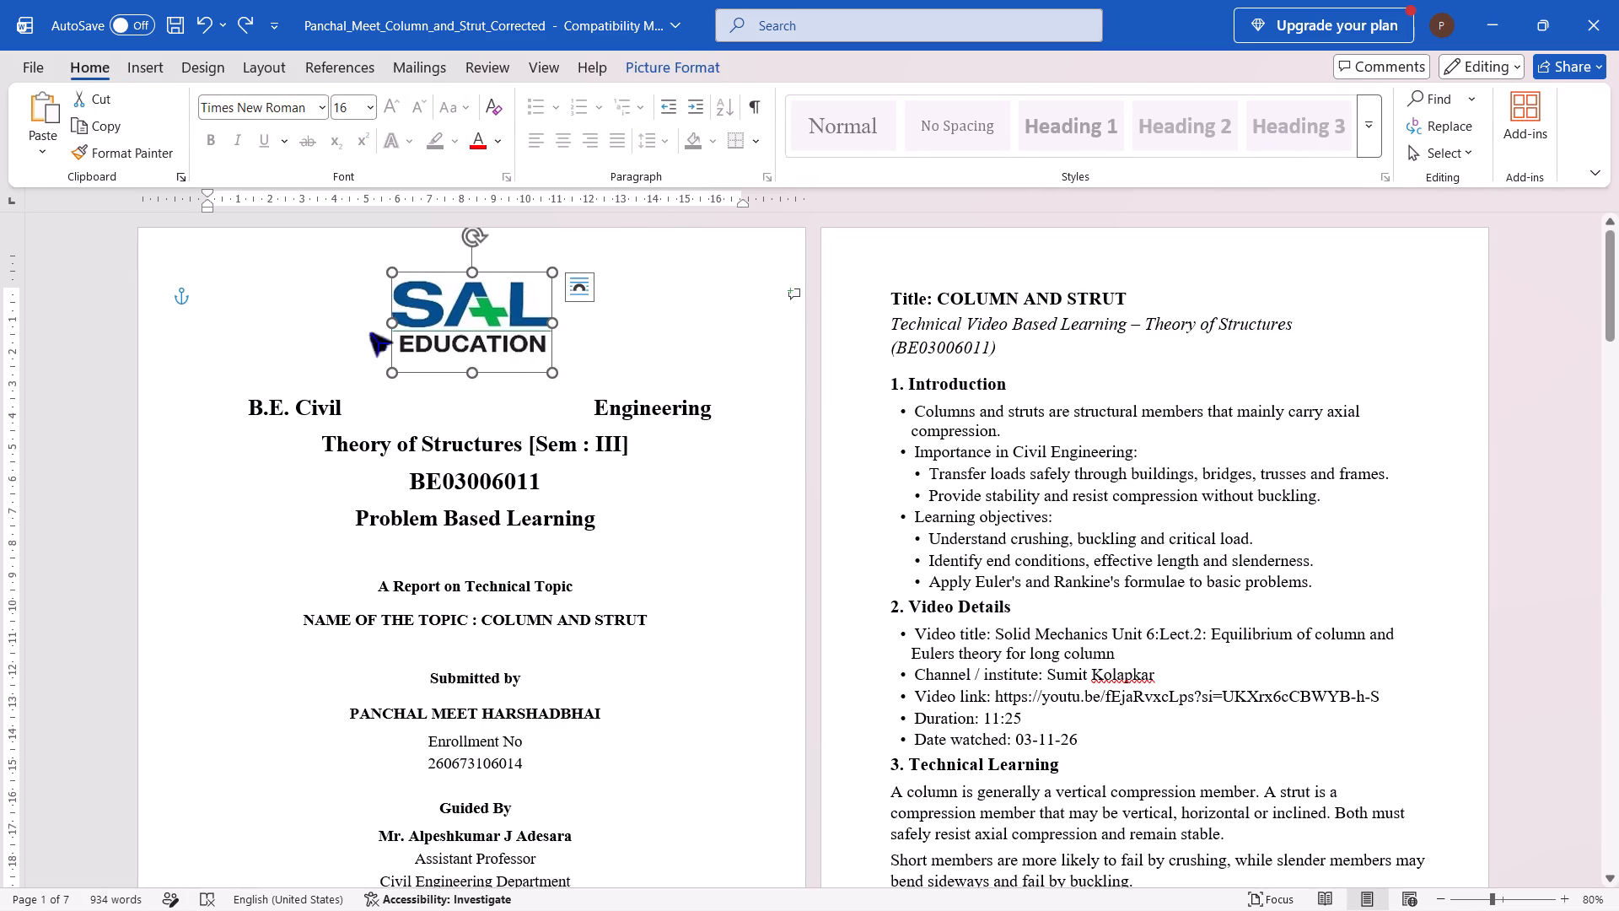
pyautogui.doubleClick(476, 327)
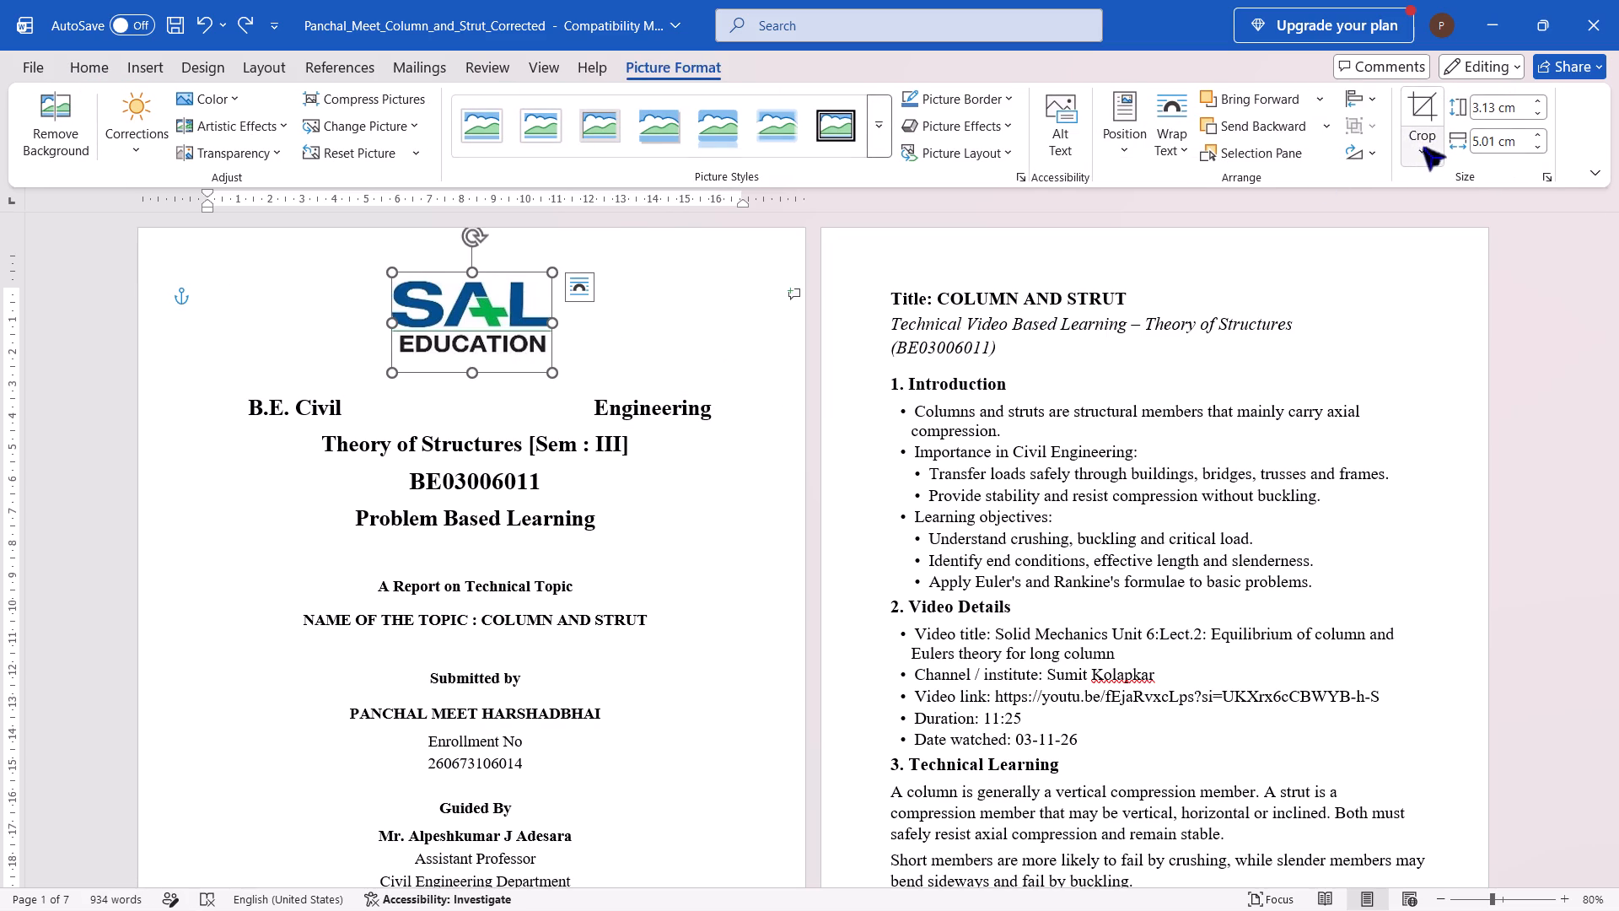
pyautogui.click(1424, 104)
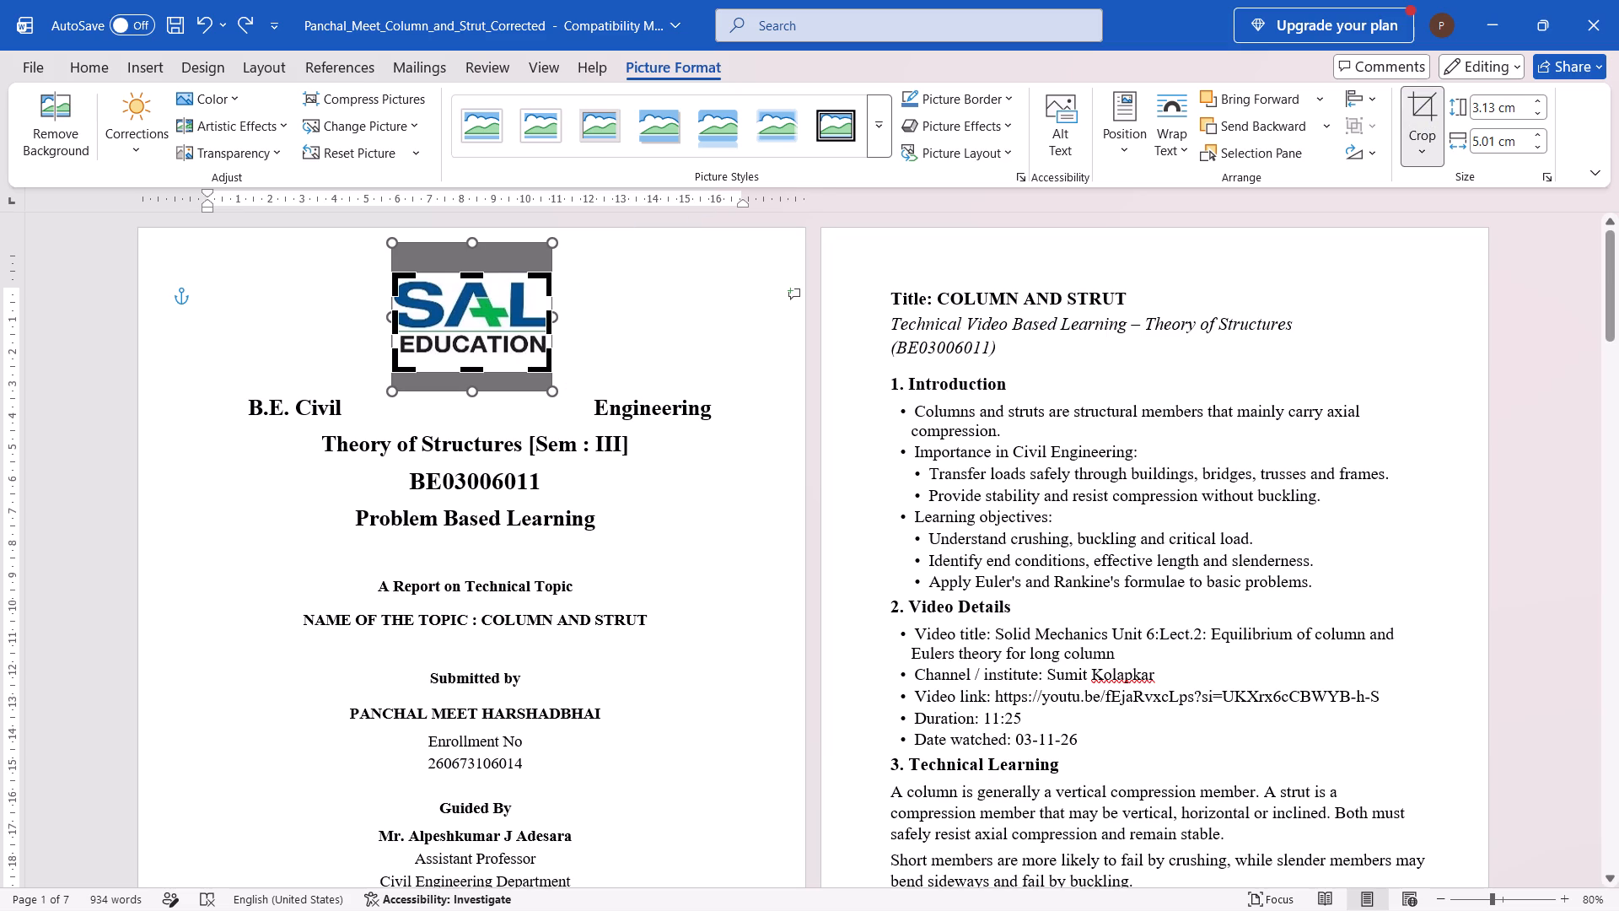
pyautogui.click(471, 369)
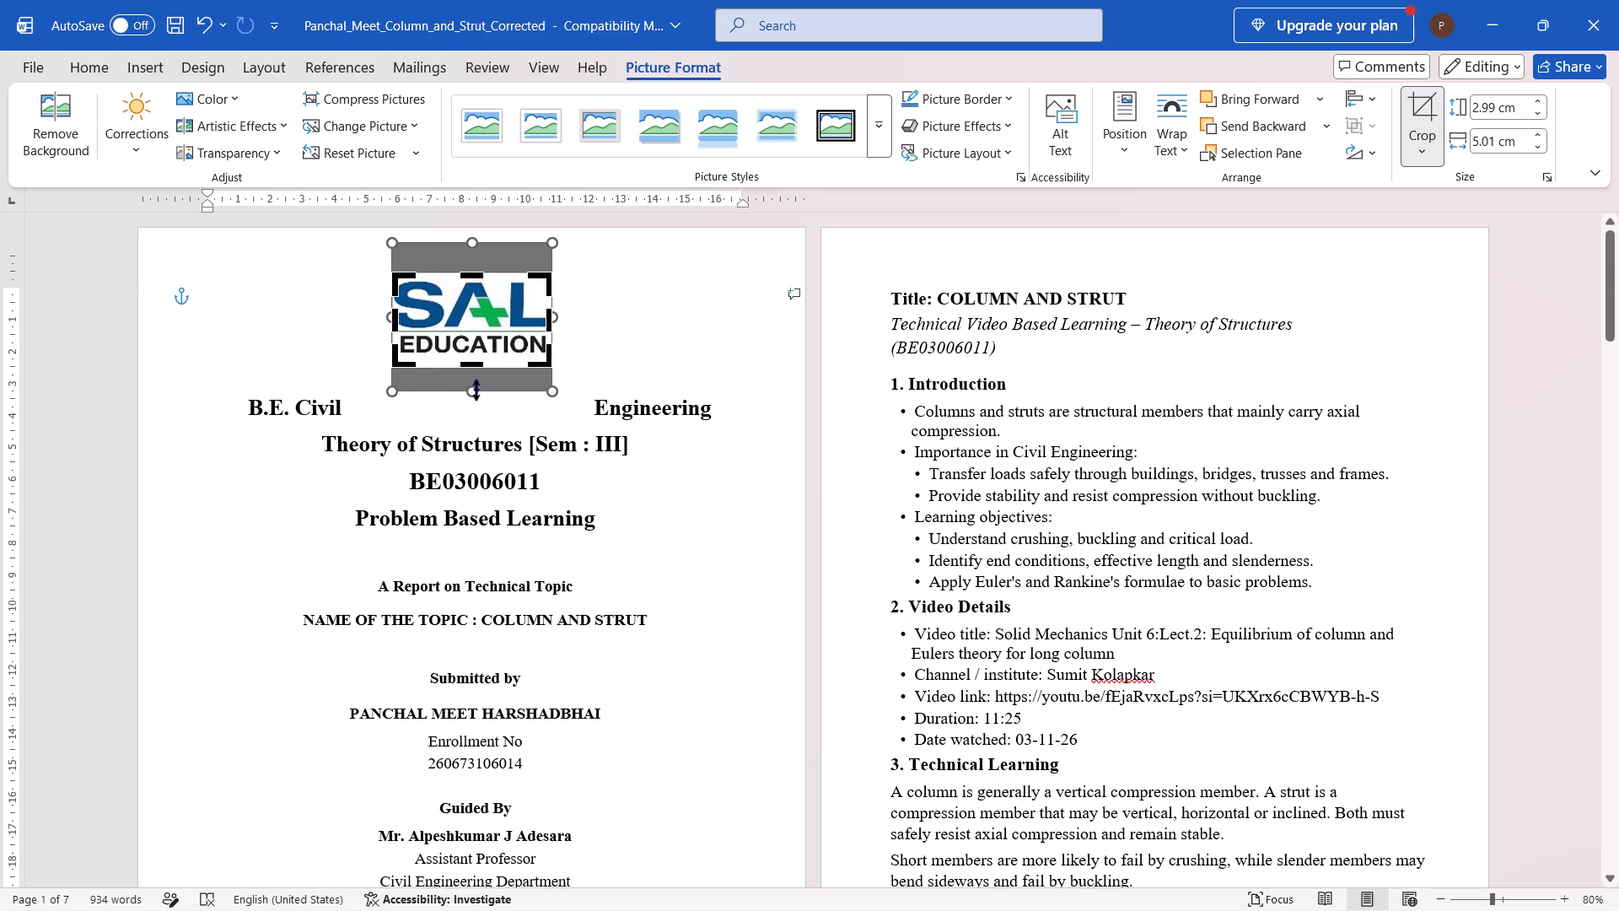
# Enlarge the SAL Education logo image slightly inside its crop frame.
pyautogui.click(476, 390)
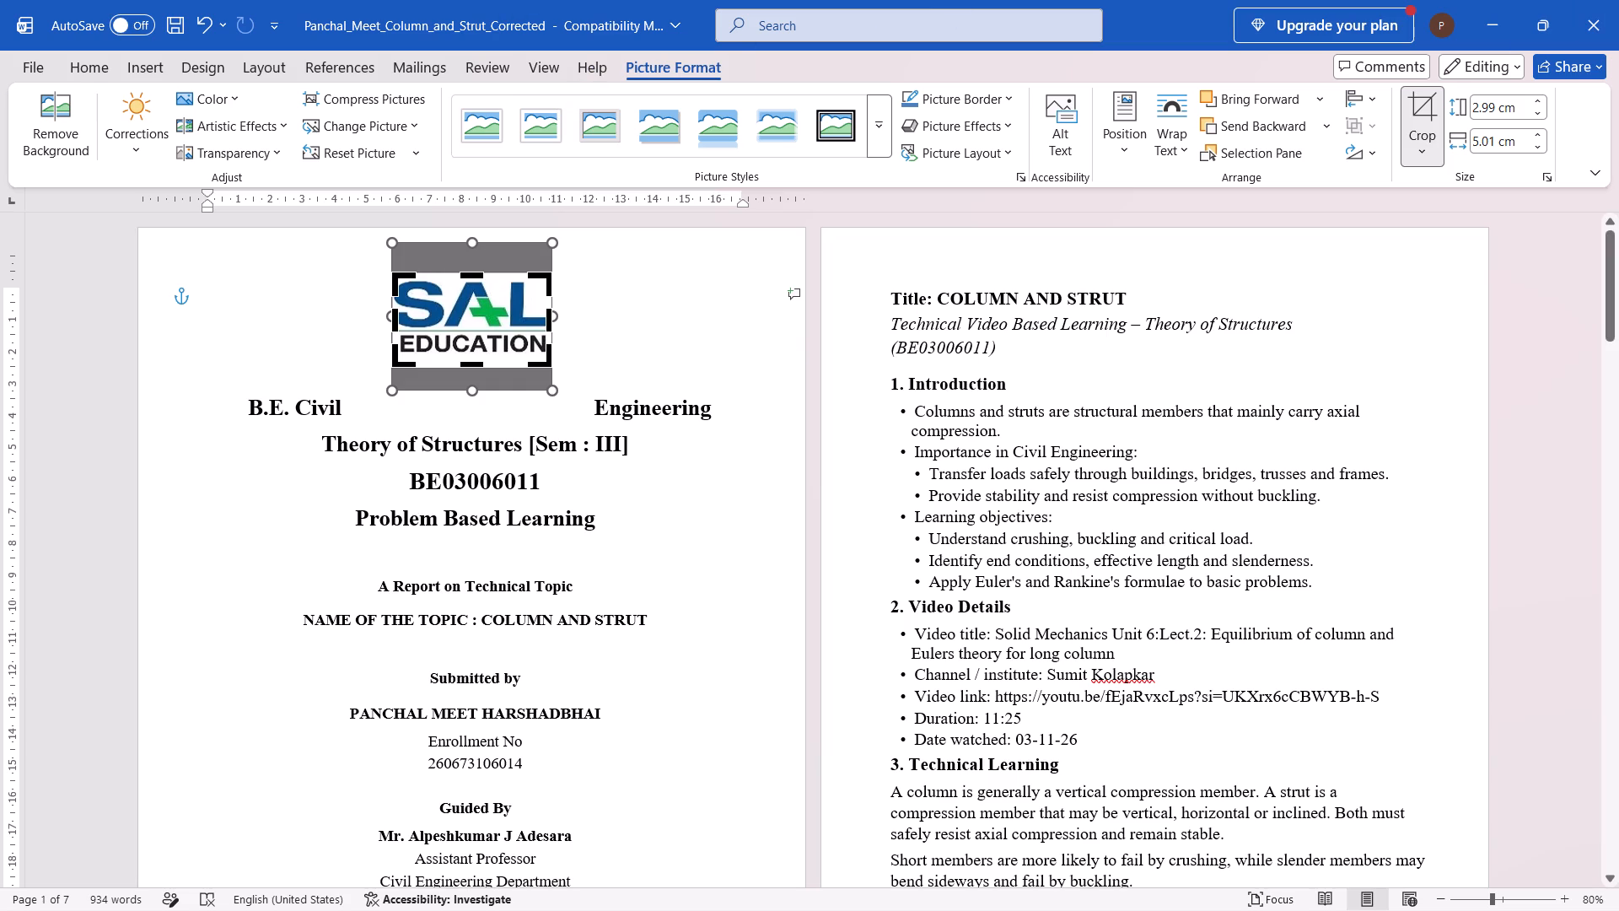
pyautogui.moveTo(559, 393); pyautogui.dragTo(548, 395)
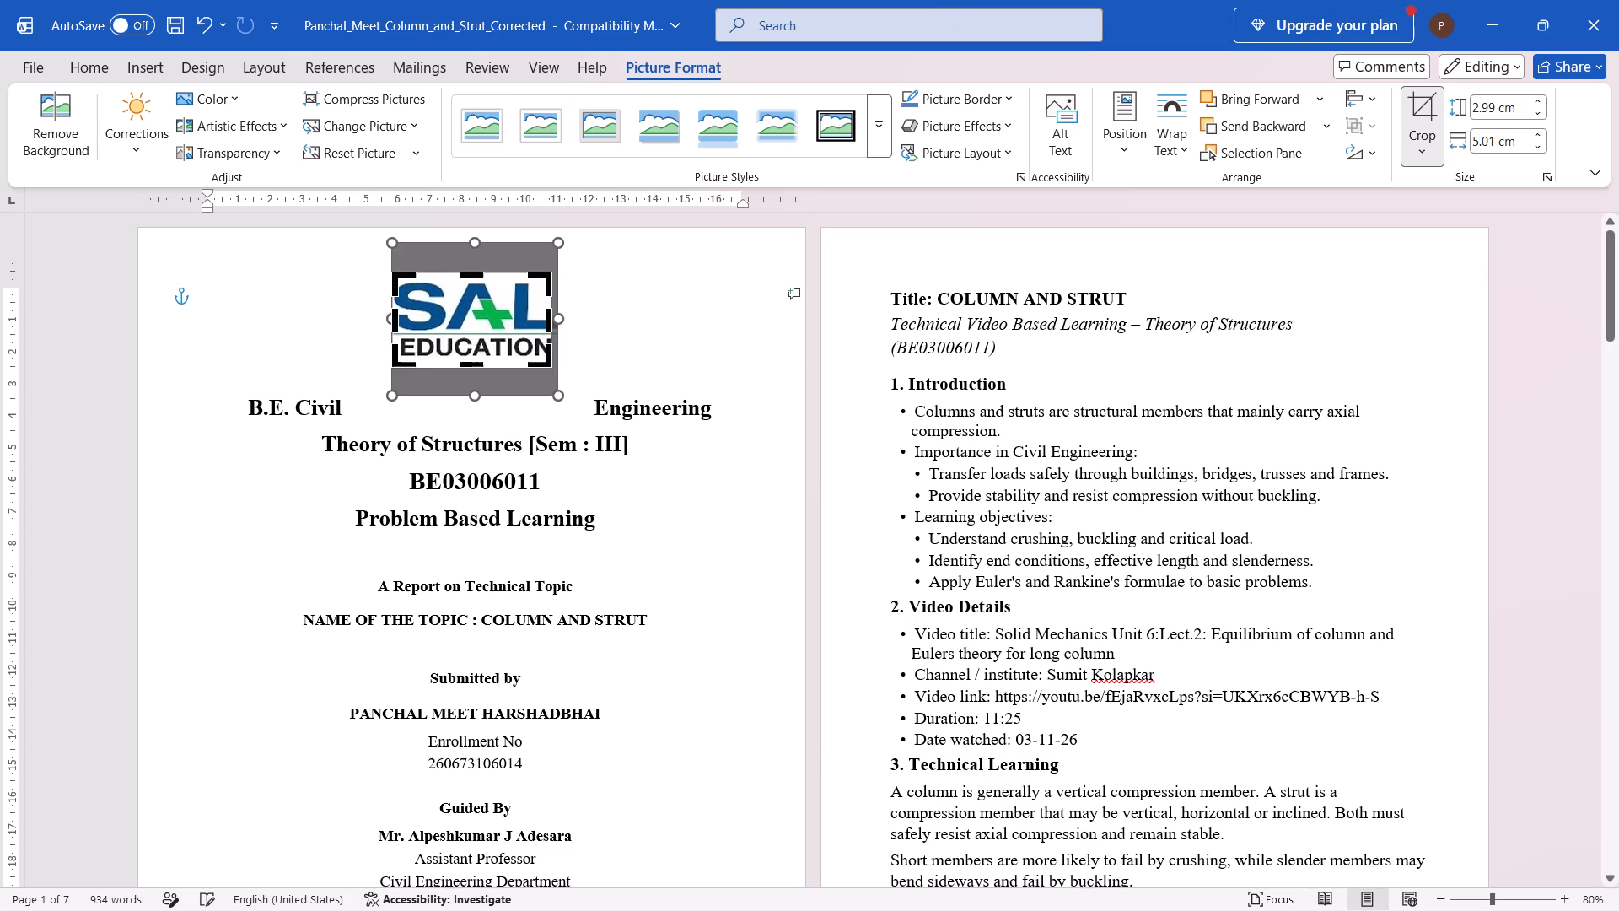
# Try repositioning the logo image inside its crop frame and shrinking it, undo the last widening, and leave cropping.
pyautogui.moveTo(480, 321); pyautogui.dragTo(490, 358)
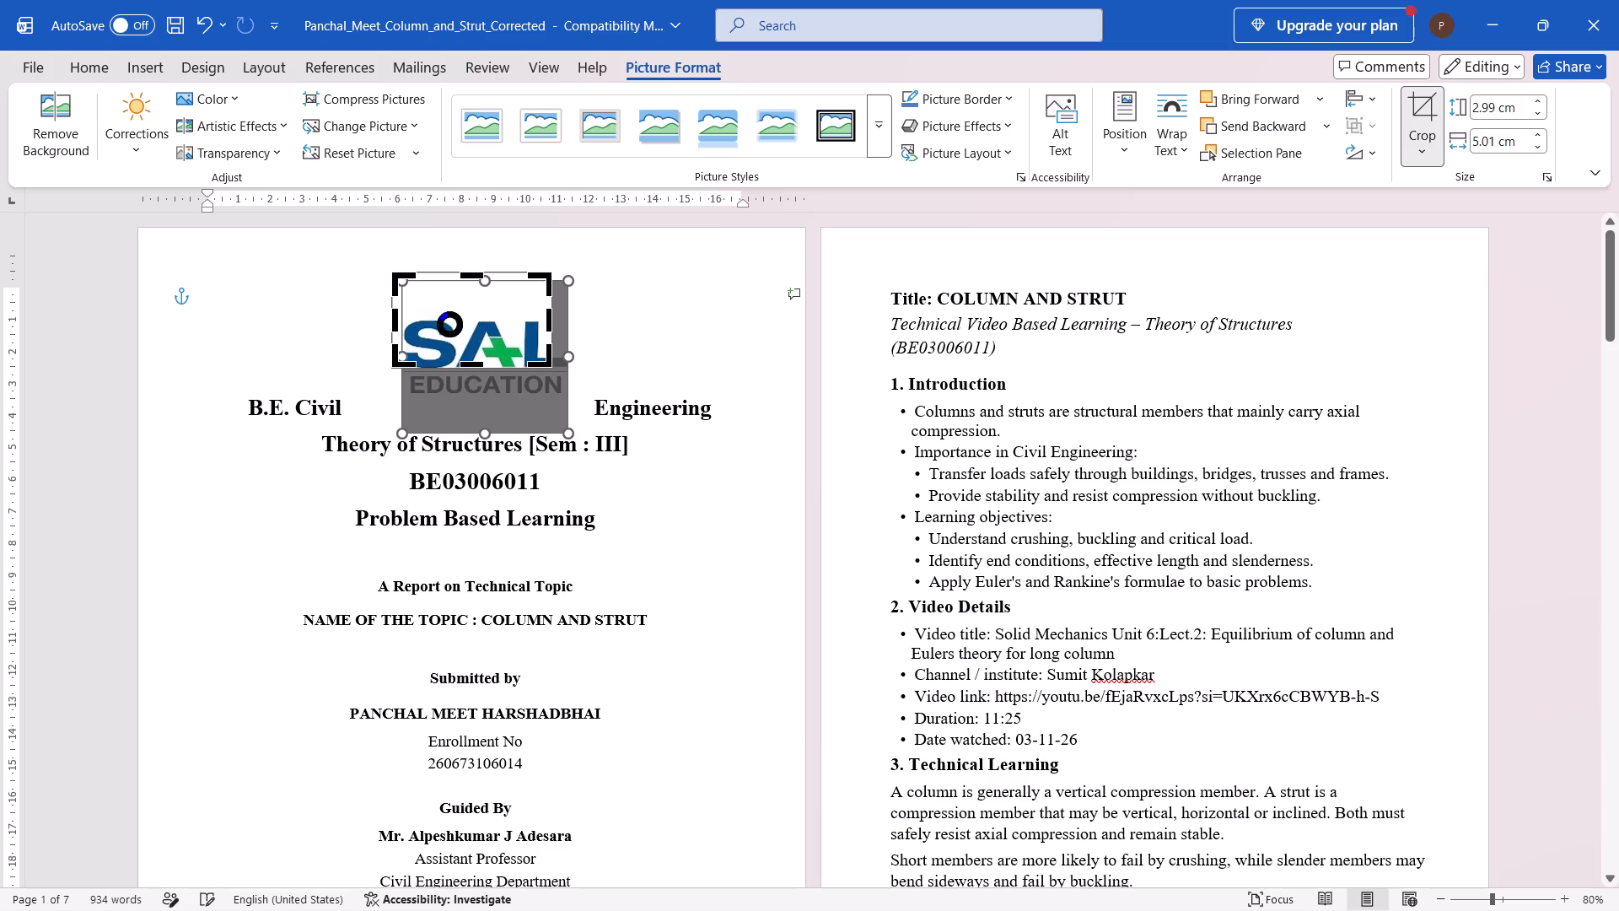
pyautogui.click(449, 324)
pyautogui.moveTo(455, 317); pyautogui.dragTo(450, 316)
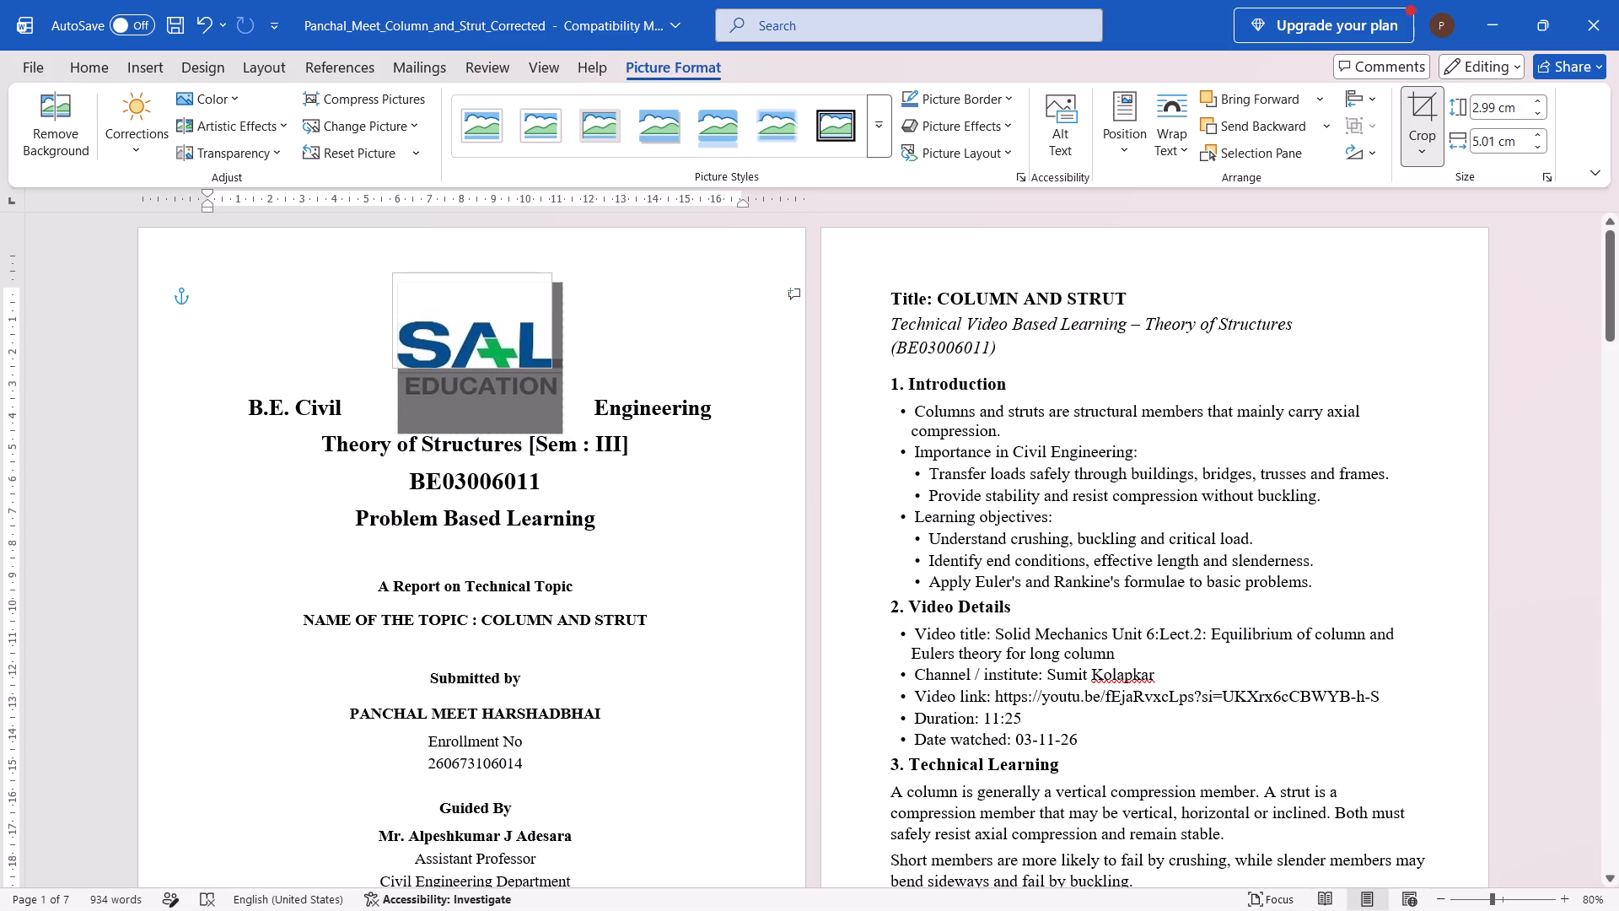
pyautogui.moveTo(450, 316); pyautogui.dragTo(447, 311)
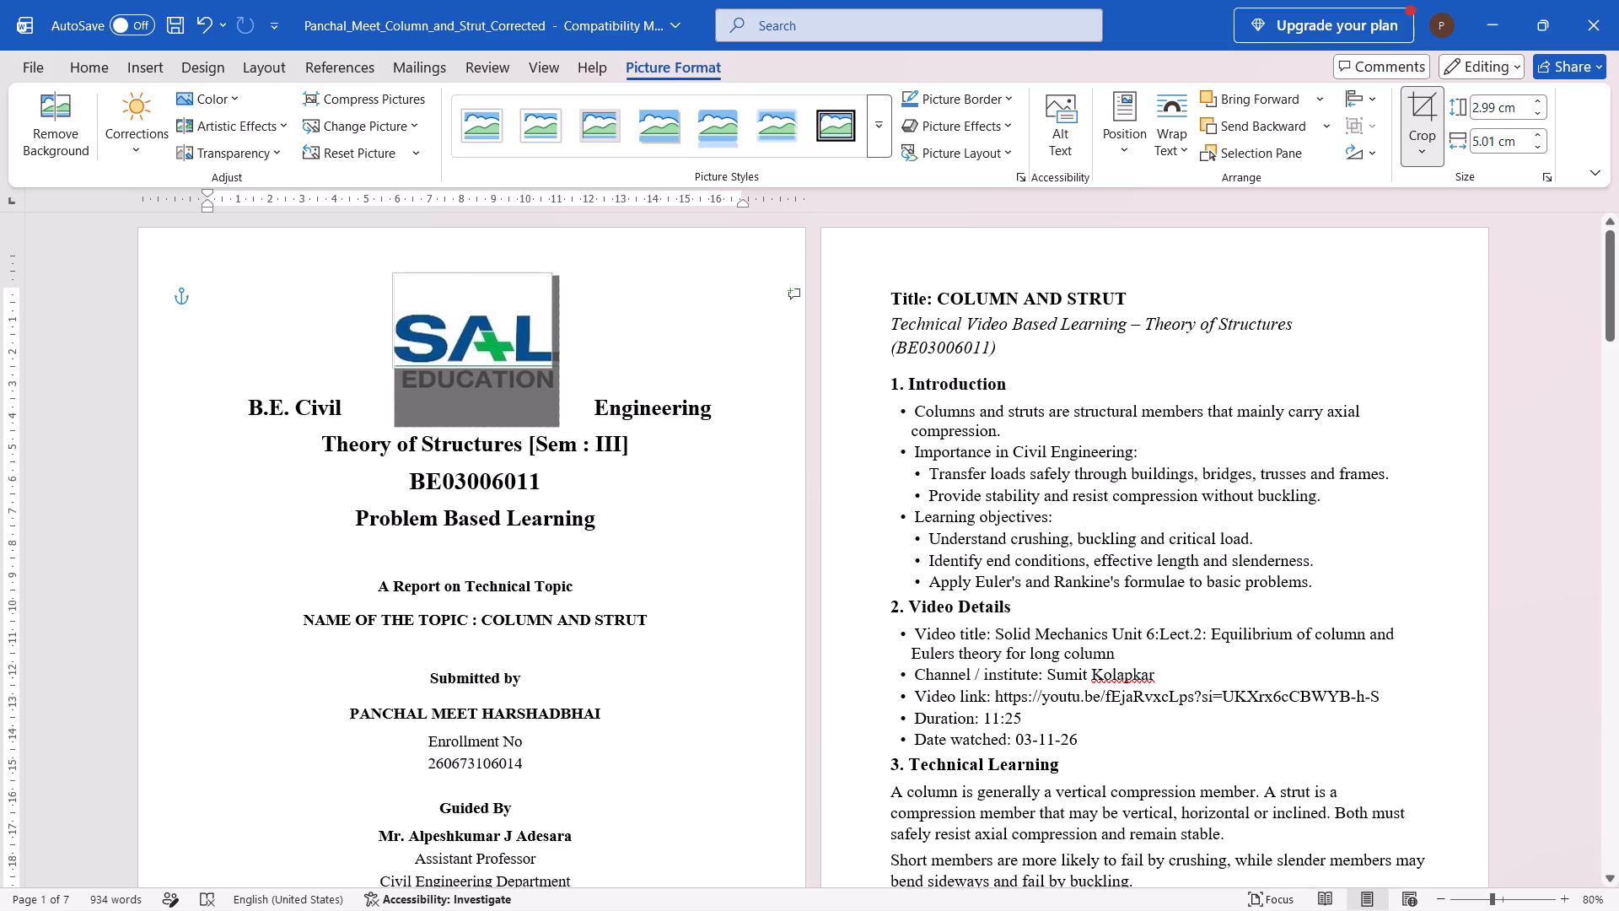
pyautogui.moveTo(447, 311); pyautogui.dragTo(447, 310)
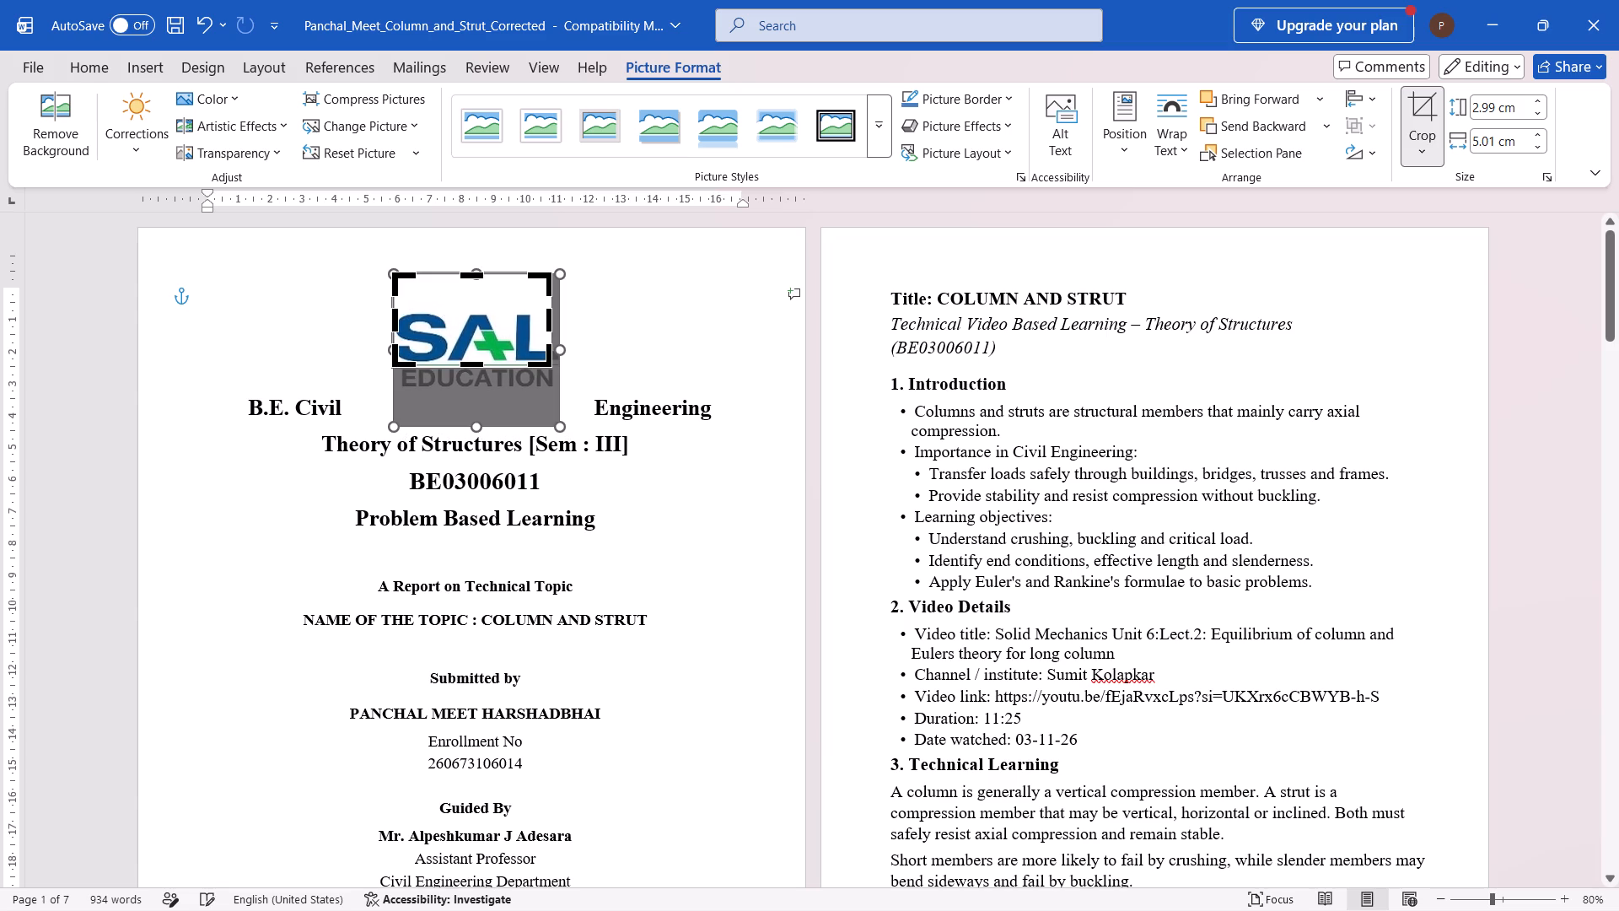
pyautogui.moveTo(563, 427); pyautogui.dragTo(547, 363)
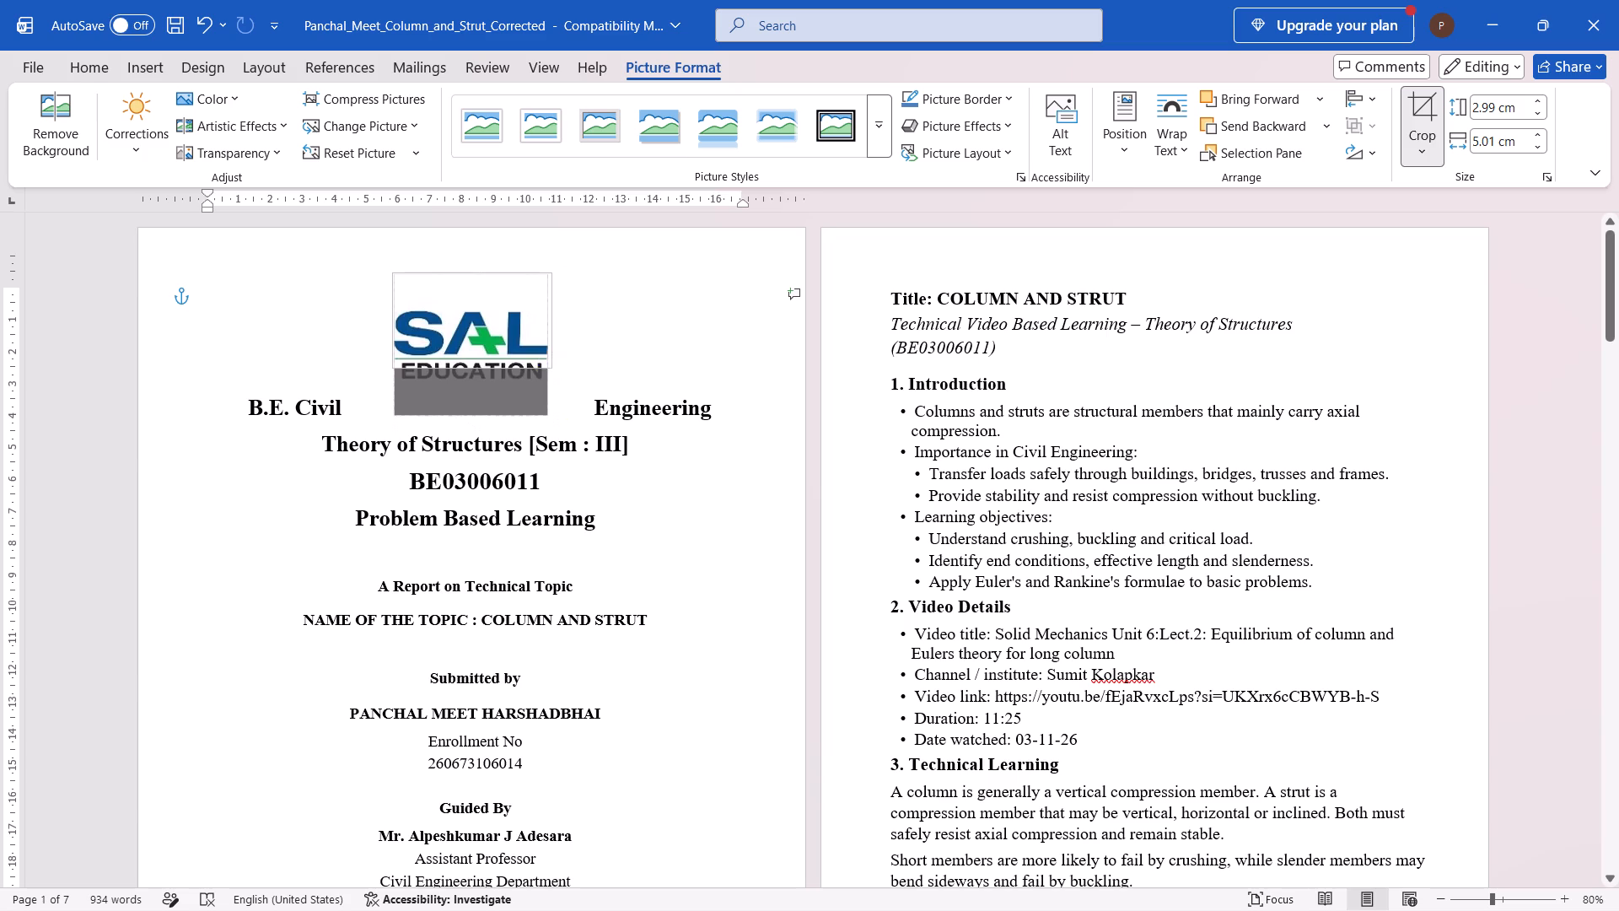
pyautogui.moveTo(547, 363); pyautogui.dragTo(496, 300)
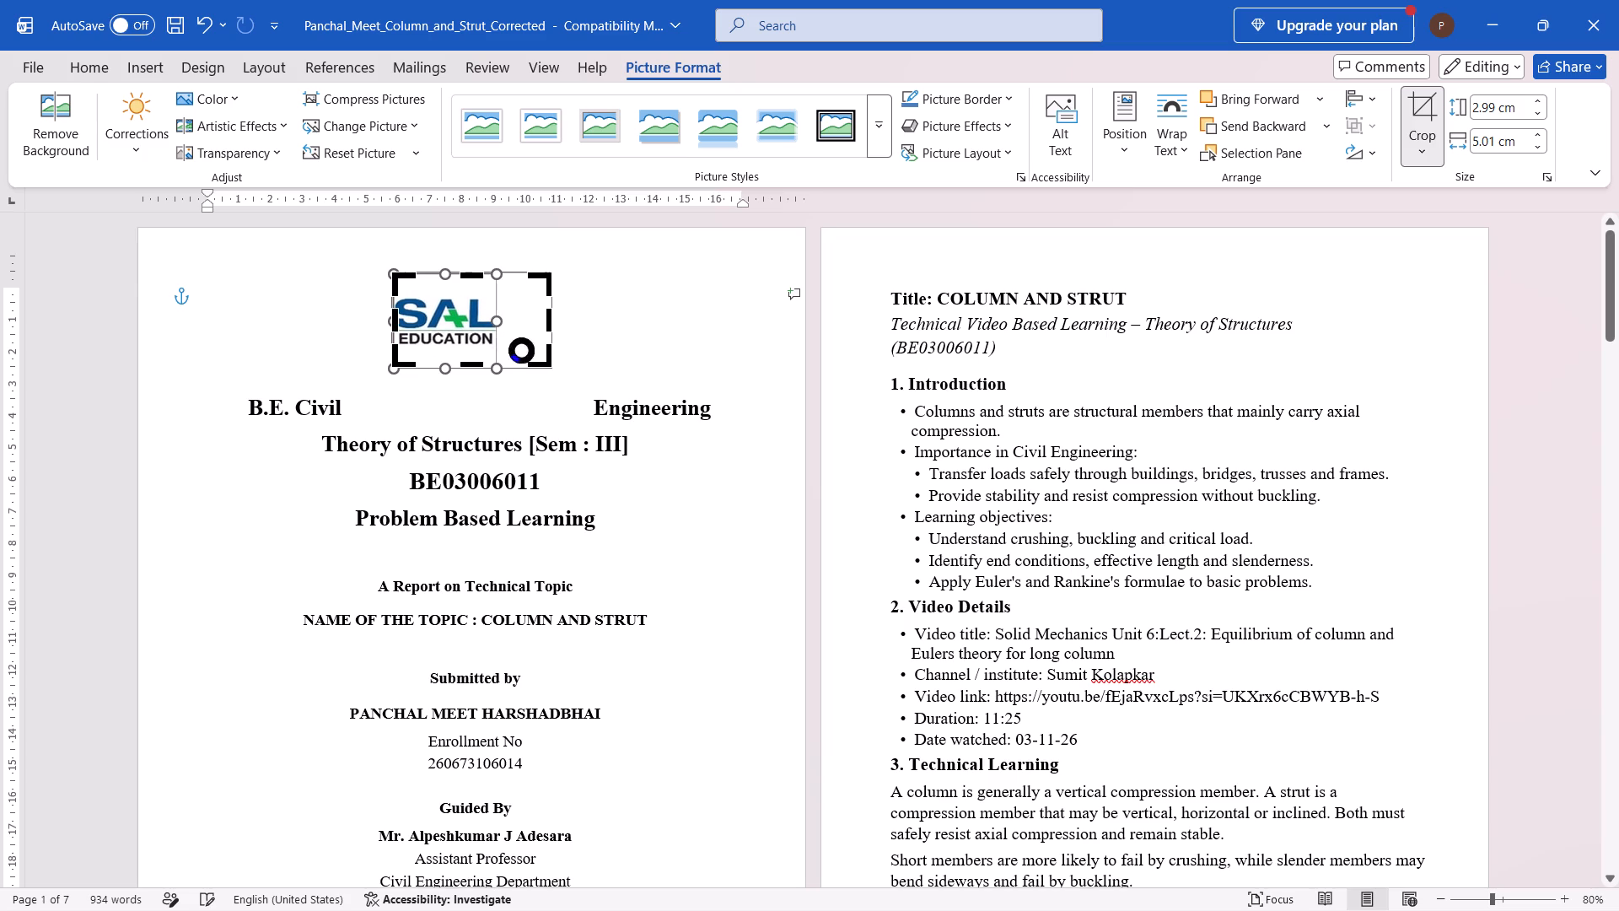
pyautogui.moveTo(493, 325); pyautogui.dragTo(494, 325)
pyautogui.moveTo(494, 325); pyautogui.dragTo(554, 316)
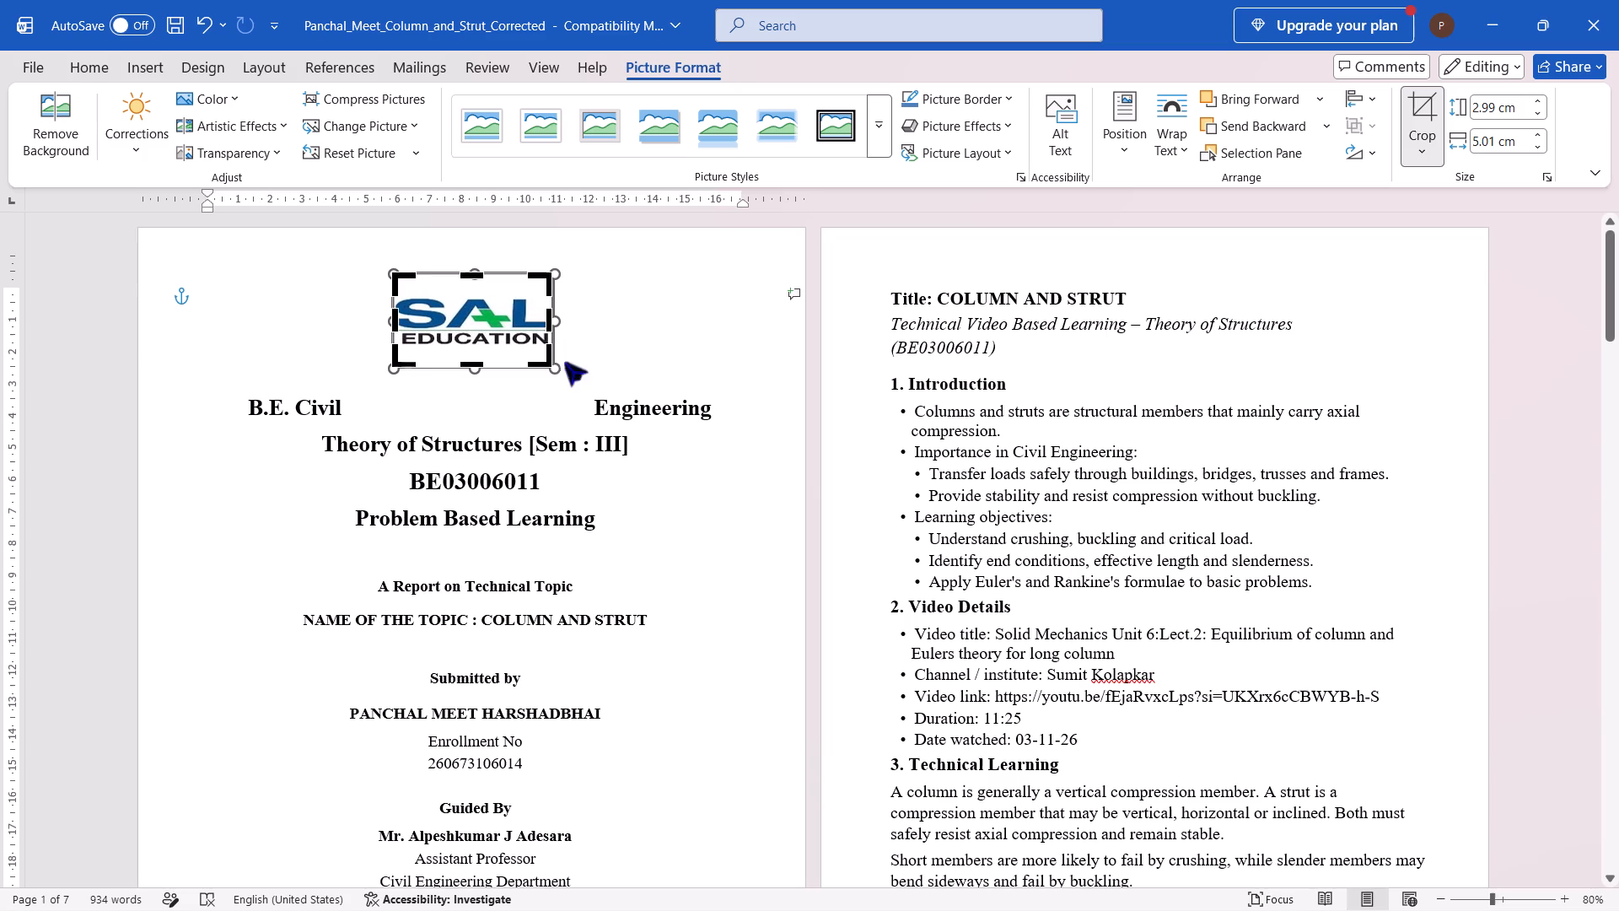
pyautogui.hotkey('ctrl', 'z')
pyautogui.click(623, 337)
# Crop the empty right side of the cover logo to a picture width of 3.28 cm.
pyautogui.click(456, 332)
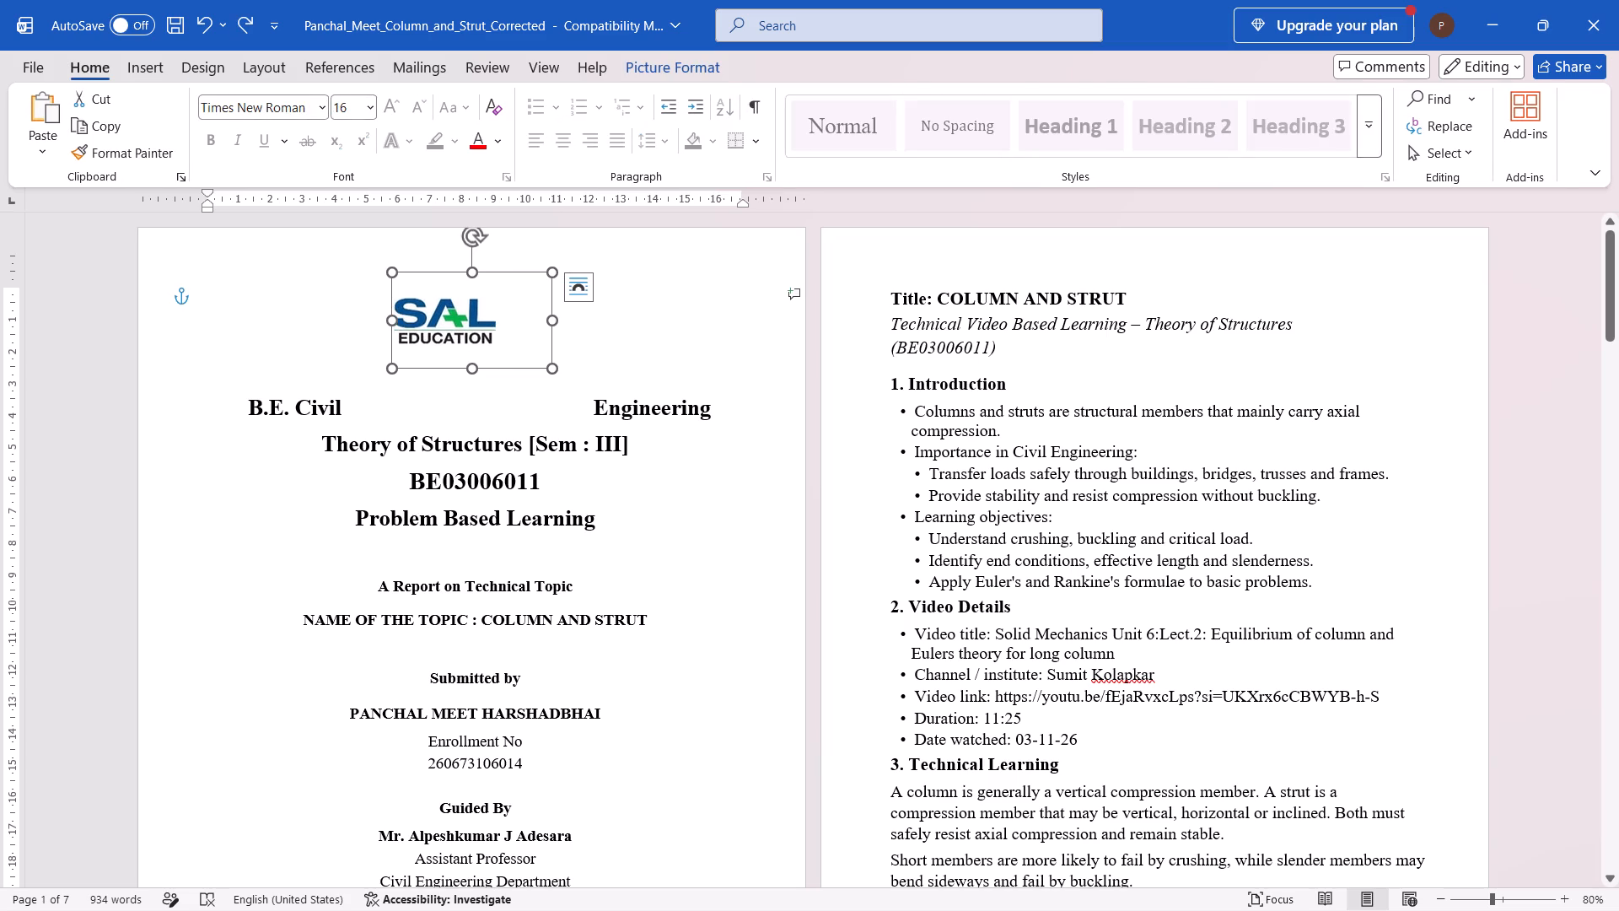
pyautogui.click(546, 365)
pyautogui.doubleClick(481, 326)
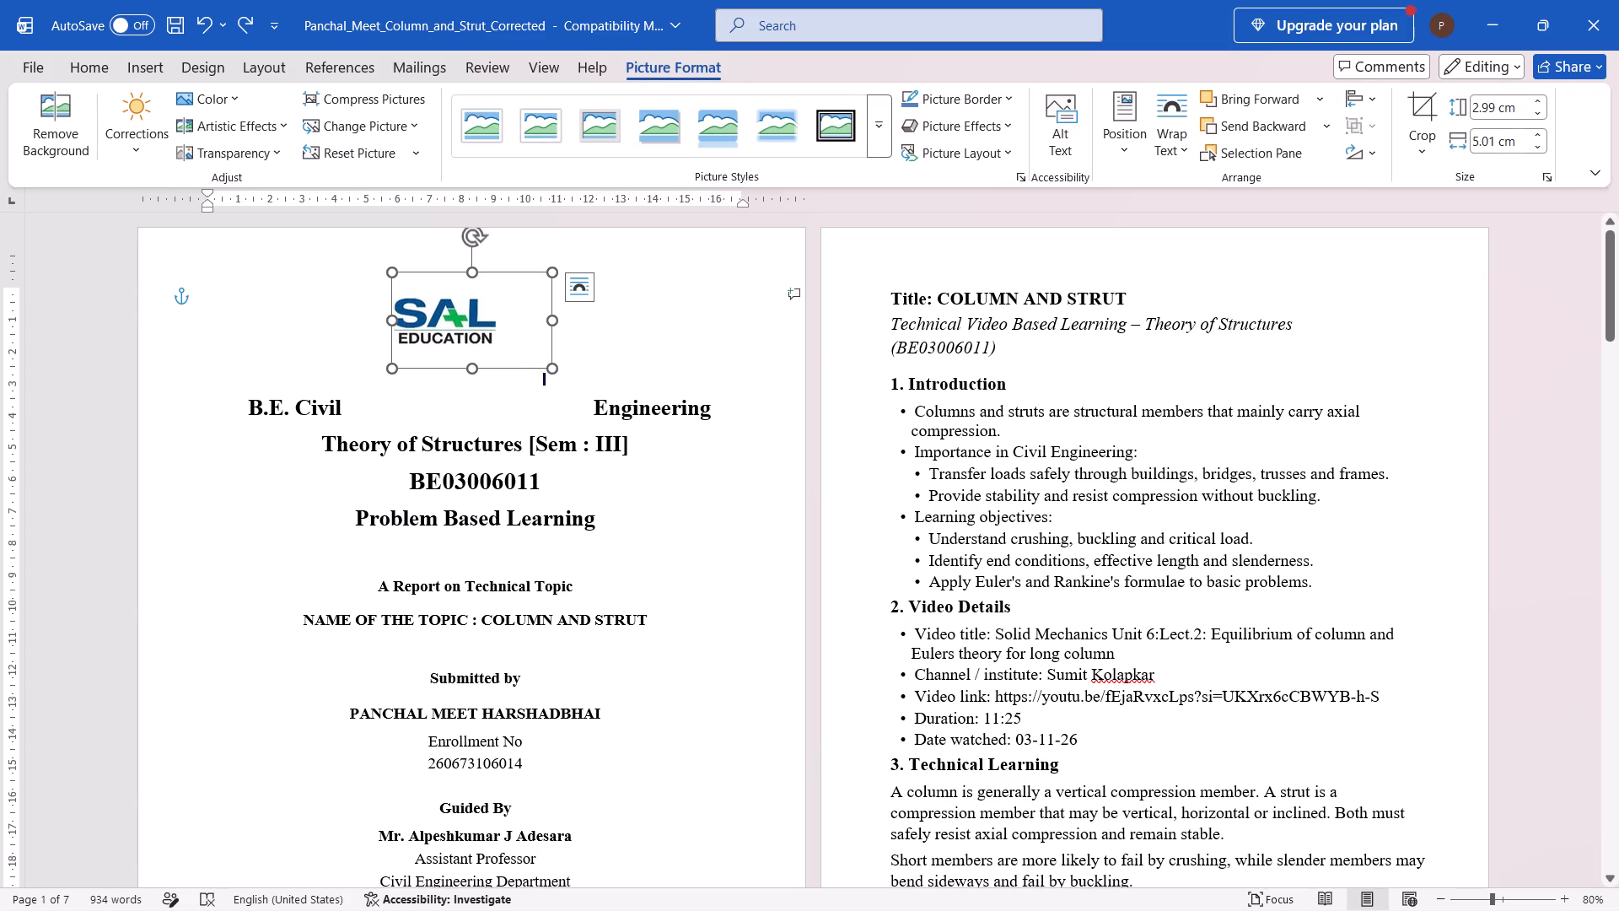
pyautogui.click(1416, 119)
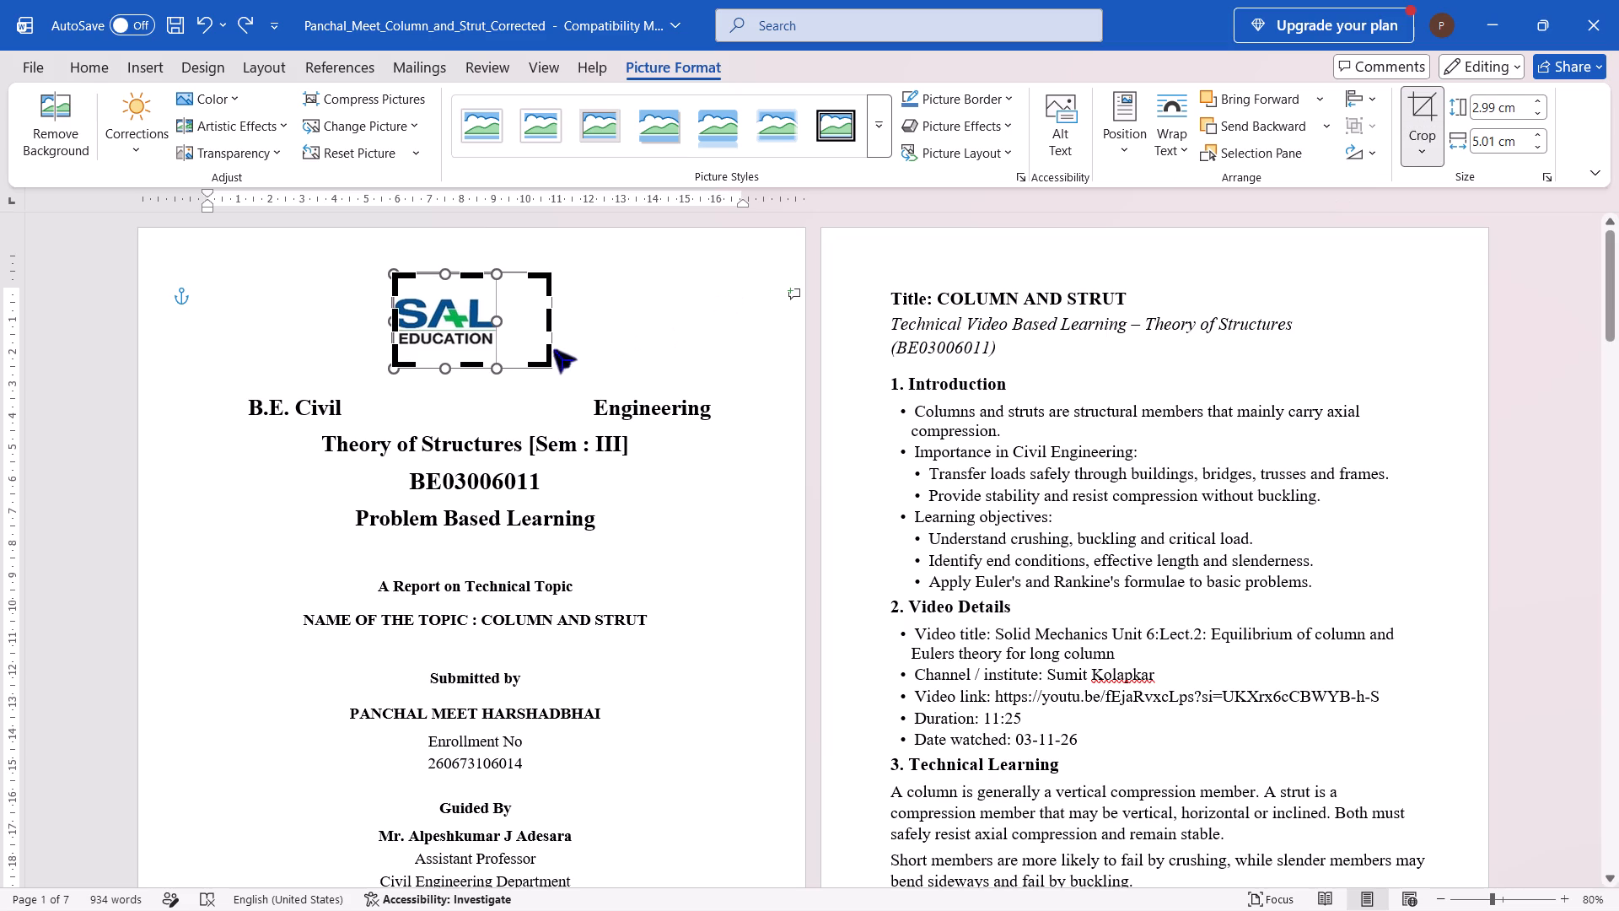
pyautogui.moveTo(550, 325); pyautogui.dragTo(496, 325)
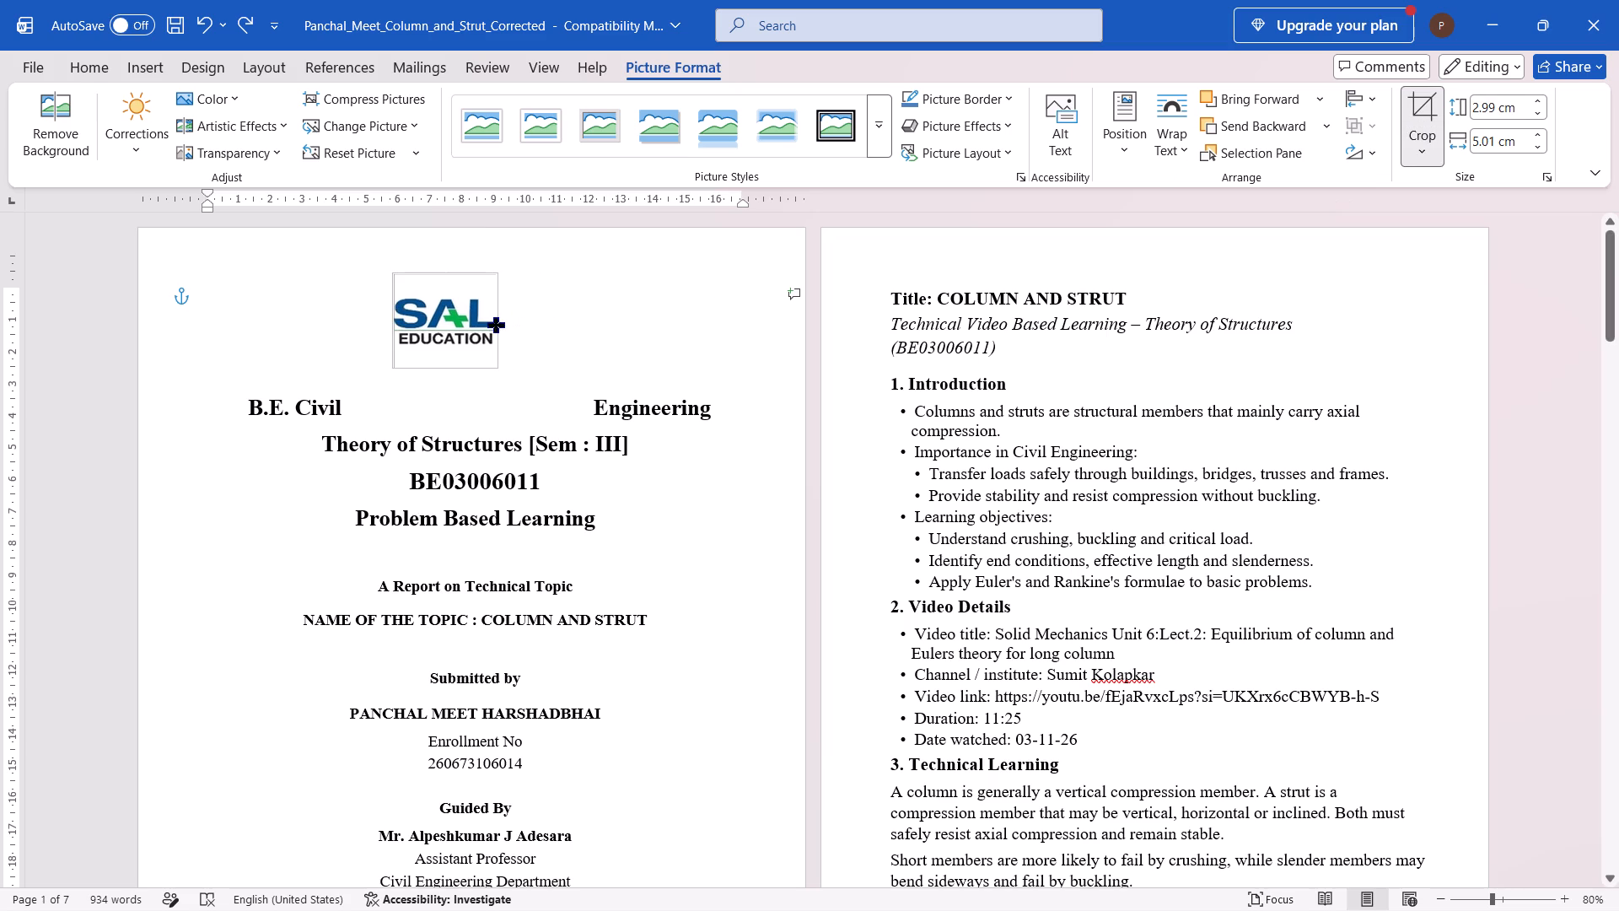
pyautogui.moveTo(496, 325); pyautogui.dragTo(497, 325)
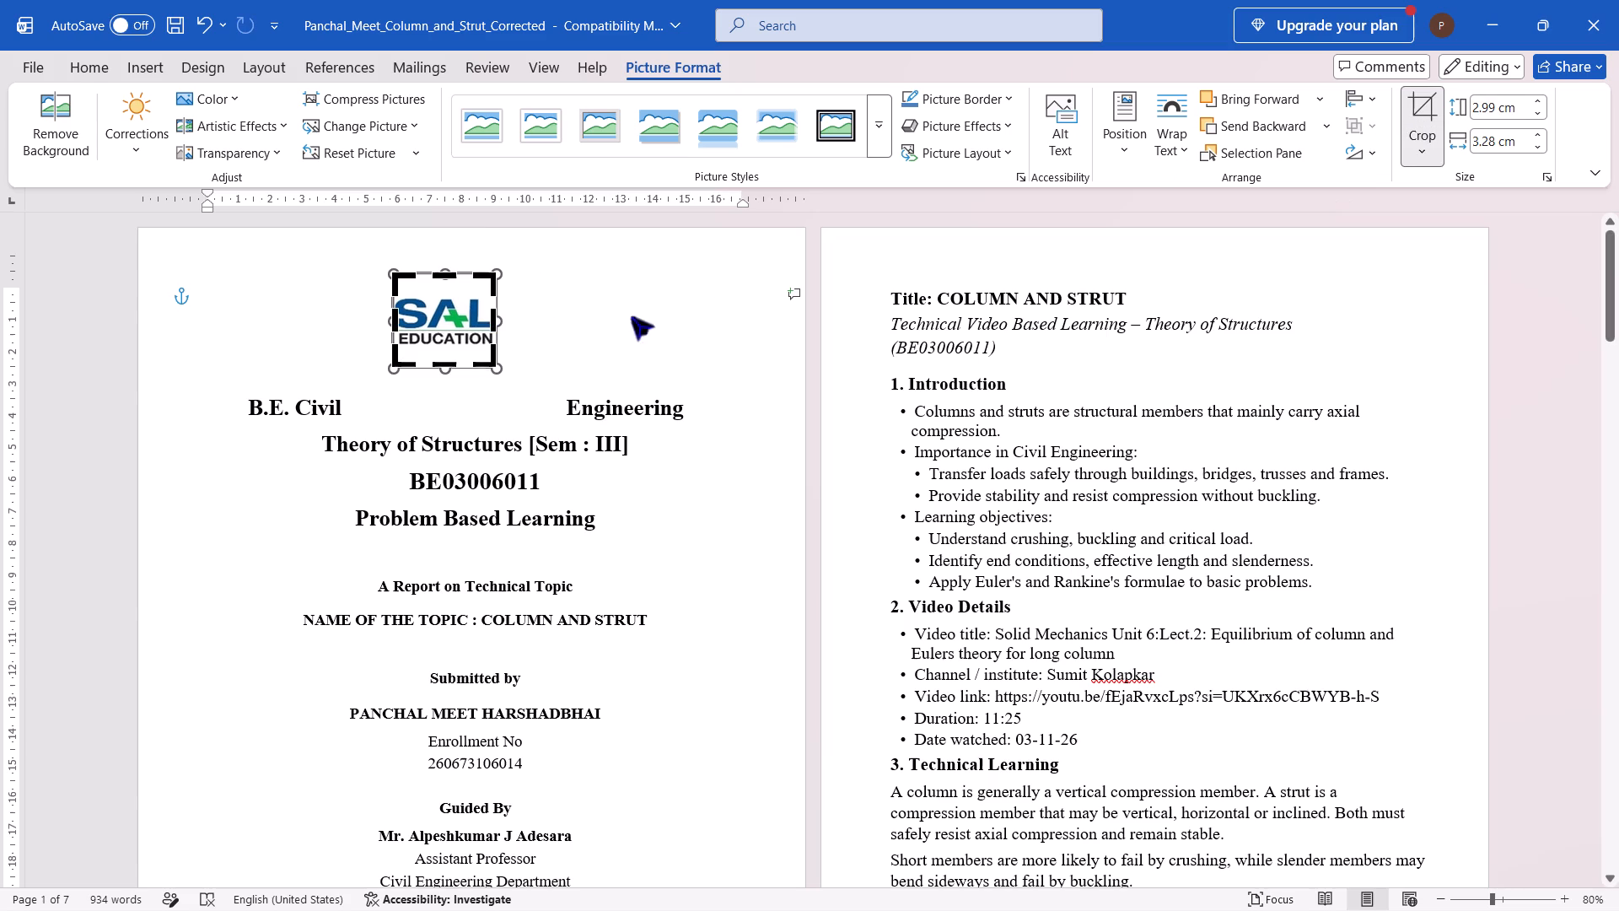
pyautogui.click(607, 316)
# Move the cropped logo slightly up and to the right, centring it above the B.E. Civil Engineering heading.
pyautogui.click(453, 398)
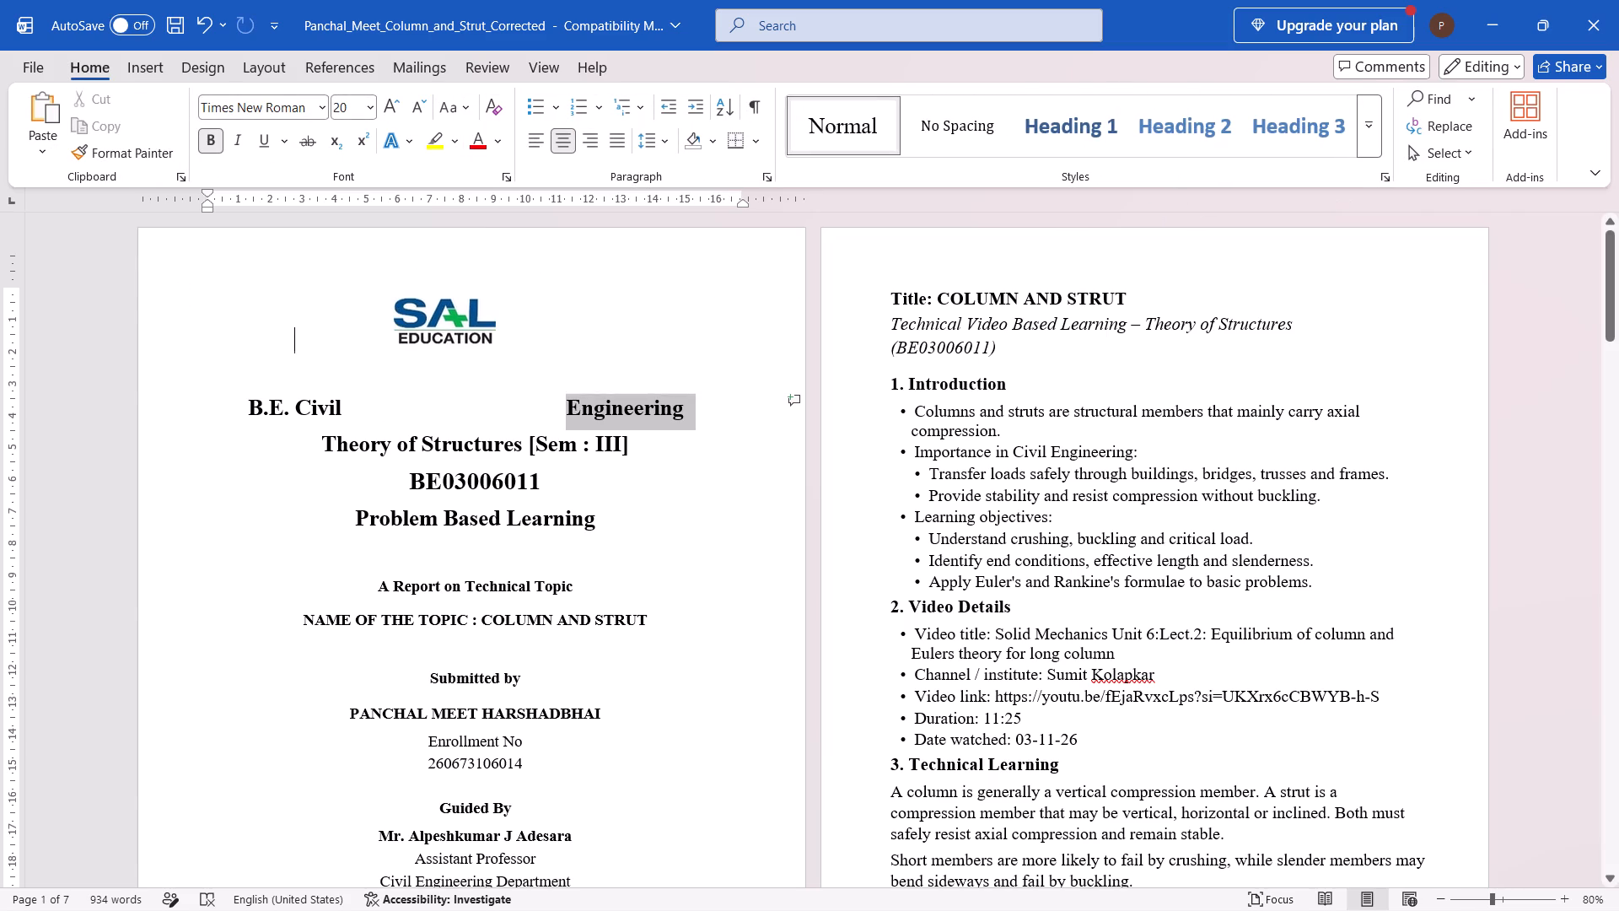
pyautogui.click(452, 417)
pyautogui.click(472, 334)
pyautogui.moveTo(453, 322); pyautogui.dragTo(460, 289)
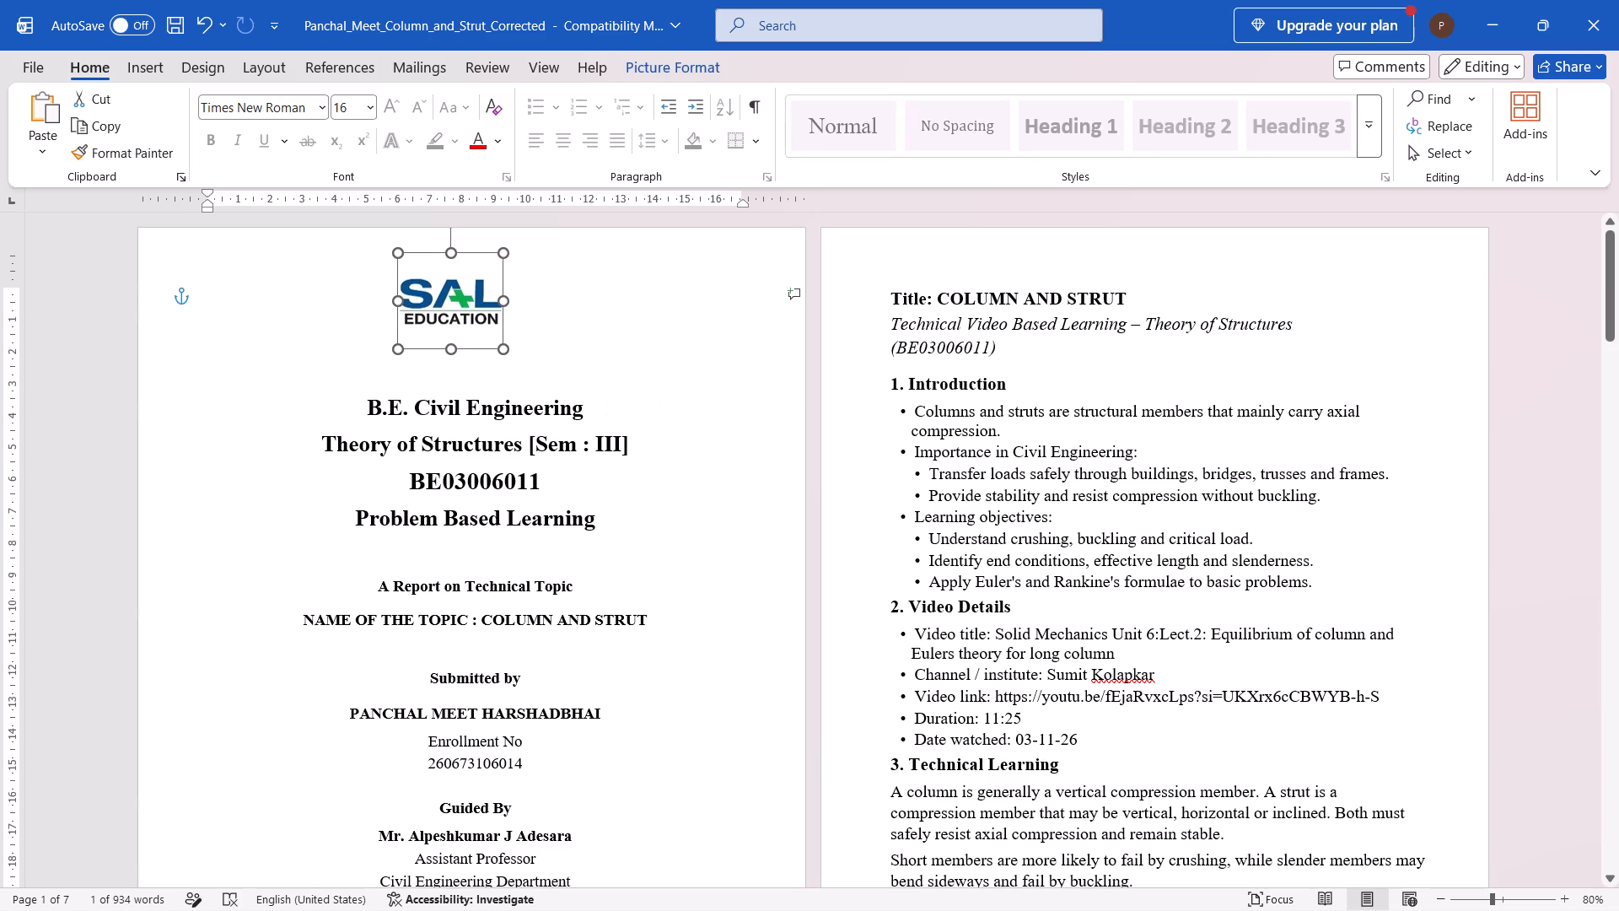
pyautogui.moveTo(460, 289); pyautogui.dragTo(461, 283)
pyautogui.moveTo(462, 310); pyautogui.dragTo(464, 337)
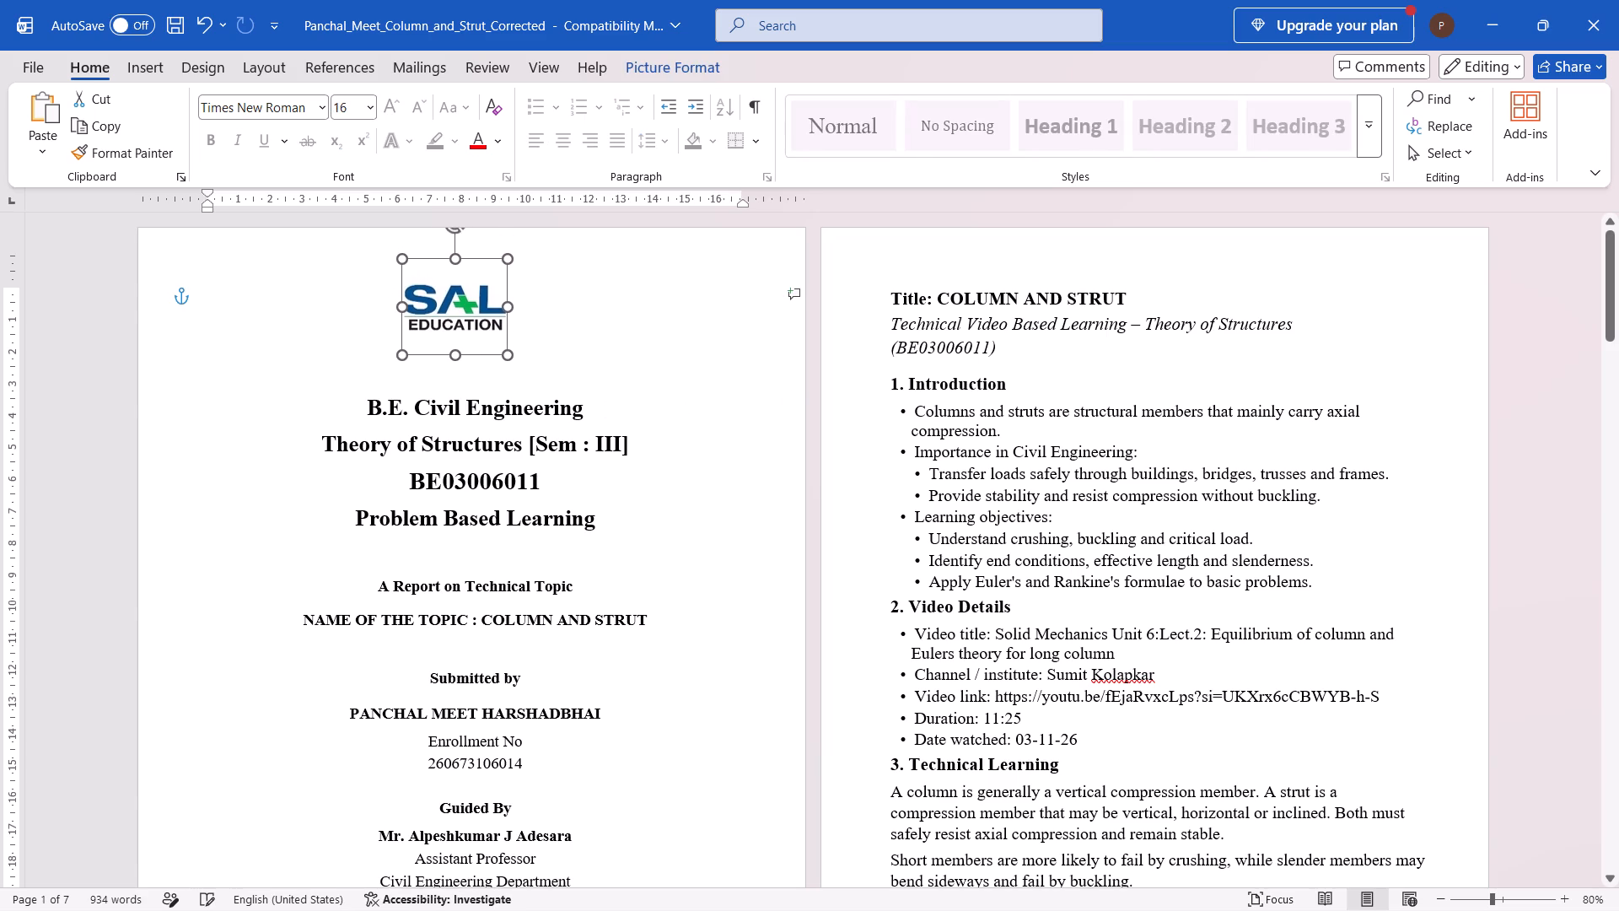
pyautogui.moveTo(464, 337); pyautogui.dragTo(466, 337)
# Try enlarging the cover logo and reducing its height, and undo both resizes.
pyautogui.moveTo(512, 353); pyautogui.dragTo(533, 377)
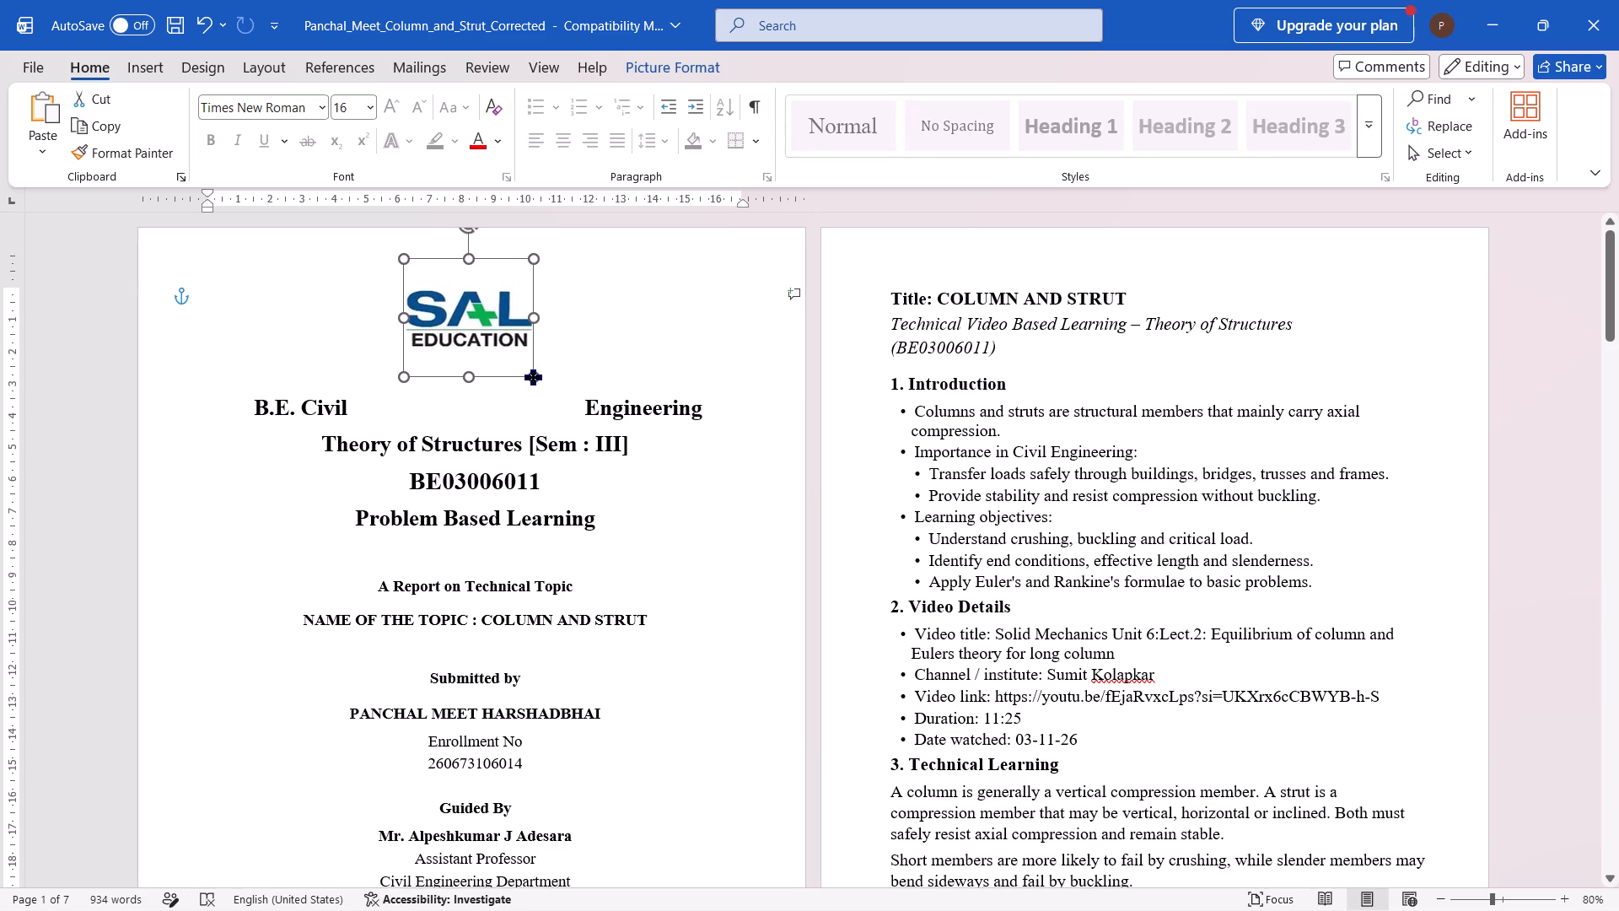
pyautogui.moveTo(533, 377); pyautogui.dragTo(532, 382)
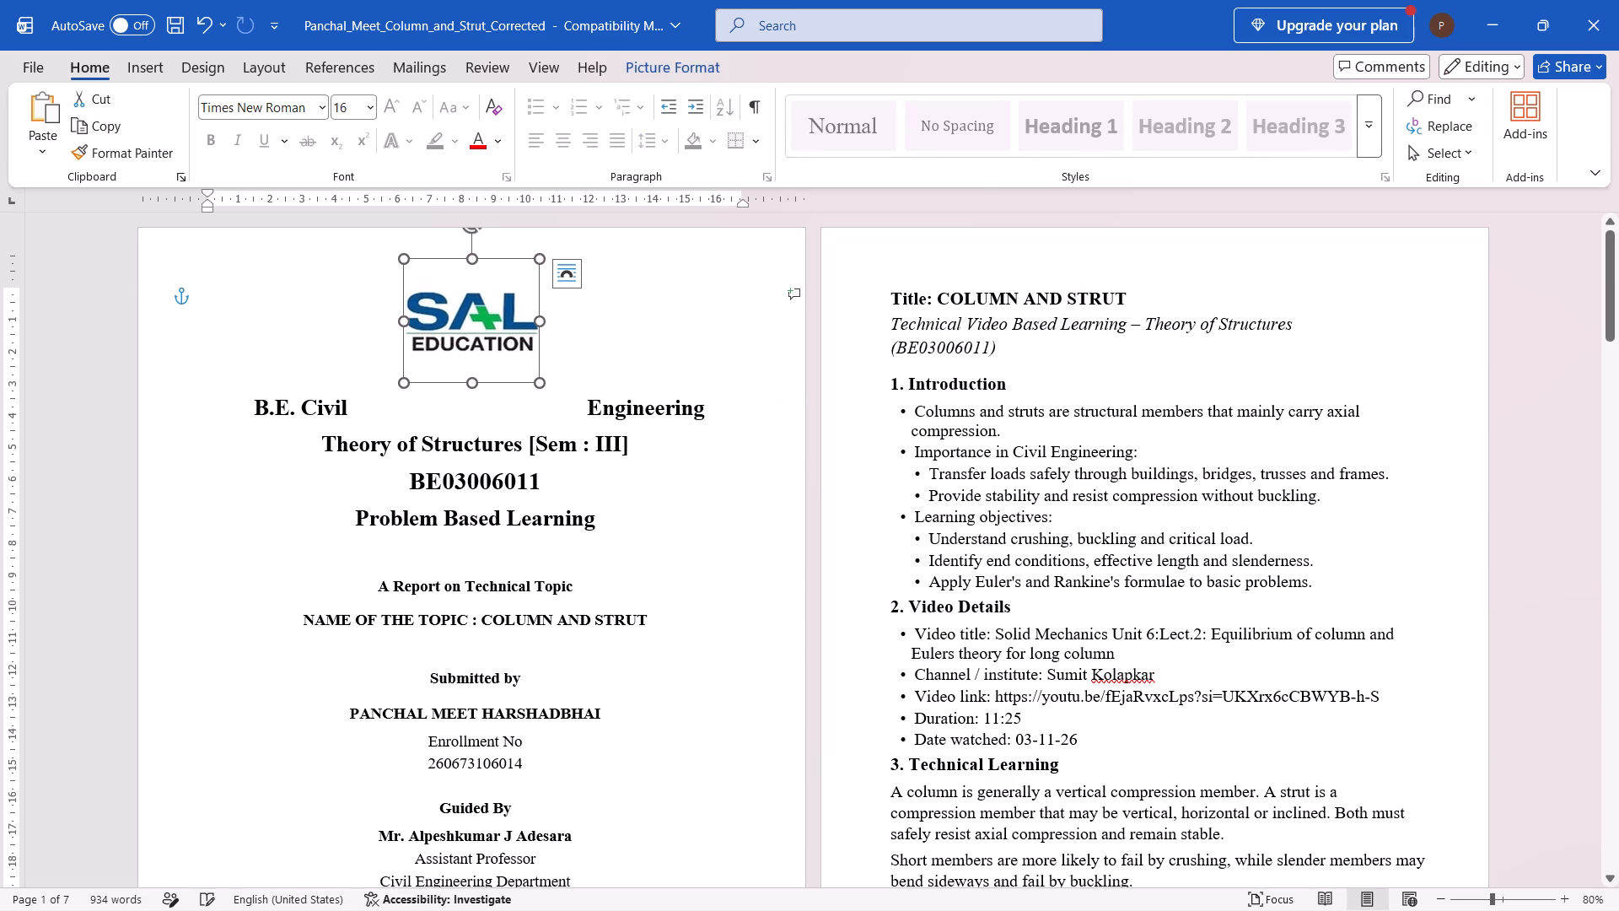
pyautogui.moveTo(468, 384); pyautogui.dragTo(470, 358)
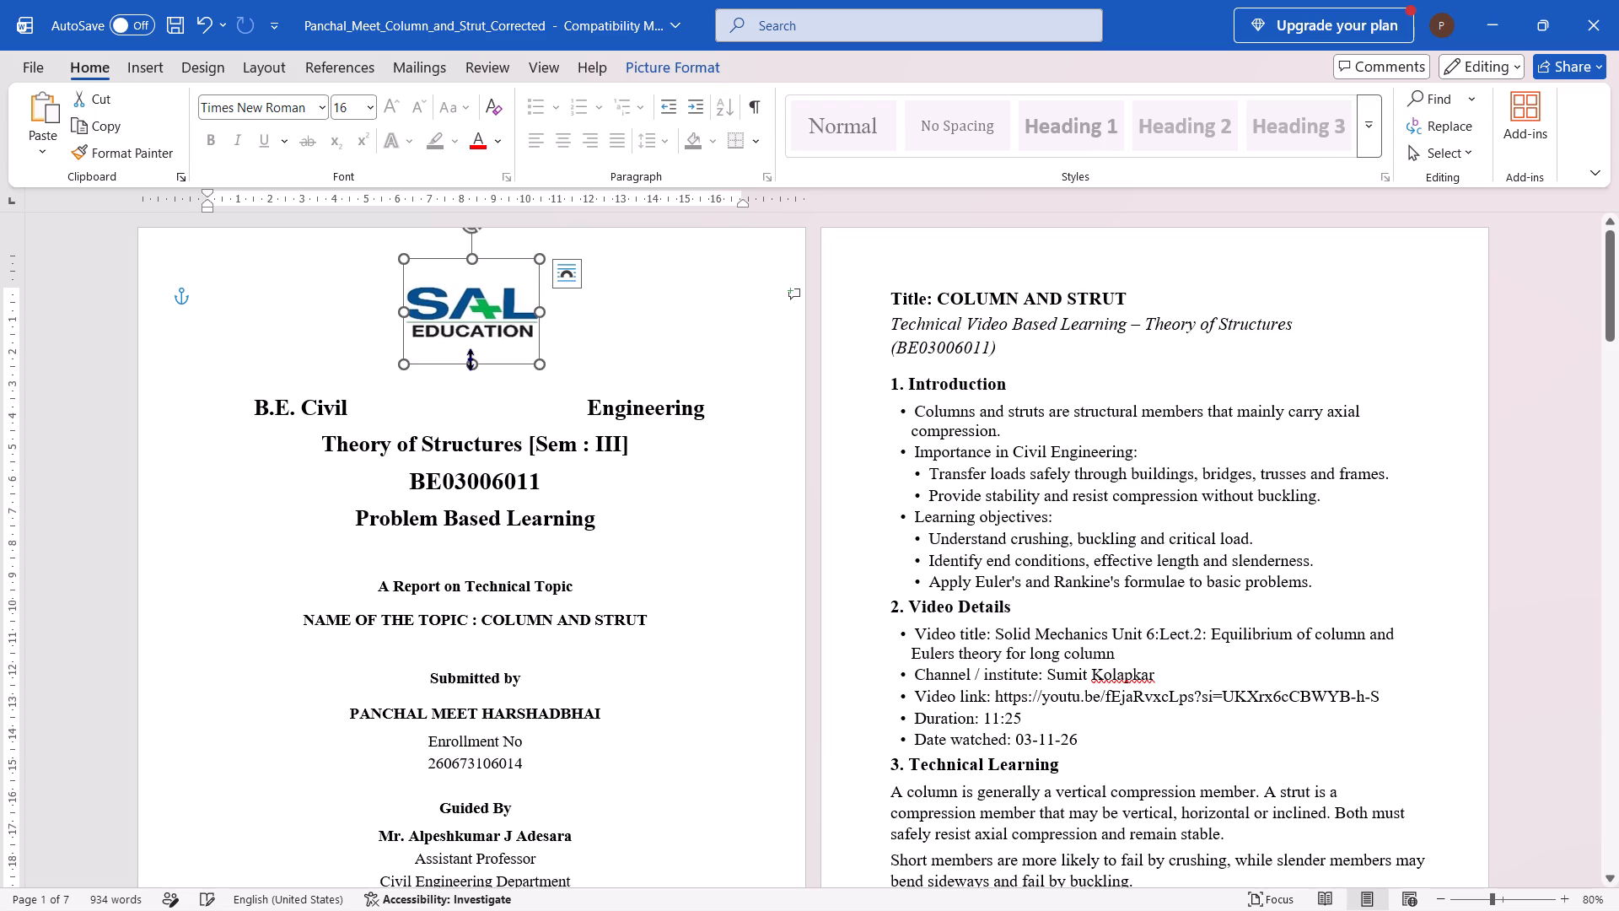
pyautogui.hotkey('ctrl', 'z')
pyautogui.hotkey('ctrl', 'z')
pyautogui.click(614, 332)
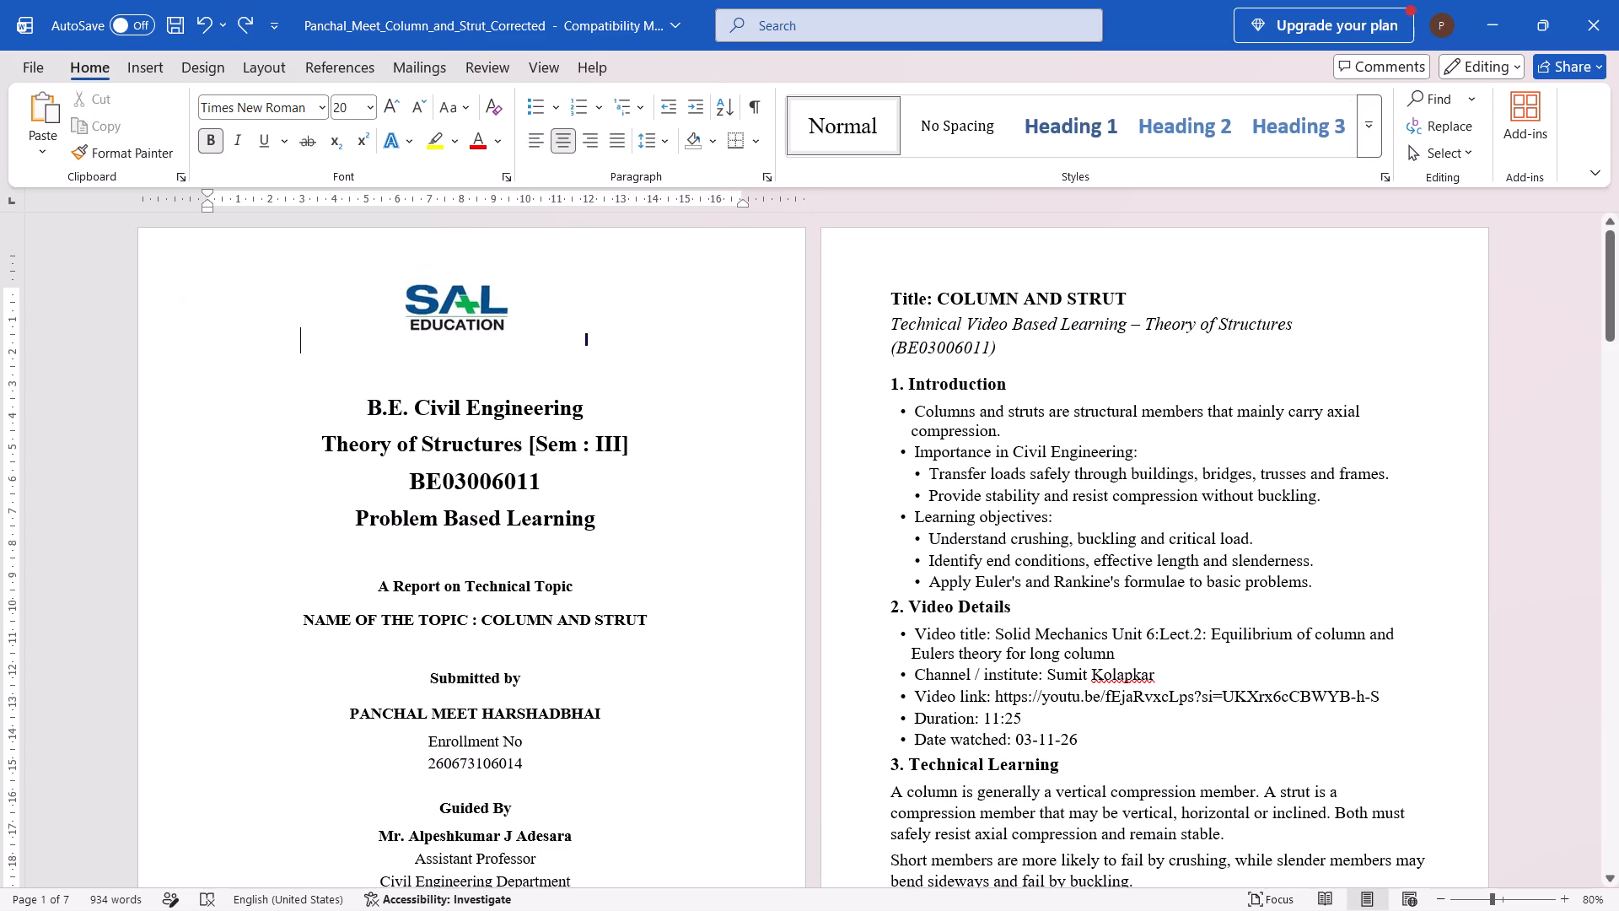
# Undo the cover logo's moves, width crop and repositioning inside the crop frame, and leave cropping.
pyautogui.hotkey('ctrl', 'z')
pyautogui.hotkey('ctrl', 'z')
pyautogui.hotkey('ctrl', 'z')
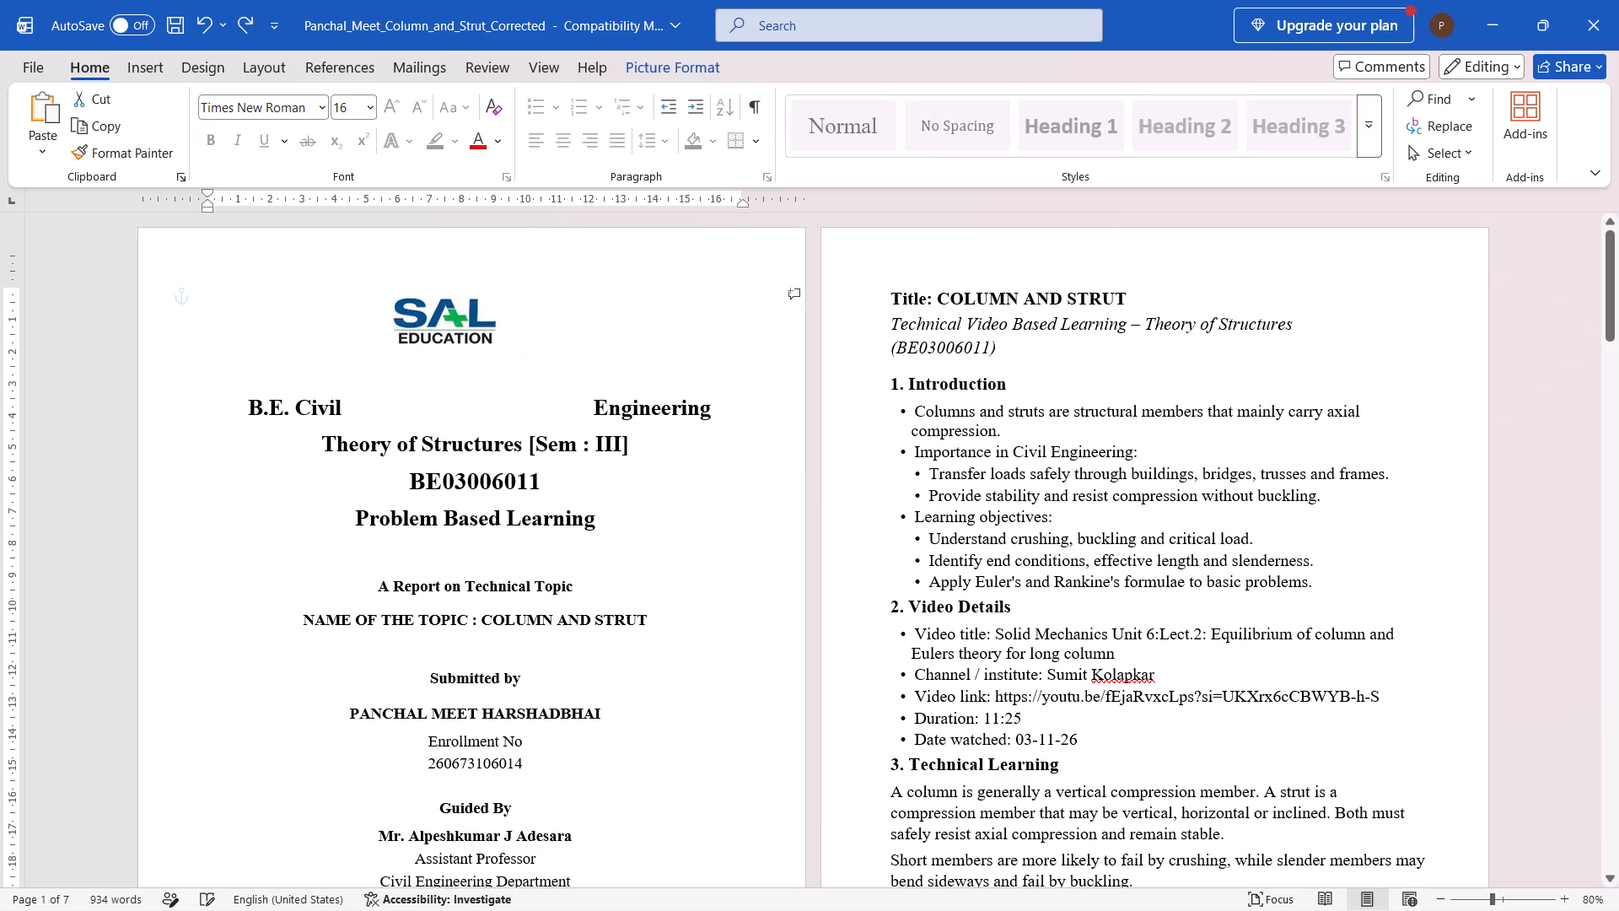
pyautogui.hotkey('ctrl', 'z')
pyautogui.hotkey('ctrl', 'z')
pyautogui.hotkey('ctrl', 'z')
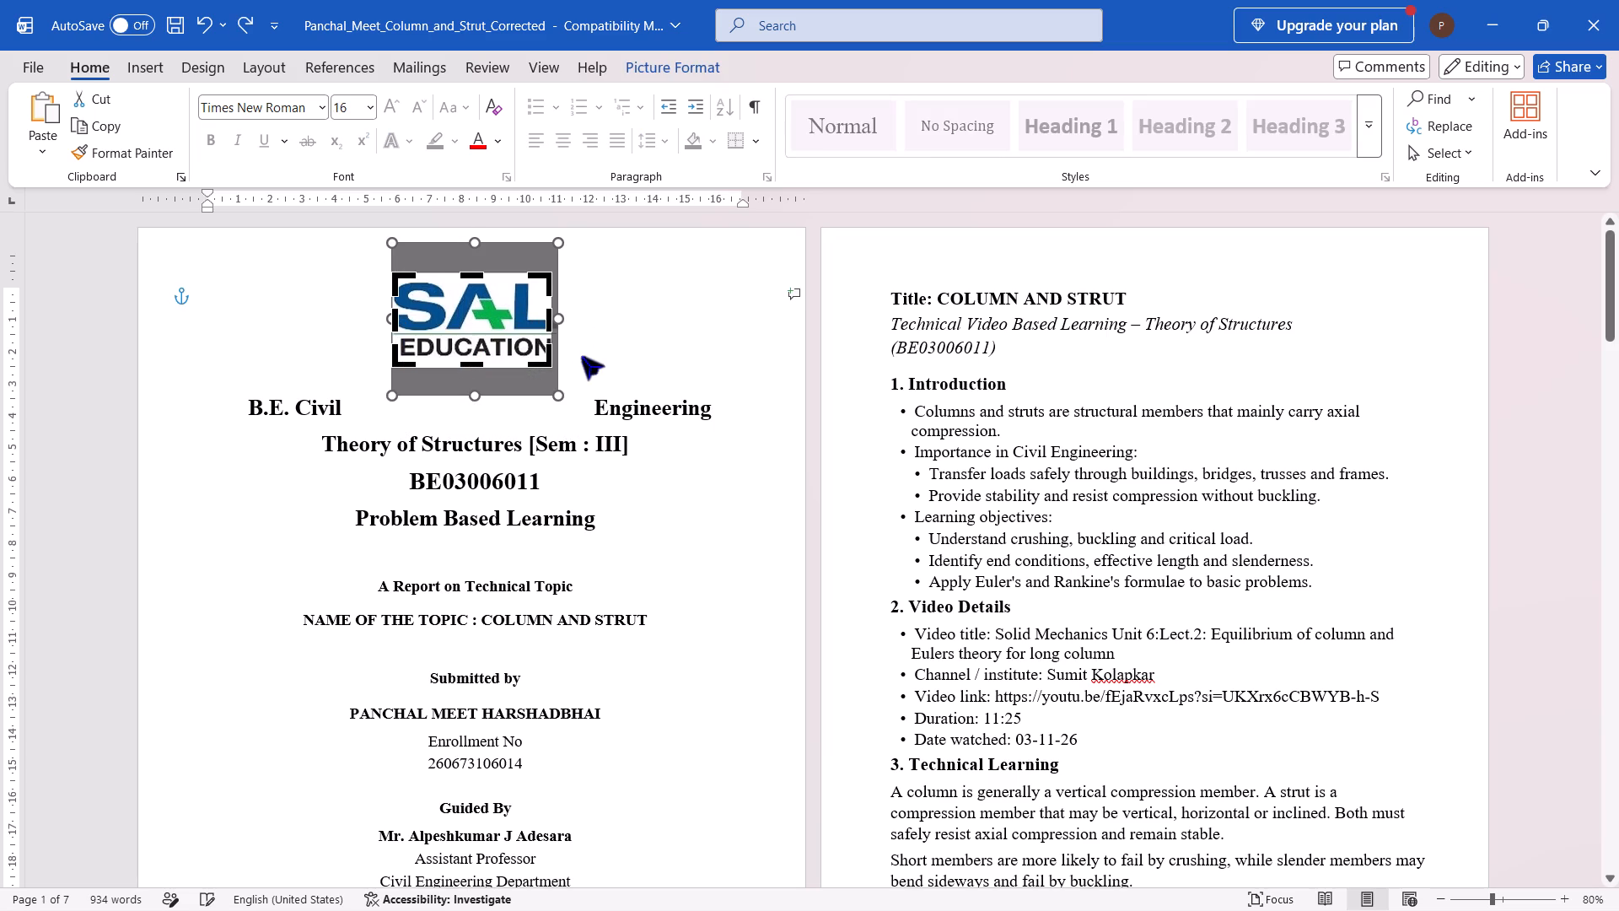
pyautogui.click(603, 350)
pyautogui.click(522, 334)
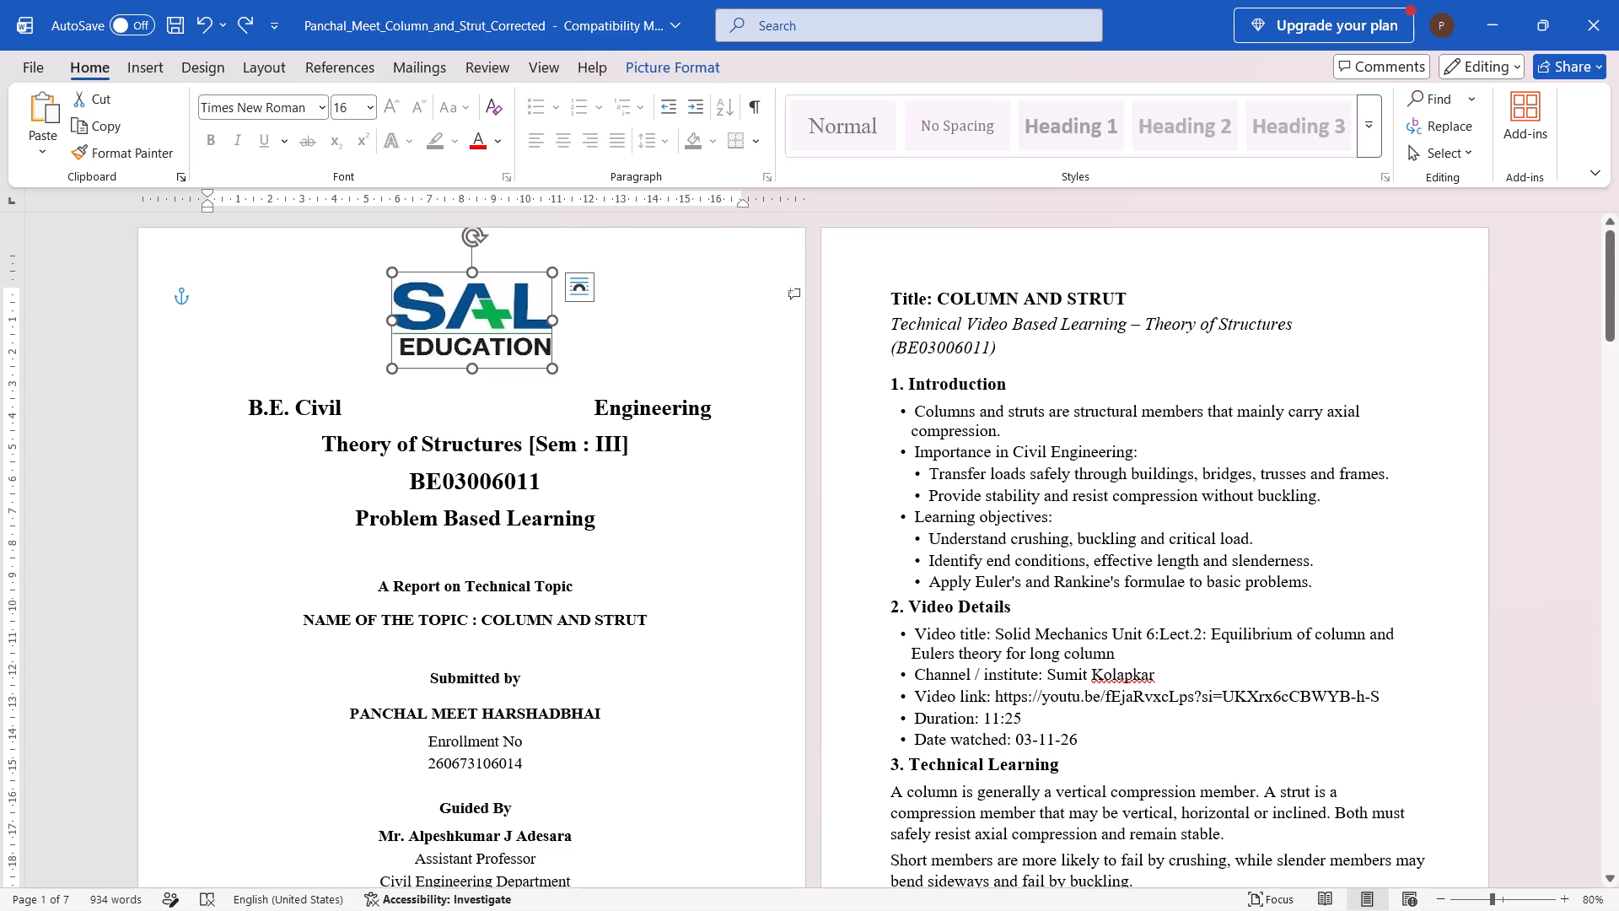
# Send the SAL Education cover logo to the back.
pyautogui.rightClick(482, 317)
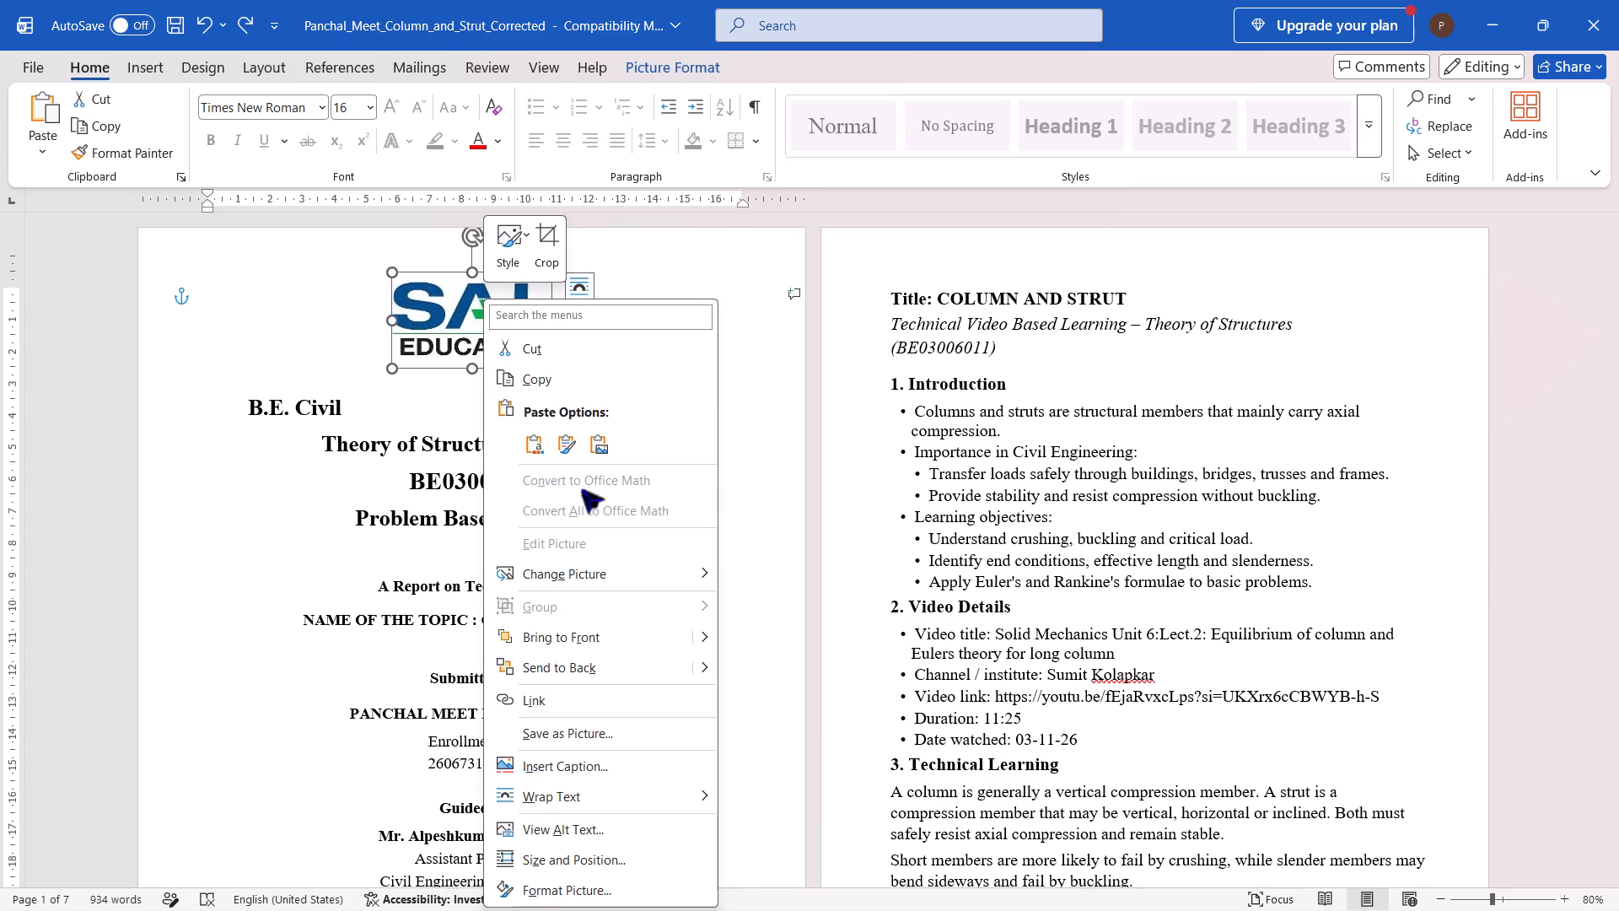
pyautogui.click(610, 674)
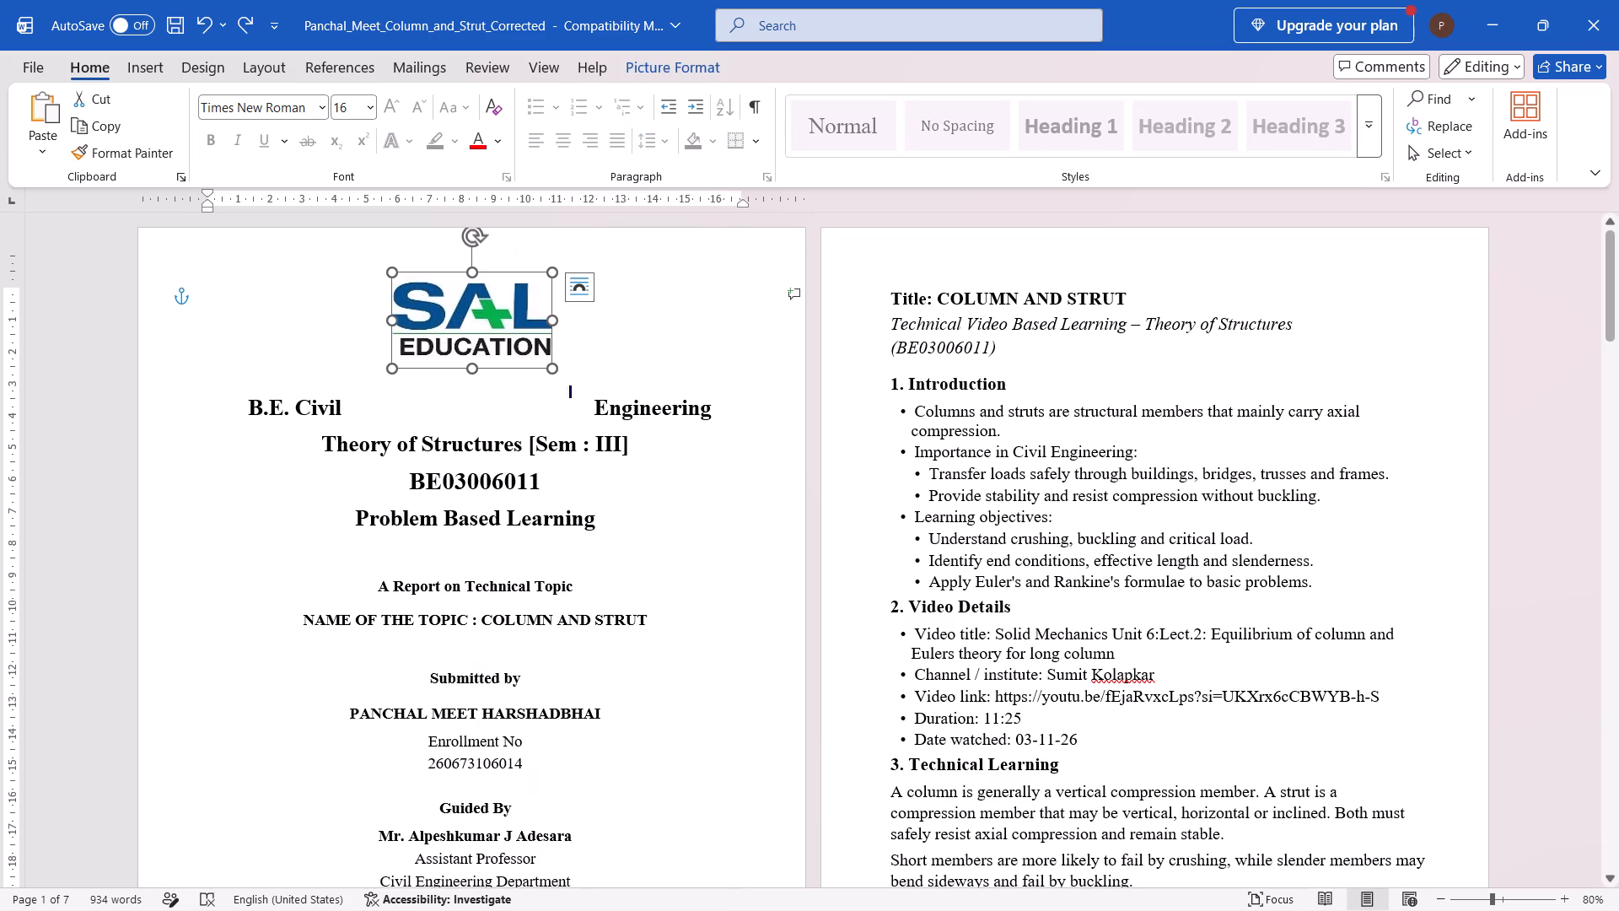
# Set the cover logo's text wrapping to Tight.
pyautogui.rightClick(498, 335)
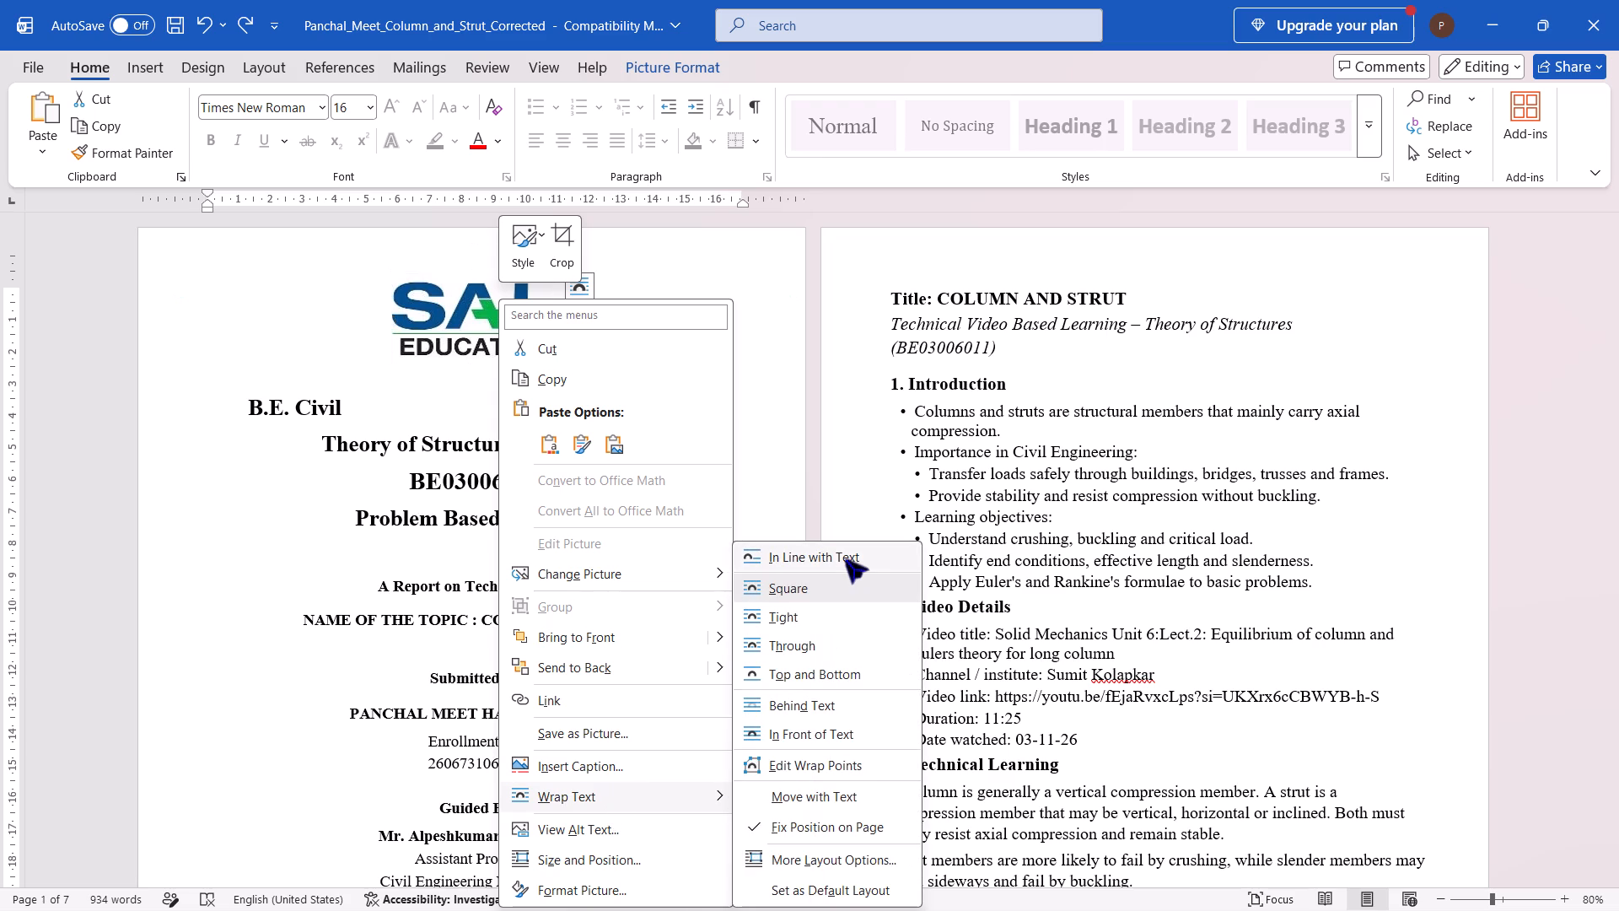
pyautogui.click(848, 614)
pyautogui.click(710, 380)
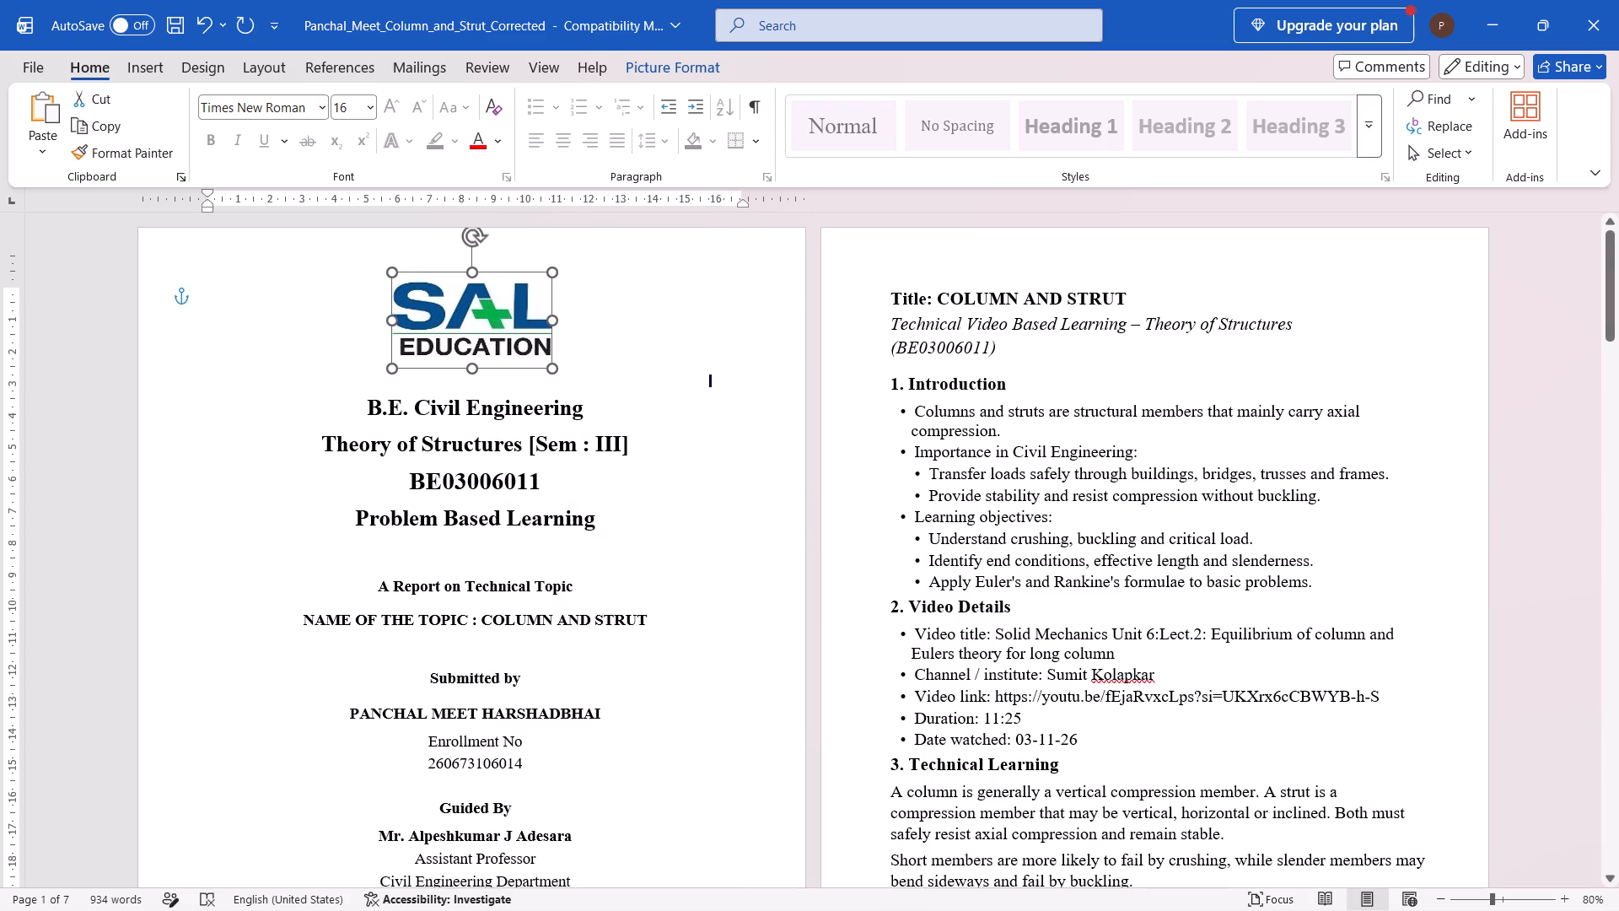
# Examine the cover page layout, including the logo, heading and submission details, at a larger zoom.
pyautogui.scroll(-10, 689, 503)
pyautogui.scroll(5, 616, 610)
pyautogui.scroll(-1, 616, 605)
pyautogui.scroll(1, 613, 602)
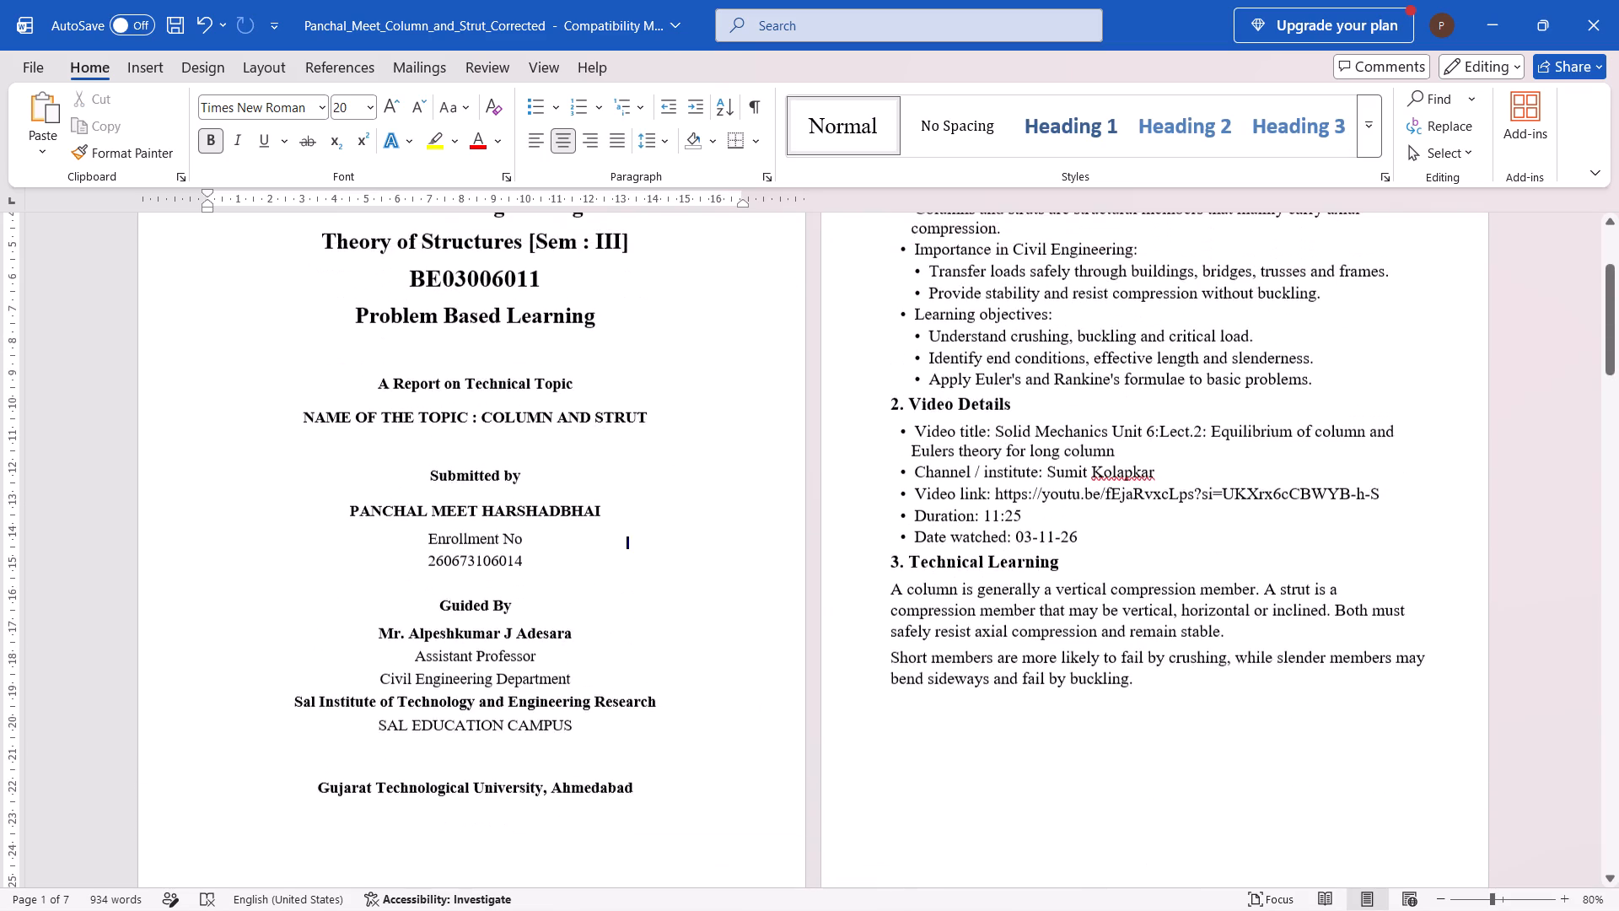
pyautogui.scroll(-19, 627, 542)
pyautogui.scroll(12, 633, 514)
pyautogui.scroll(-1, 637, 473)
pyautogui.scroll(3, 637, 473)
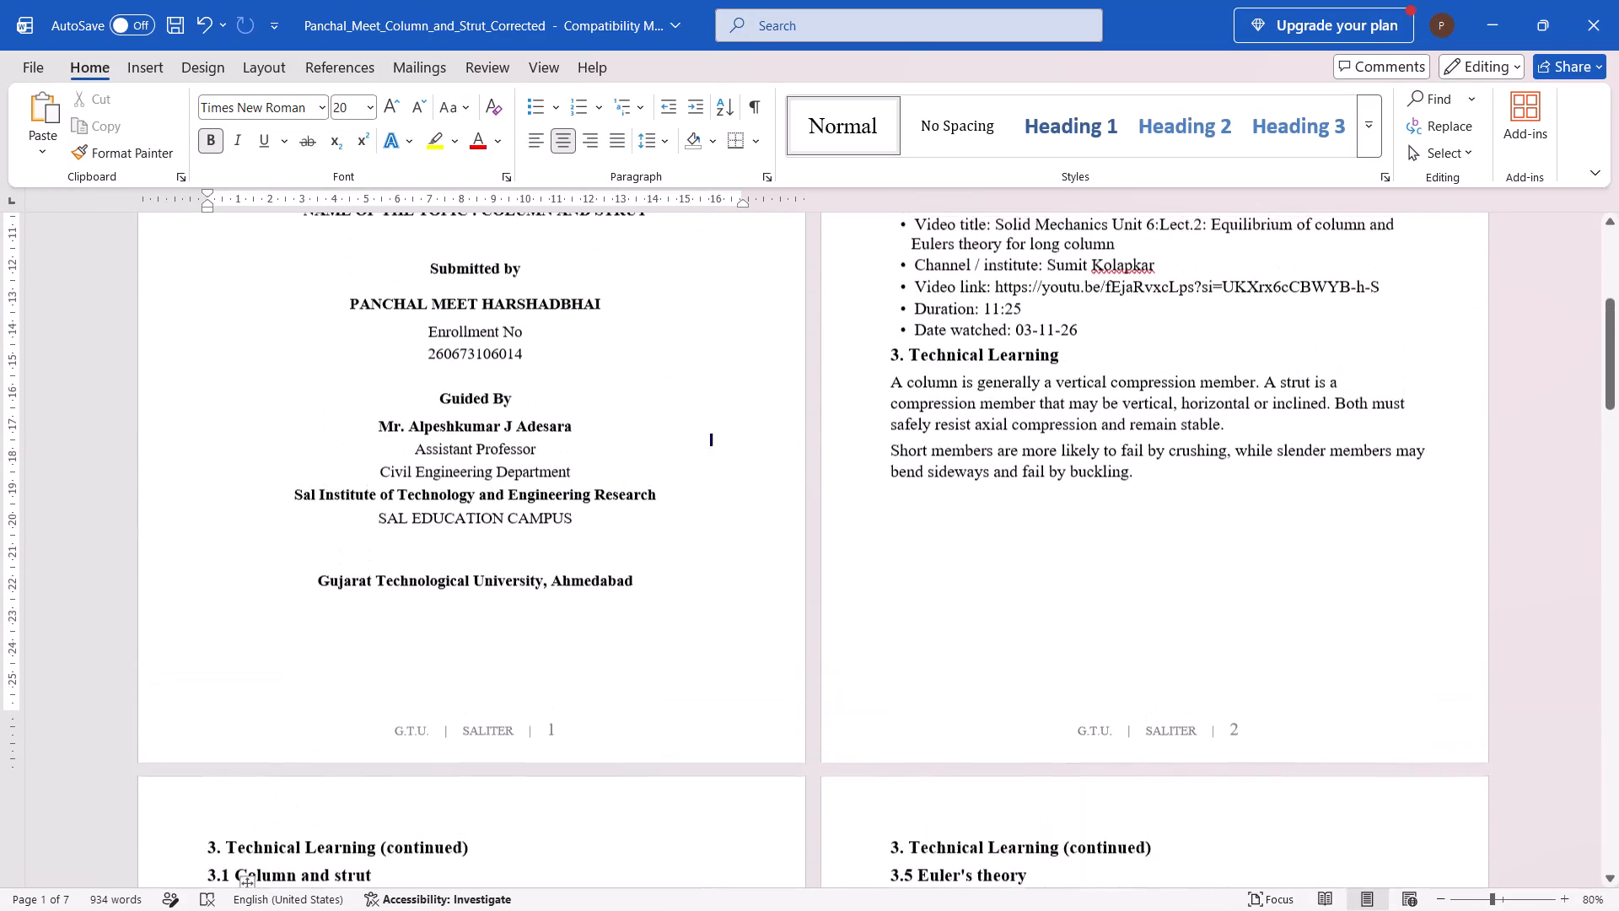
pyautogui.keyDown('ctrl'); pyautogui.scroll(3, 722, 434); pyautogui.keyUp('ctrl')
pyautogui.scroll(4, 865, 546)
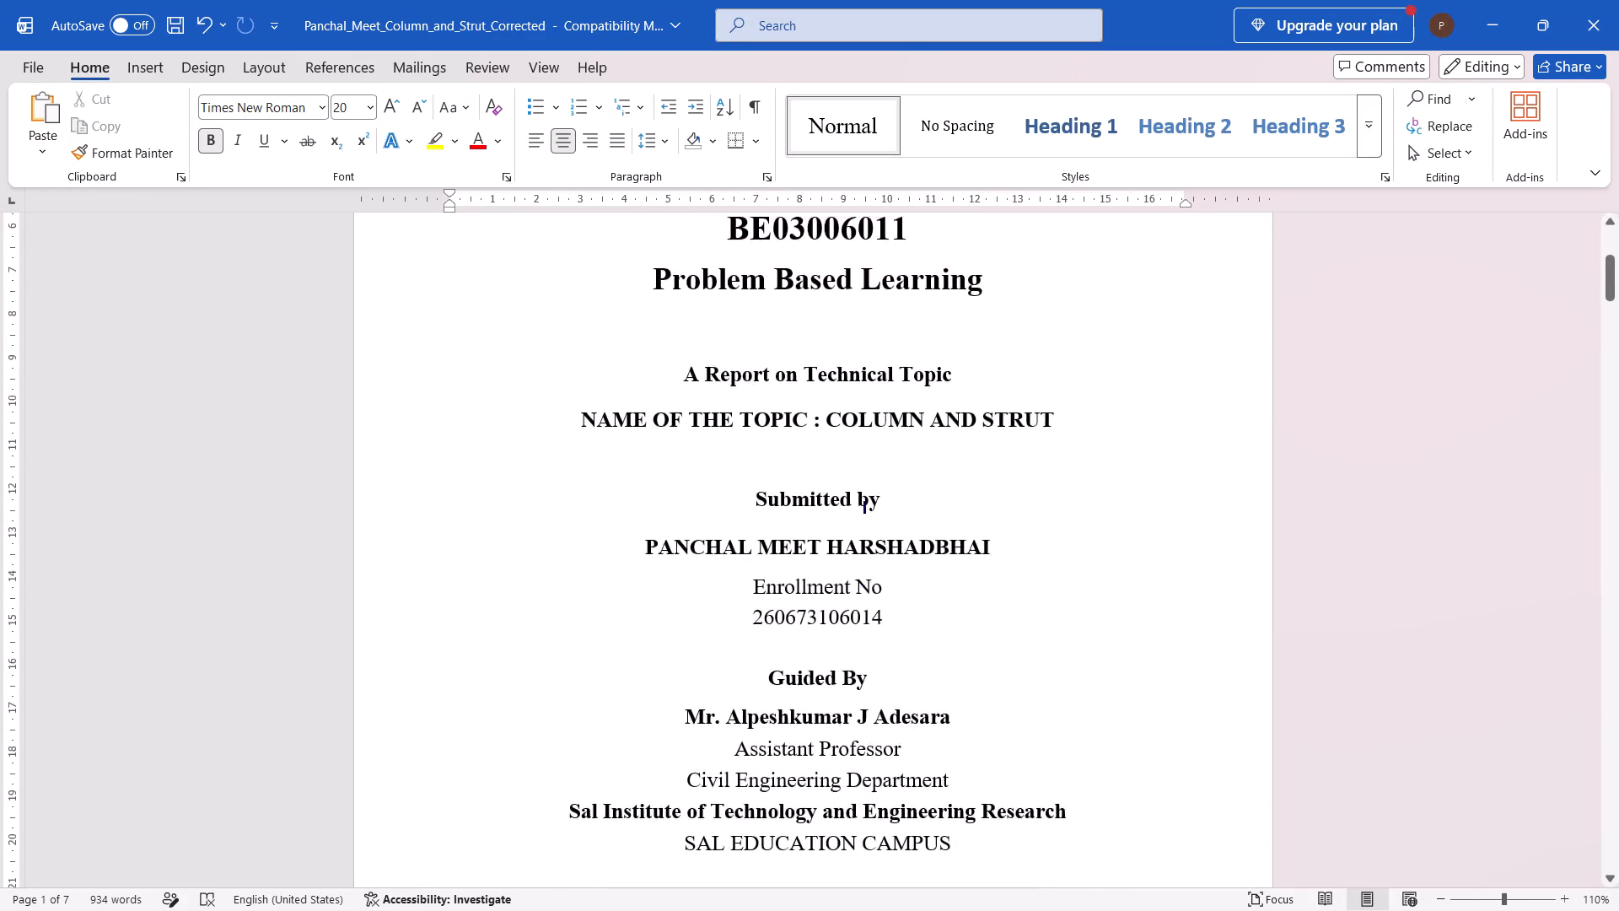
pyautogui.scroll(5, 864, 506)
pyautogui.scroll(6, 969, 445)
pyautogui.scroll(-1, 961, 410)
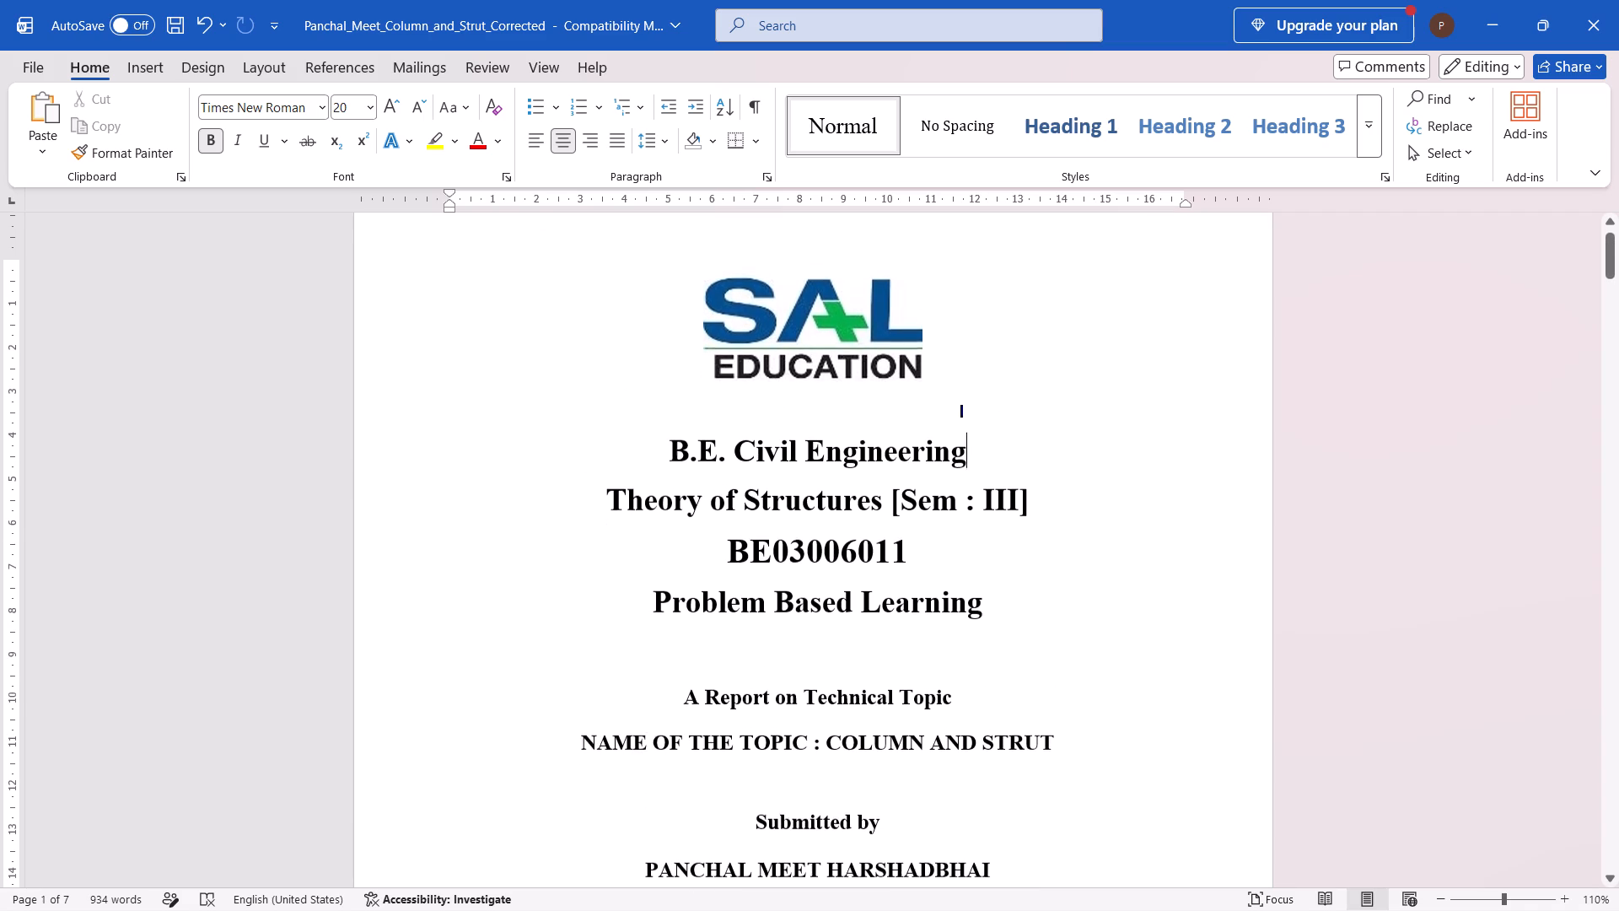
pyautogui.scroll(-8, 961, 410)
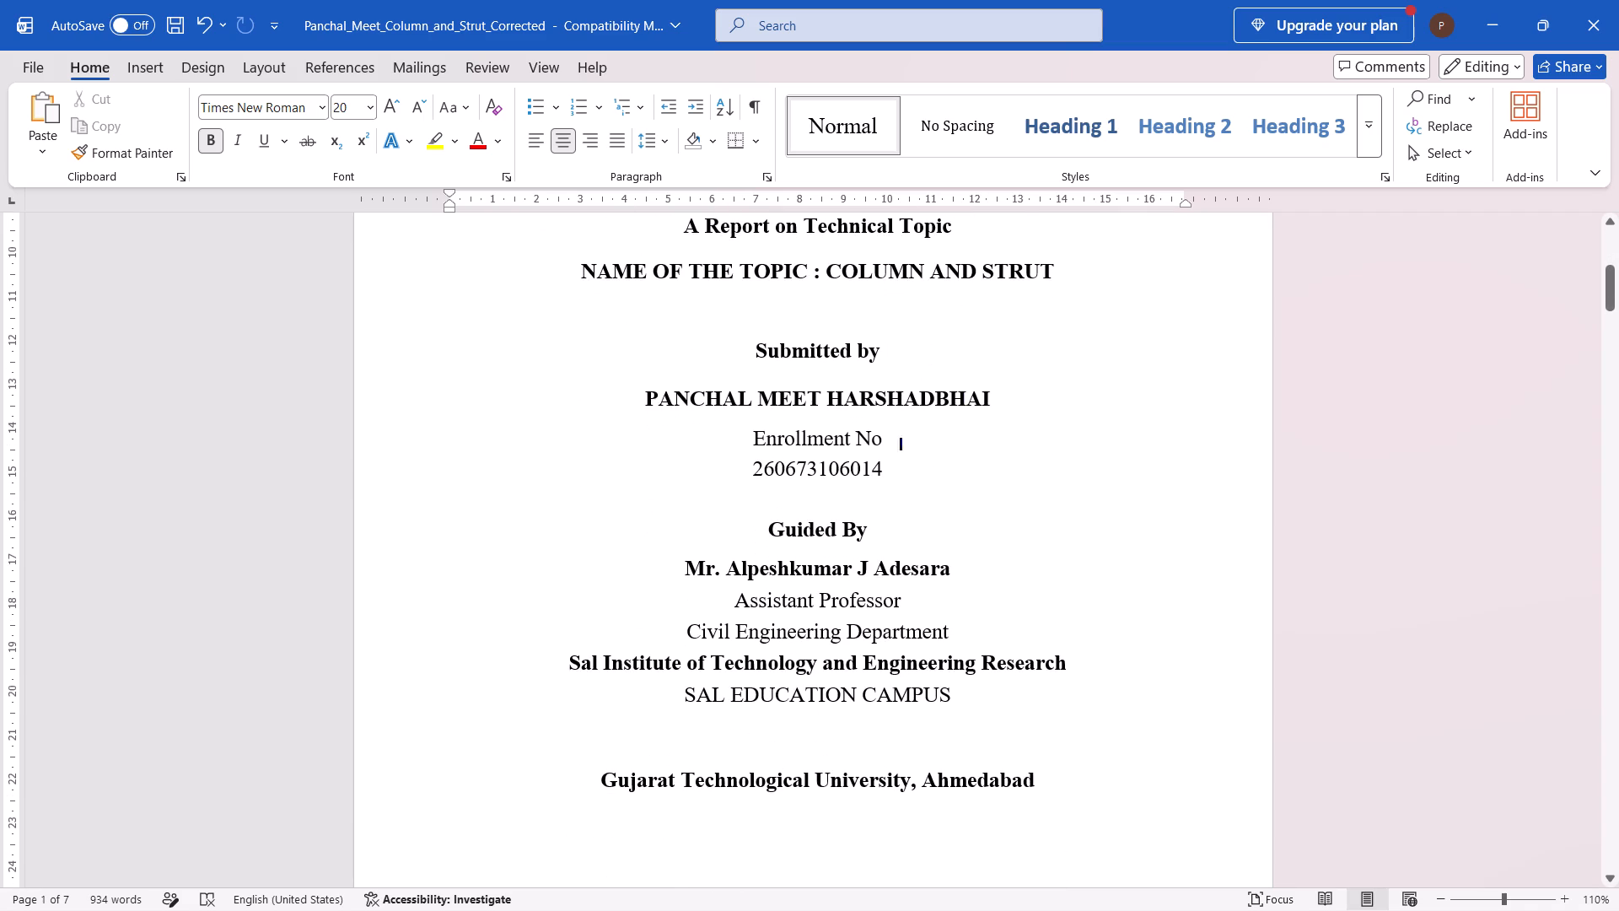
# Arrange the Column and Strut report and the TOS reference document side by side, each filling half the display.
pyautogui.moveTo(1175, 28); pyautogui.dragTo(0, 480)
pyautogui.click(1320, 282)
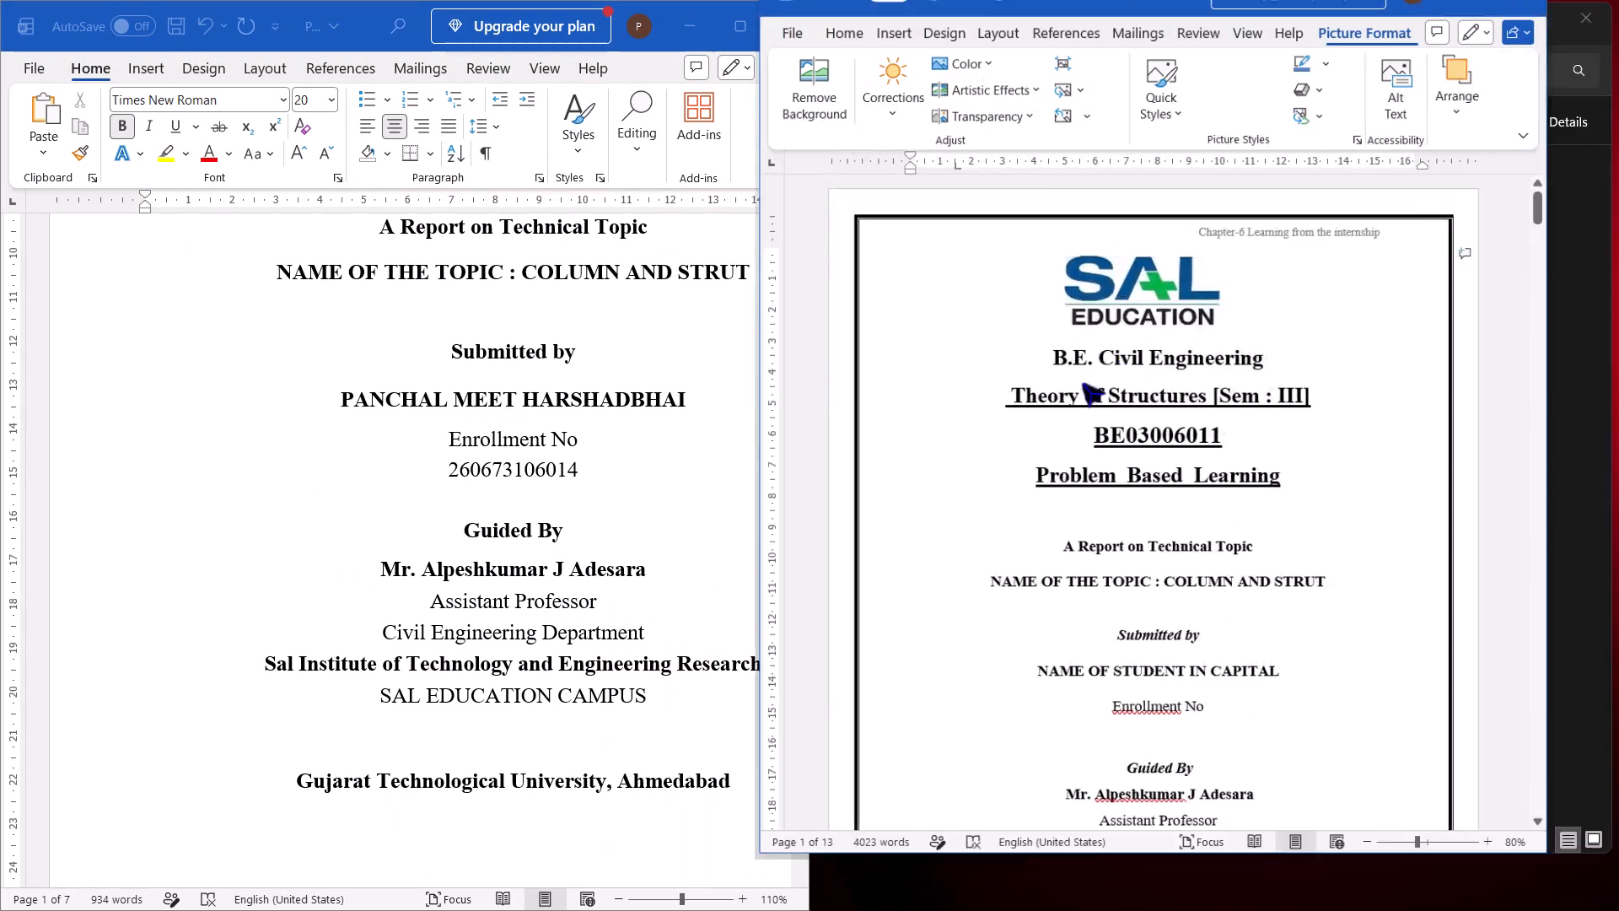
# Compare the two documents' cover page details, page footers, title placement and Introduction sections.
pyautogui.scroll(-9, 1257, 515)
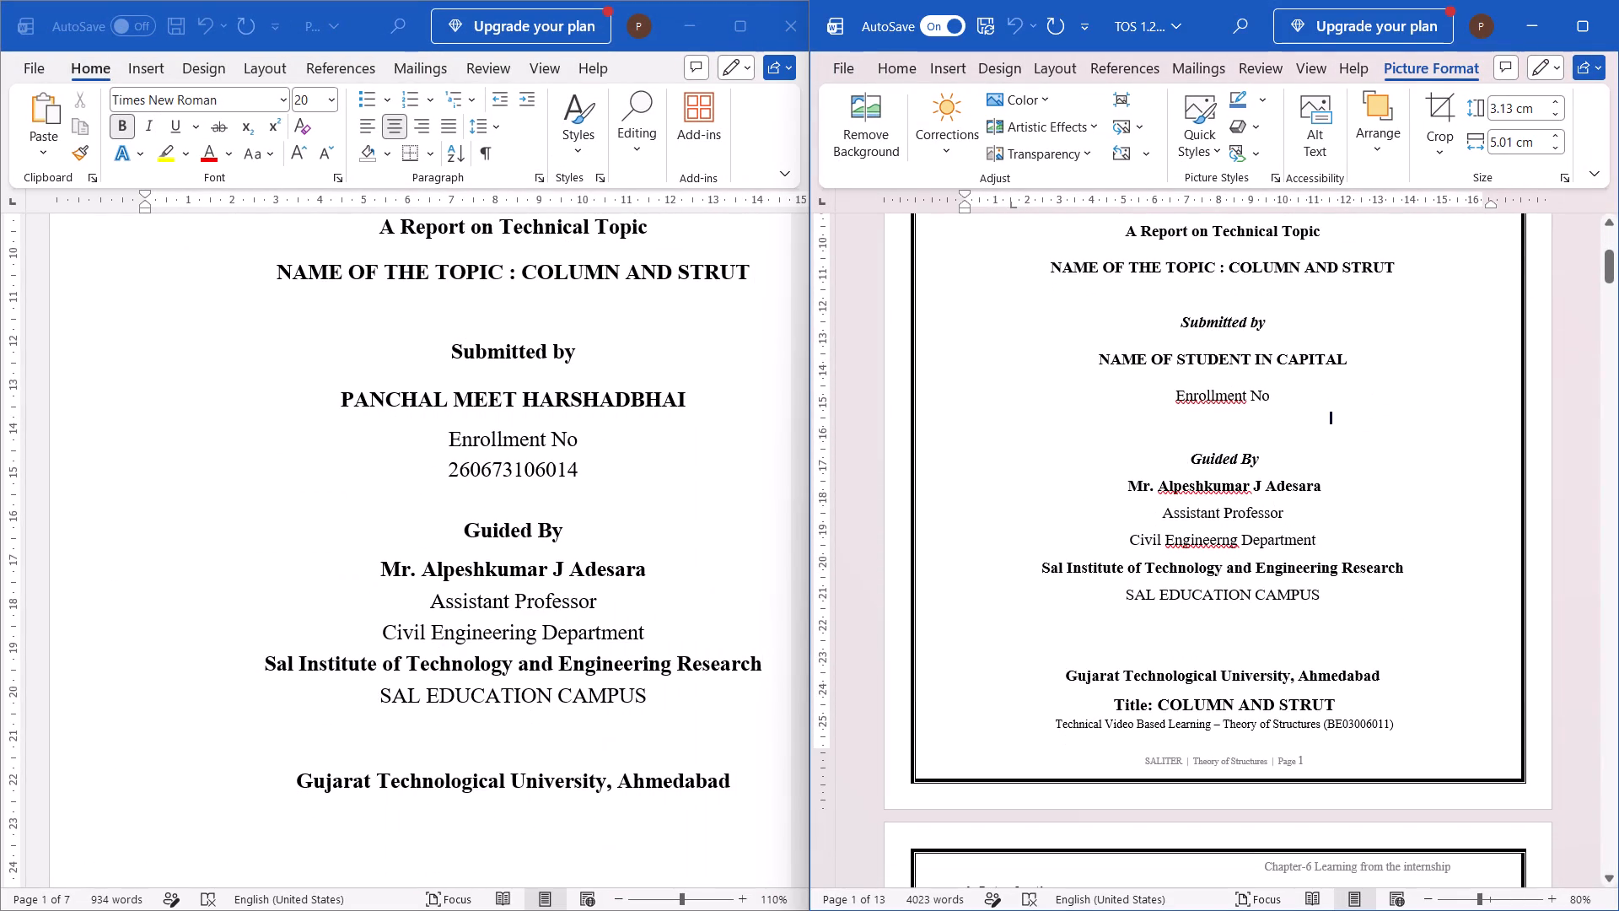
pyautogui.click(1267, 433)
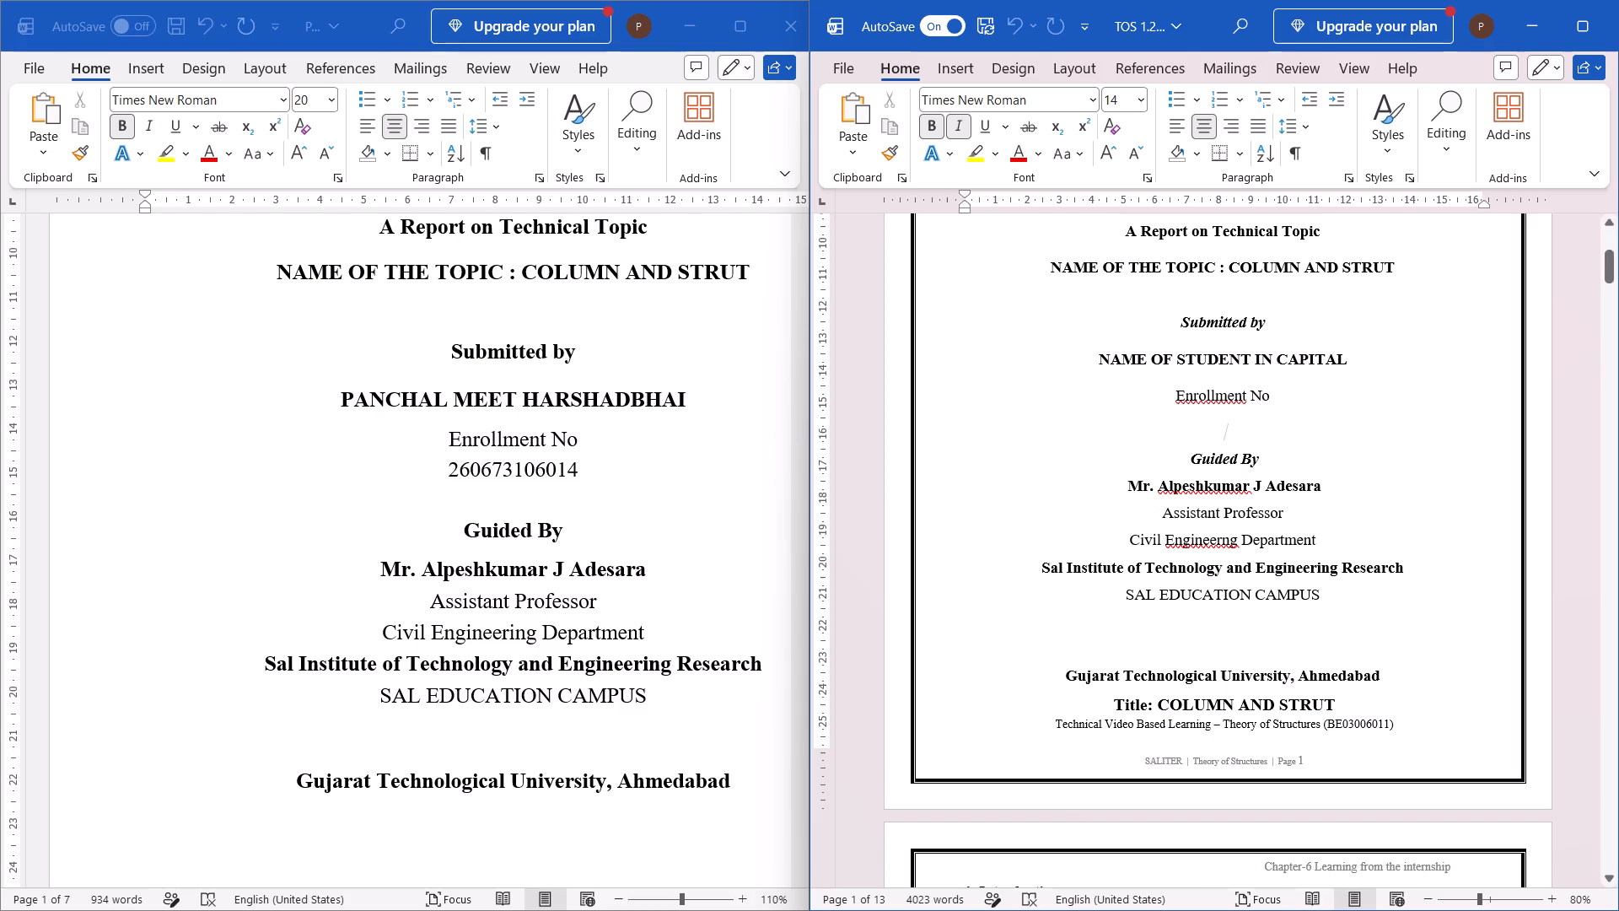
pyautogui.scroll(-6, 1203, 484)
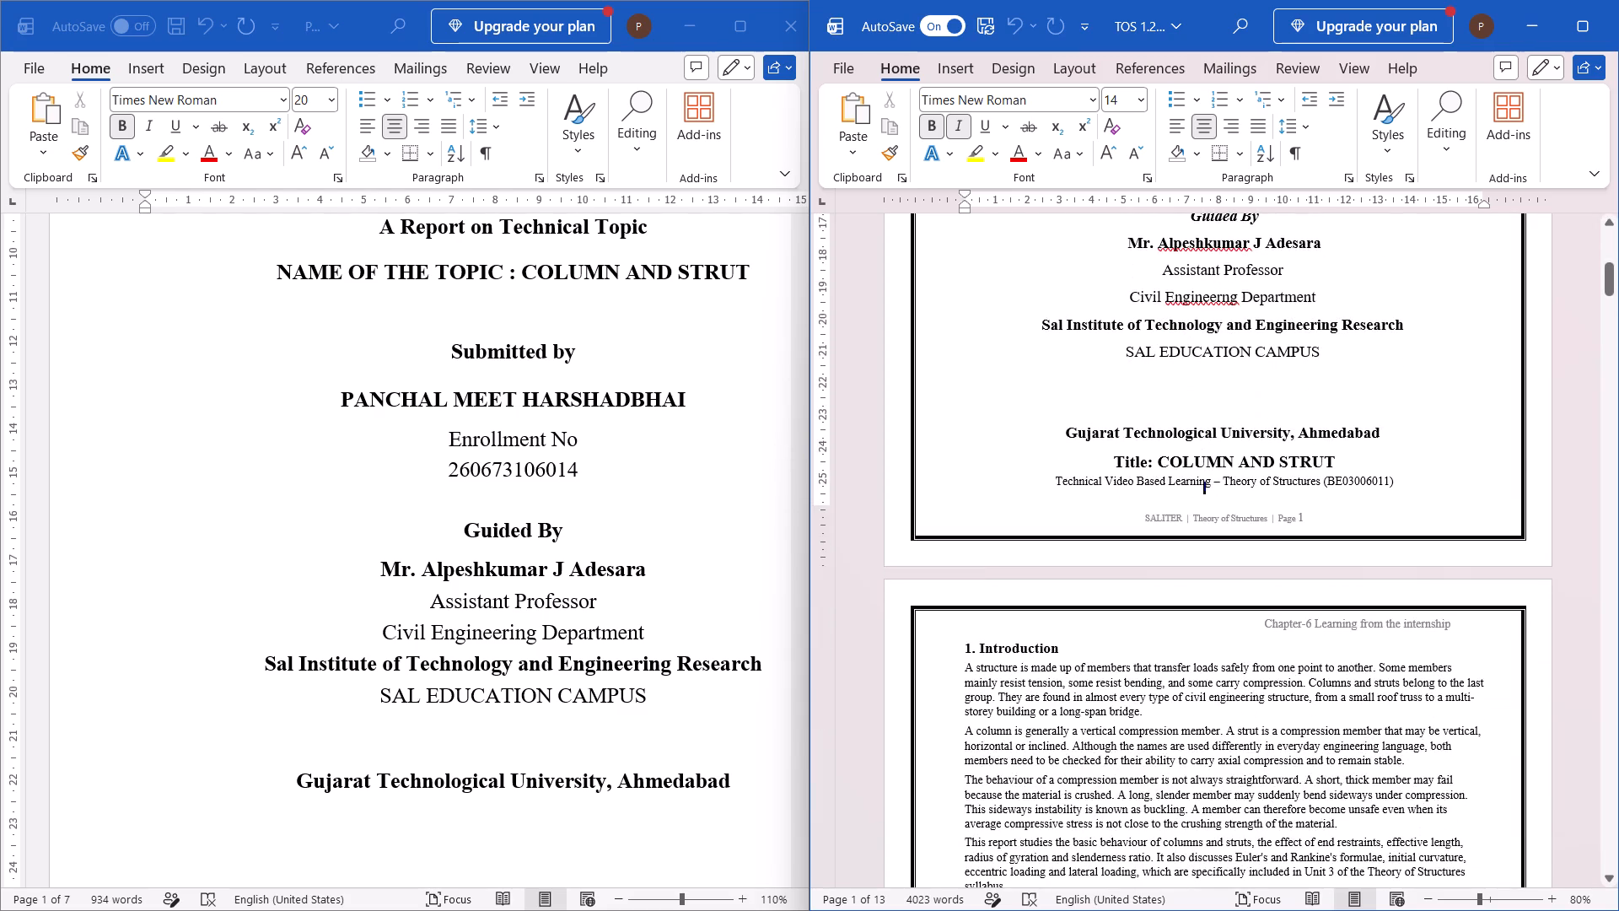
pyautogui.scroll(-5, 1204, 486)
pyautogui.scroll(-2, 470, 578)
pyautogui.scroll(1, 470, 578)
pyautogui.scroll(-5, 470, 578)
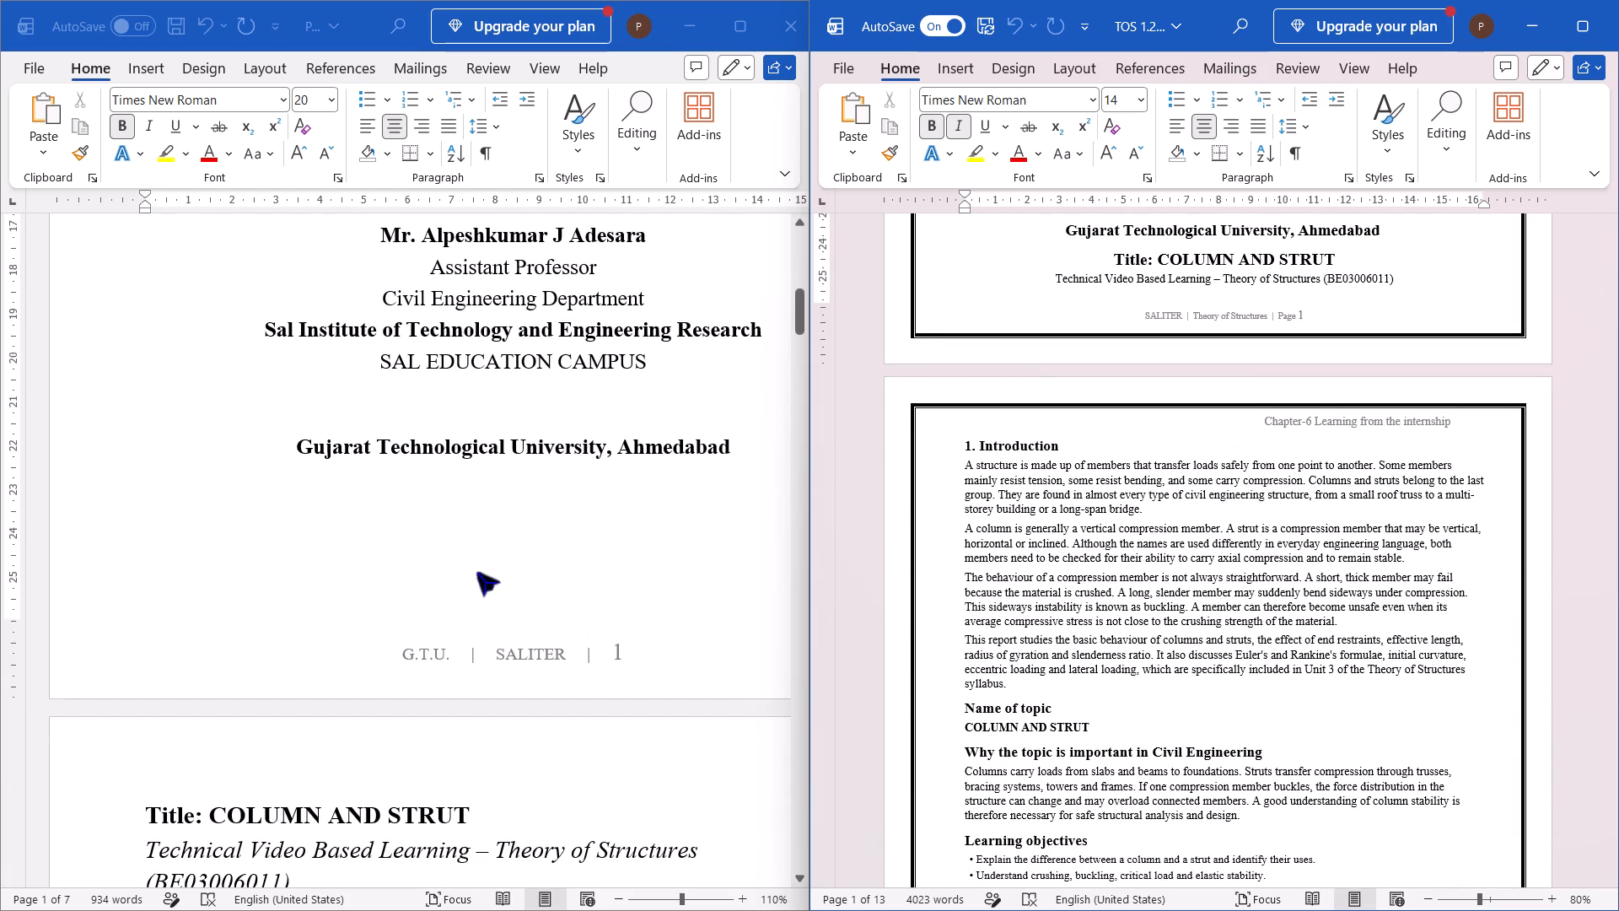
pyautogui.keyDown('ctrl'); pyautogui.scroll(-2, 500, 579); pyautogui.keyUp('ctrl')
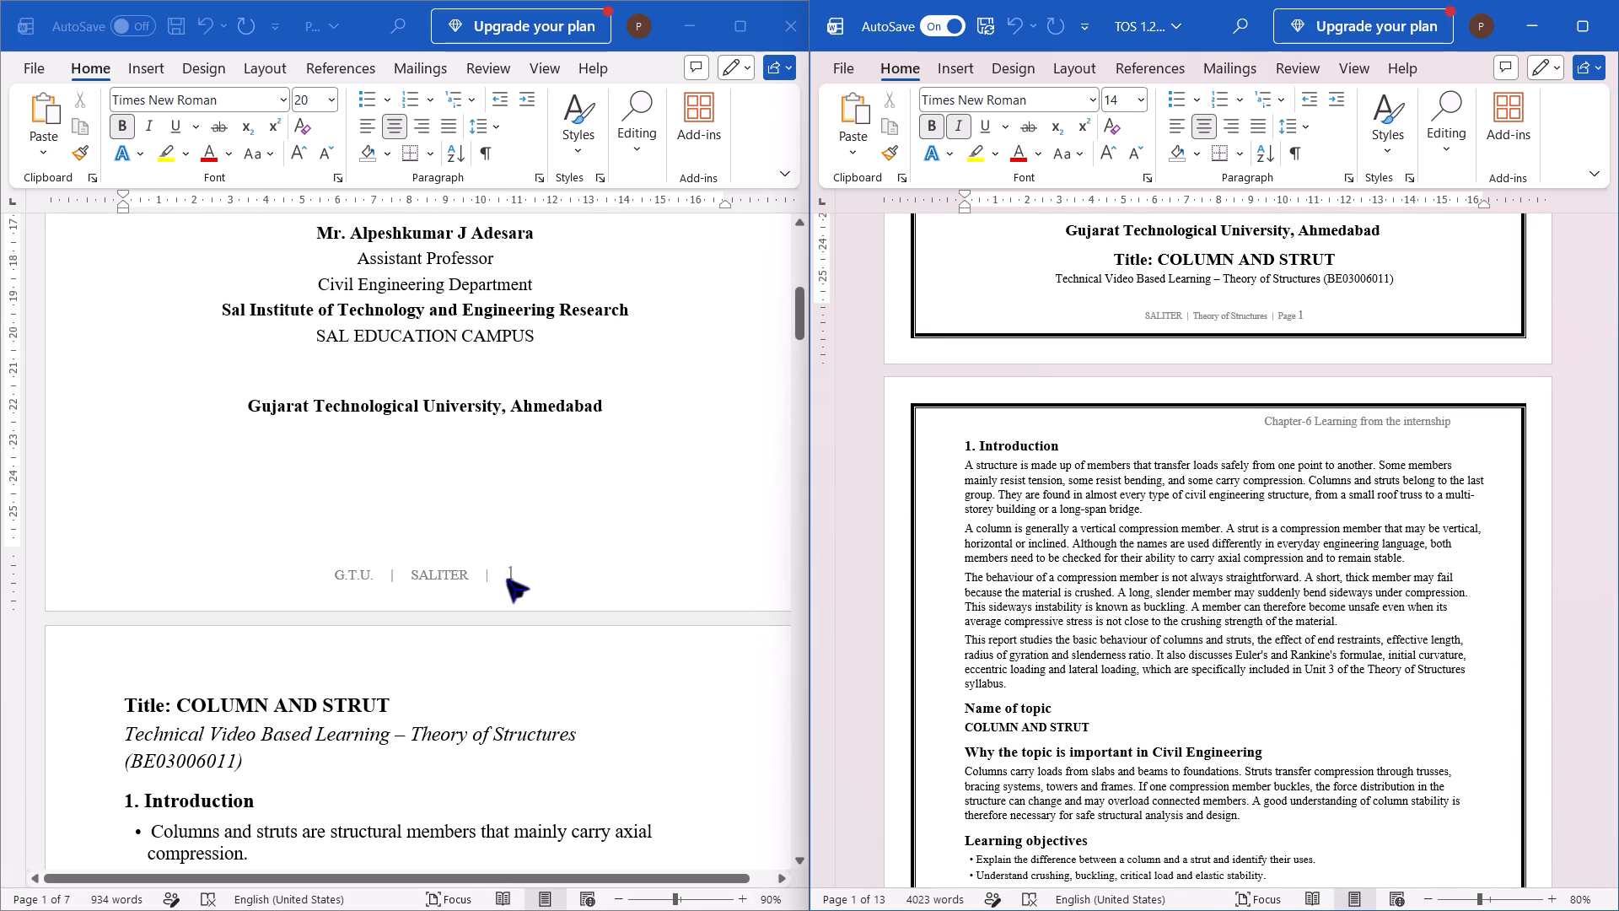
pyautogui.scroll(-7, 507, 577)
pyautogui.scroll(-8, 1618, 502)
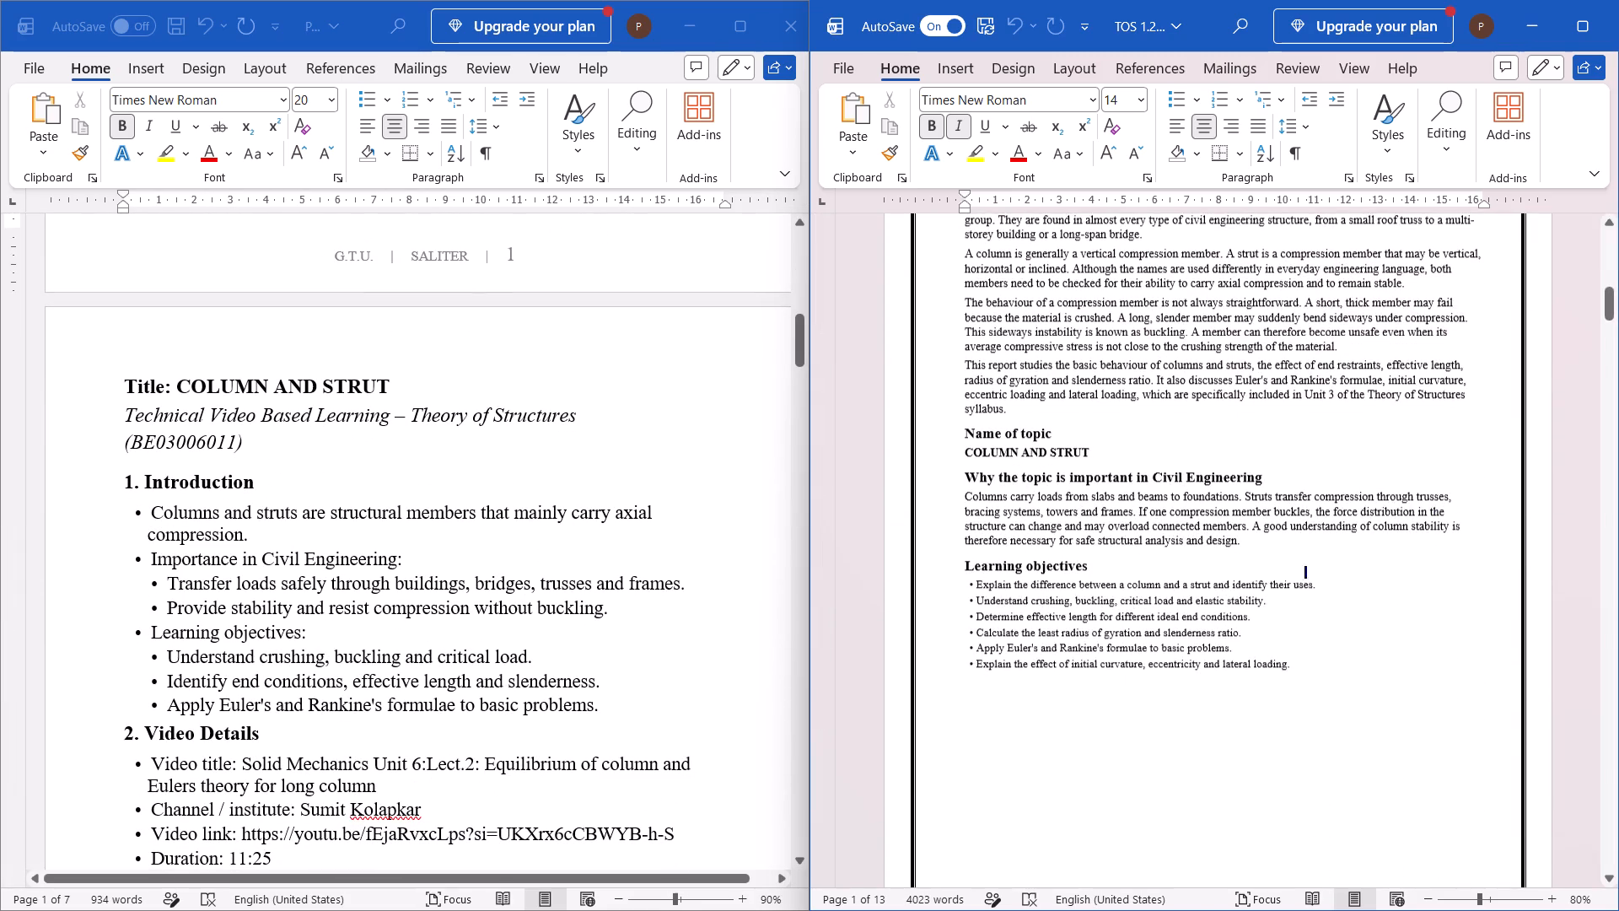
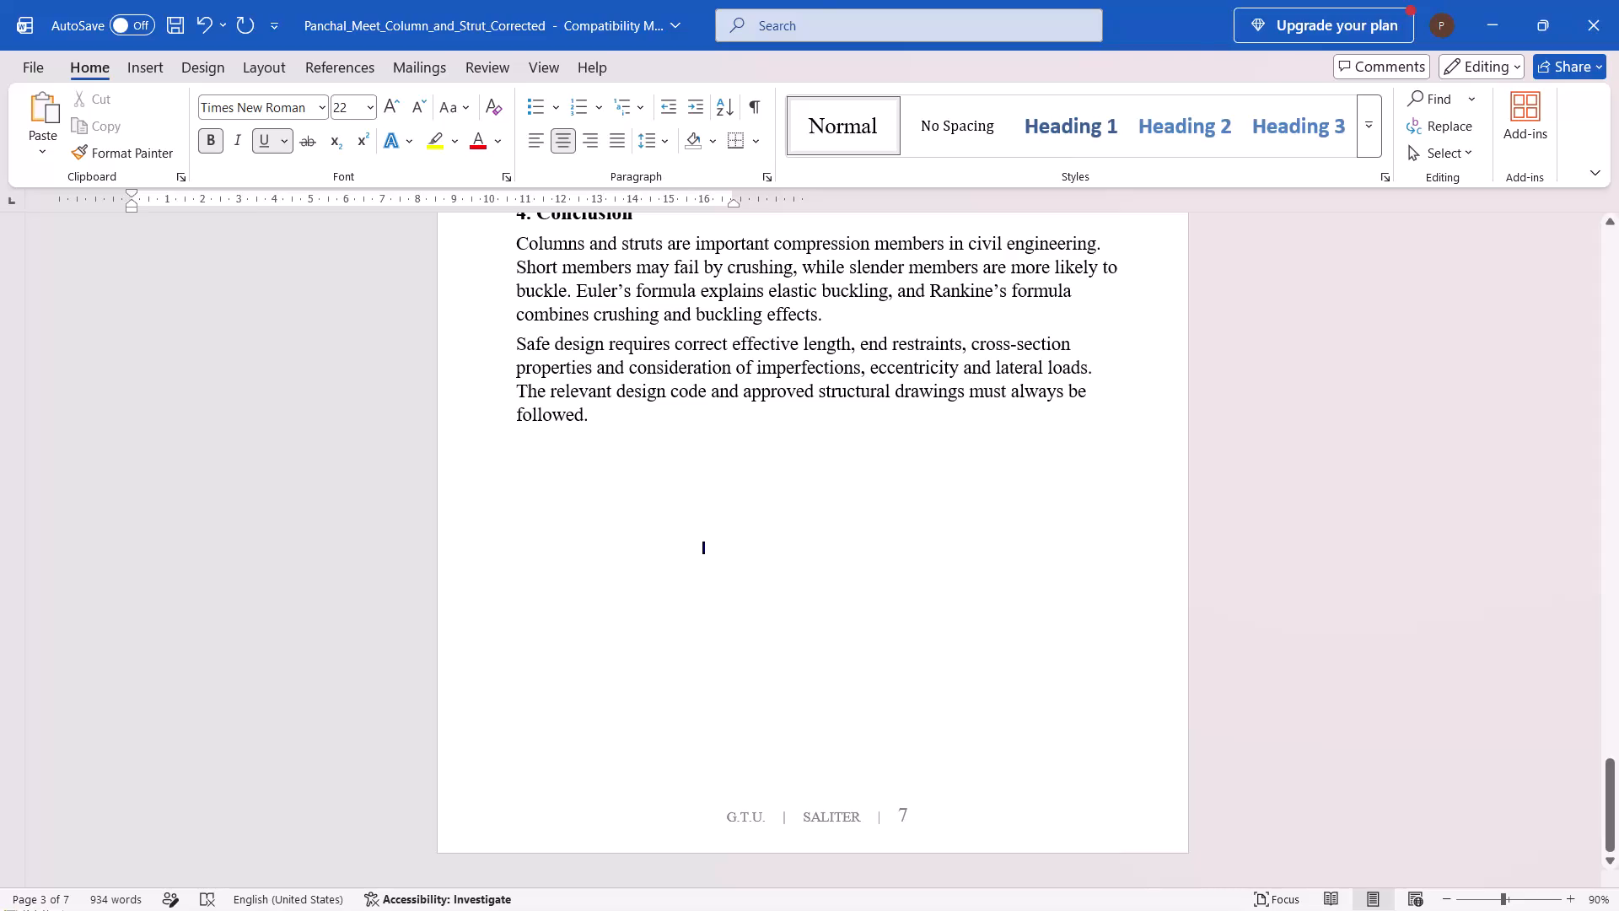
# Save the Column and Strut report with its updated cover page.
pyautogui.hotkey('ctrl', 's')
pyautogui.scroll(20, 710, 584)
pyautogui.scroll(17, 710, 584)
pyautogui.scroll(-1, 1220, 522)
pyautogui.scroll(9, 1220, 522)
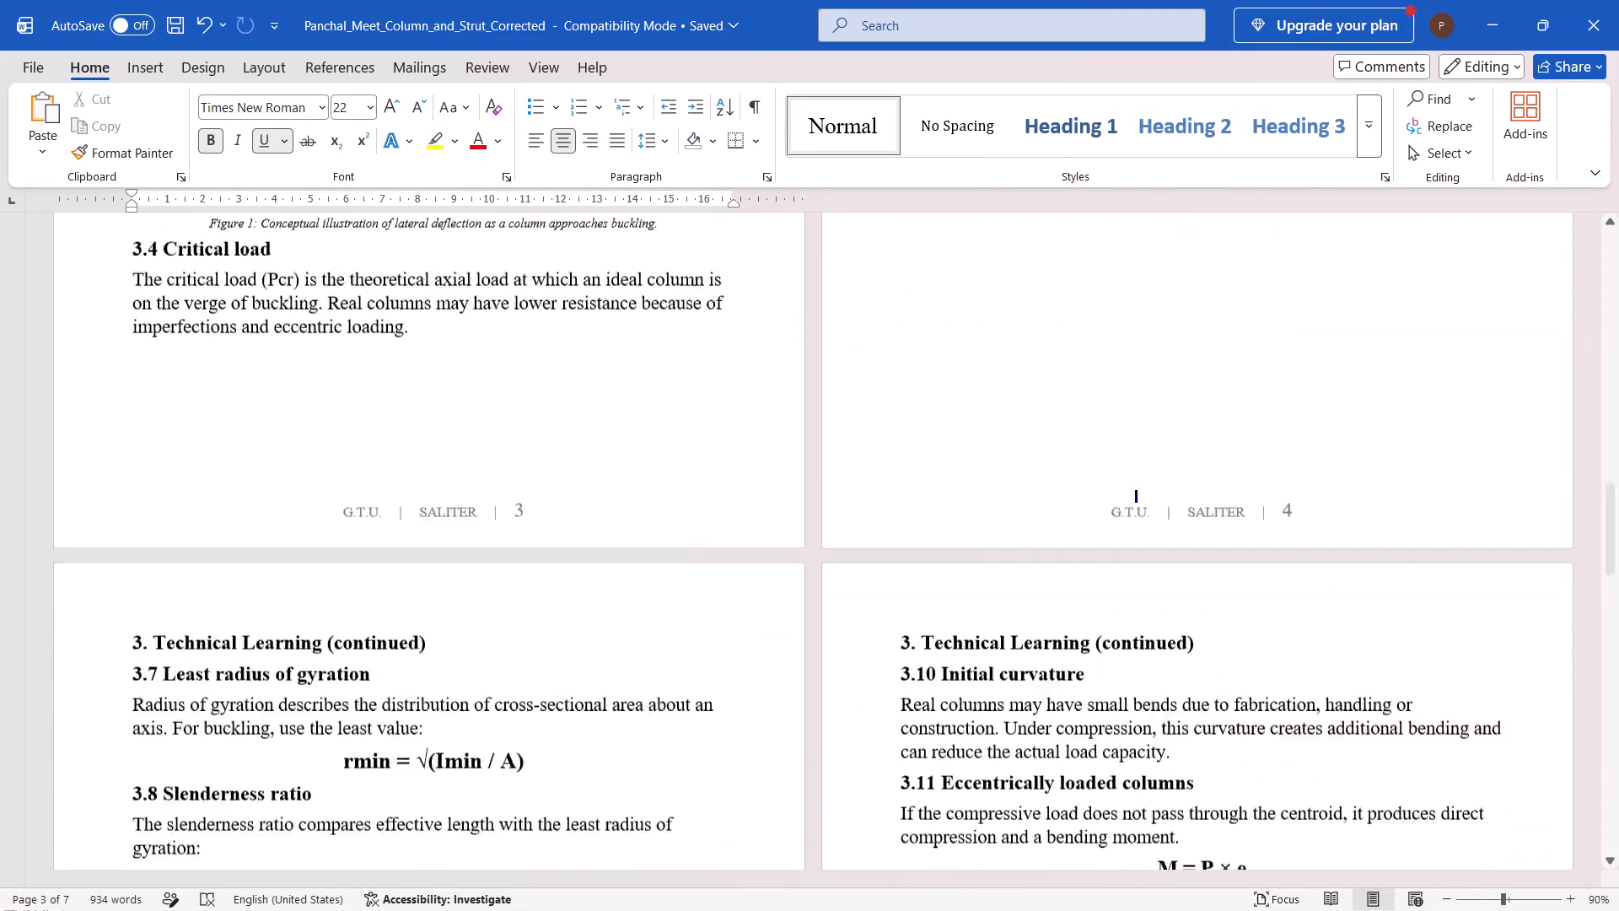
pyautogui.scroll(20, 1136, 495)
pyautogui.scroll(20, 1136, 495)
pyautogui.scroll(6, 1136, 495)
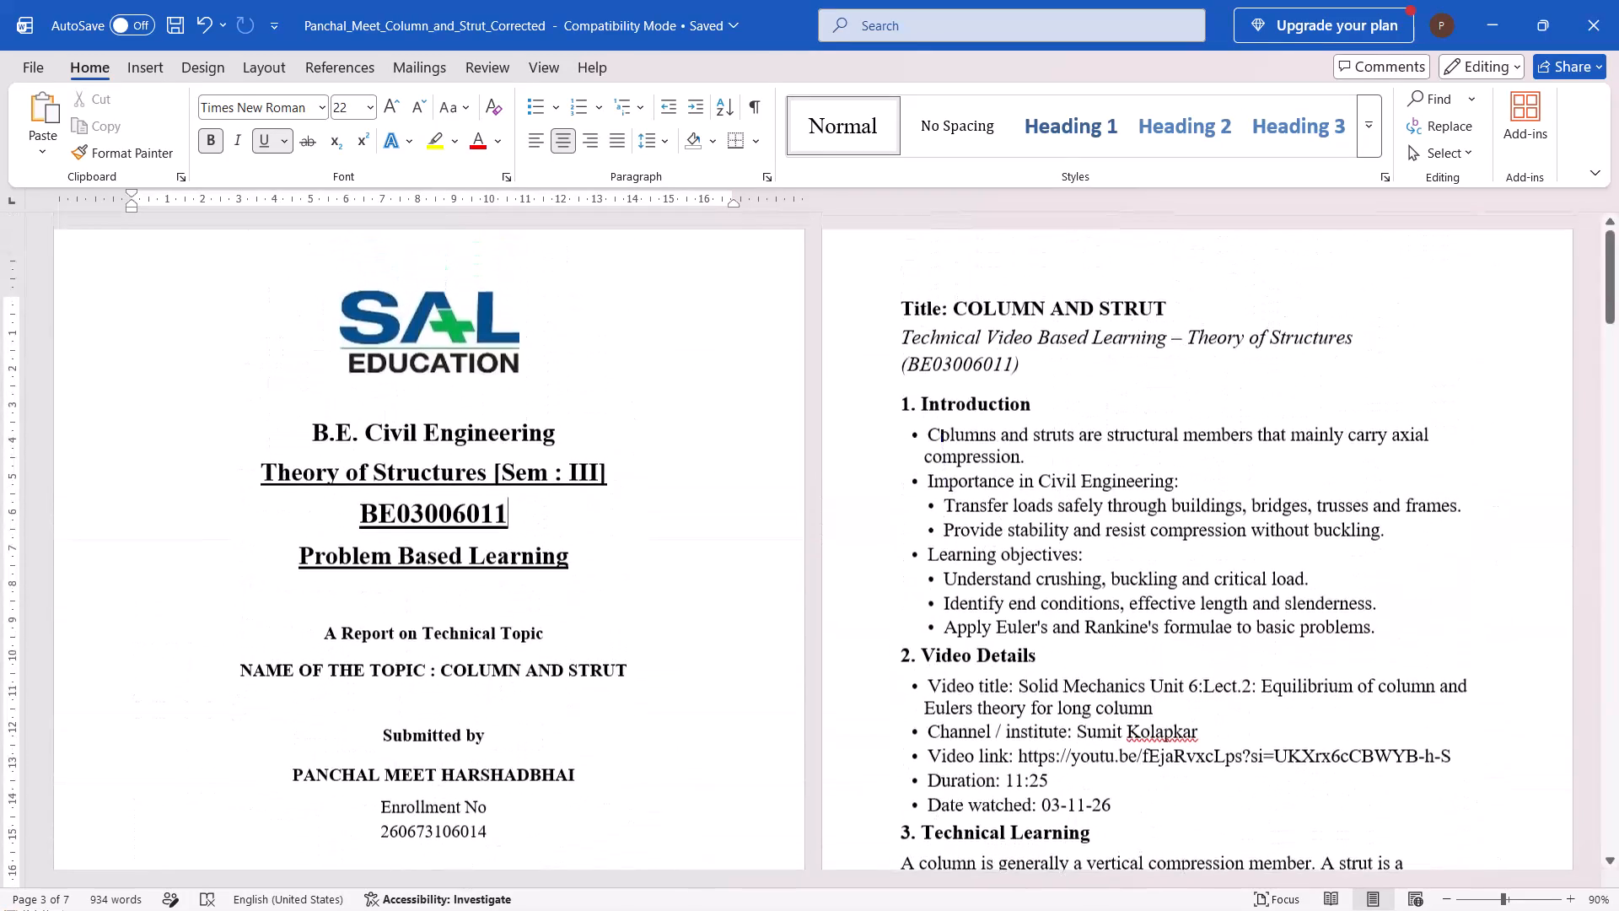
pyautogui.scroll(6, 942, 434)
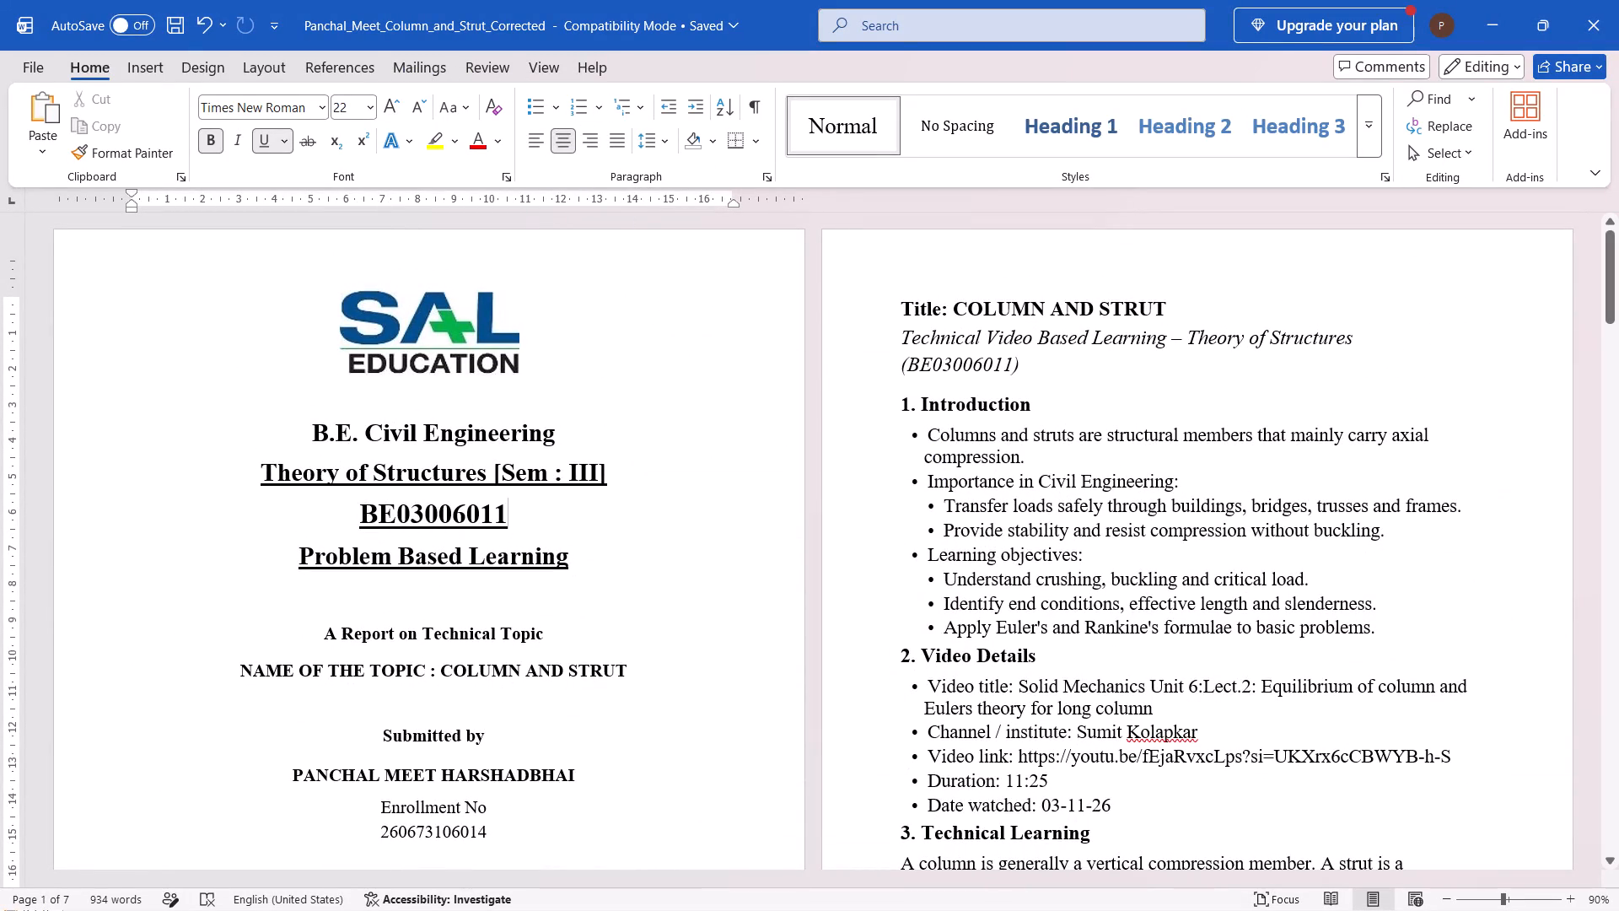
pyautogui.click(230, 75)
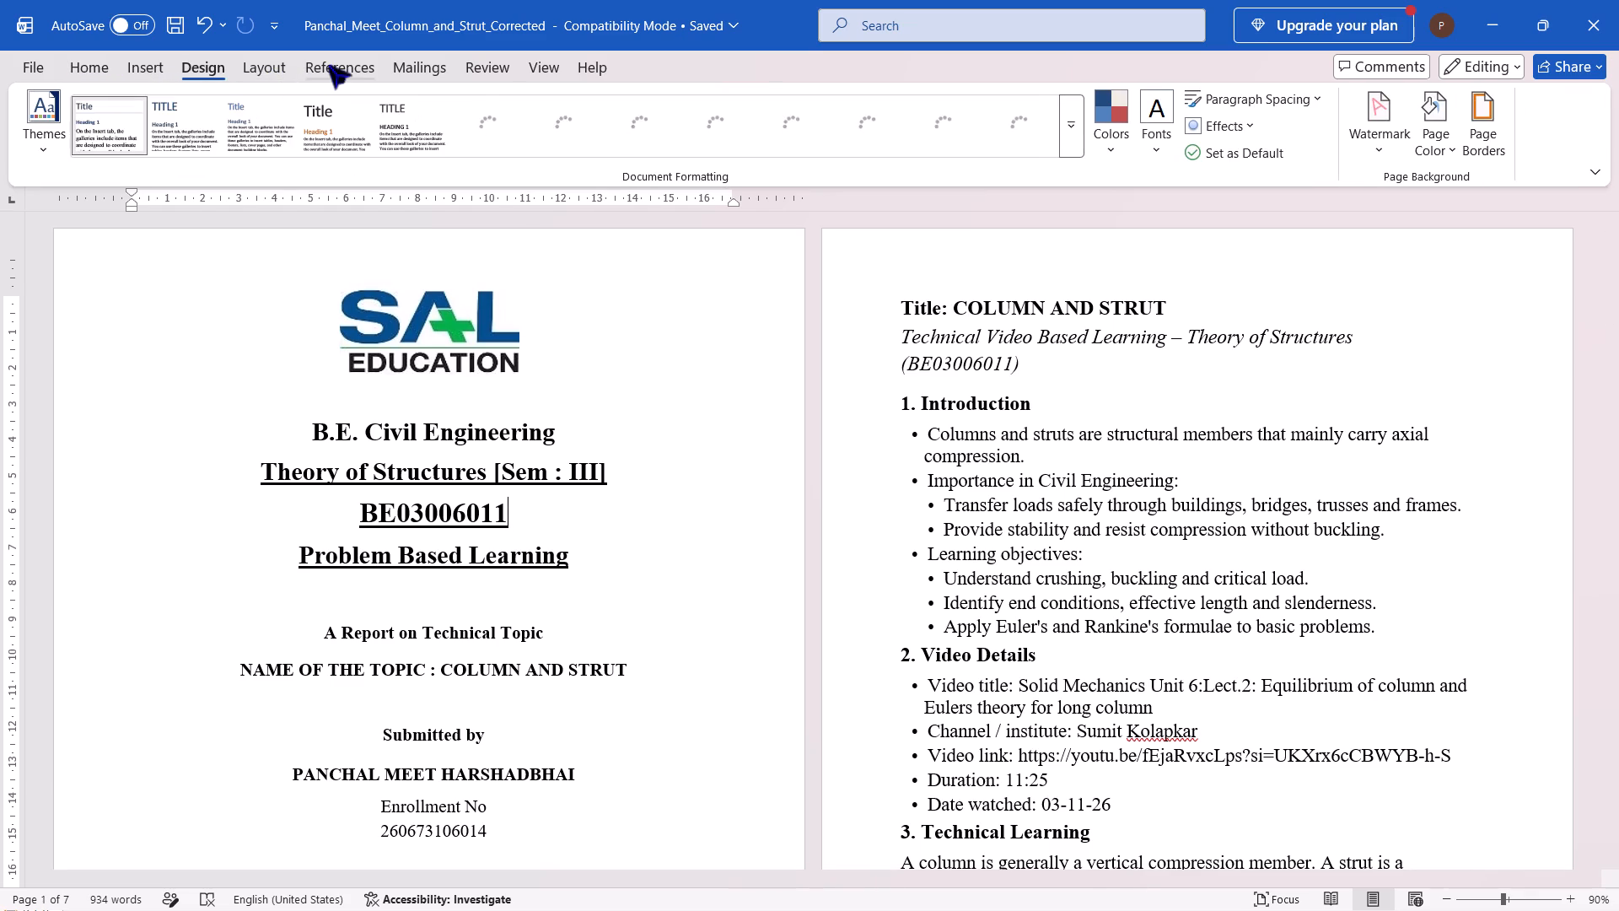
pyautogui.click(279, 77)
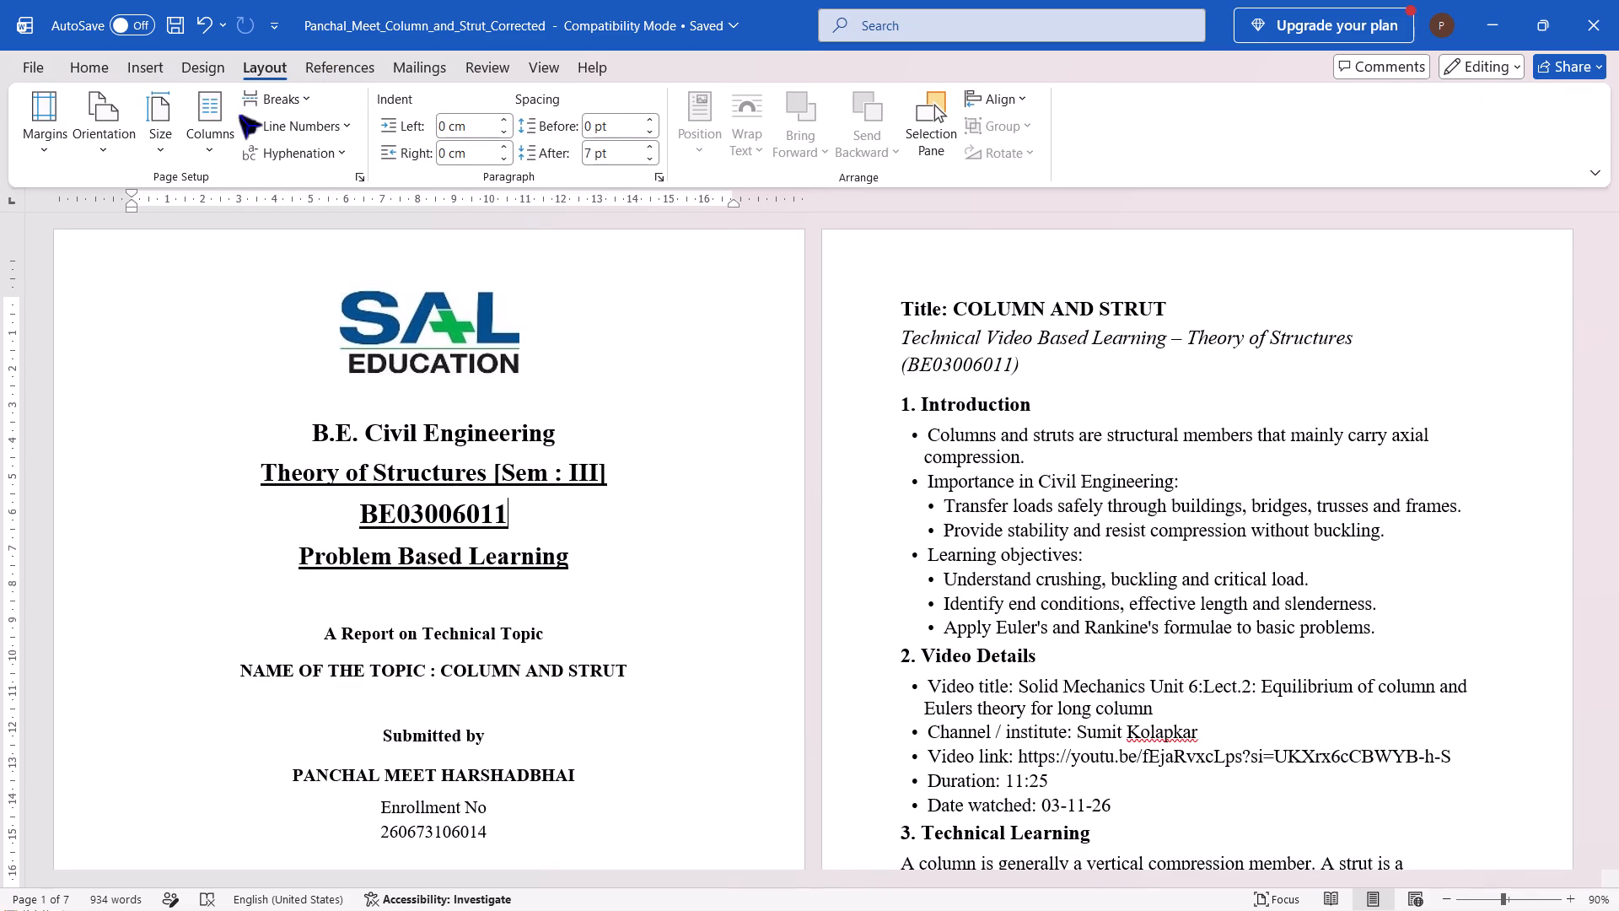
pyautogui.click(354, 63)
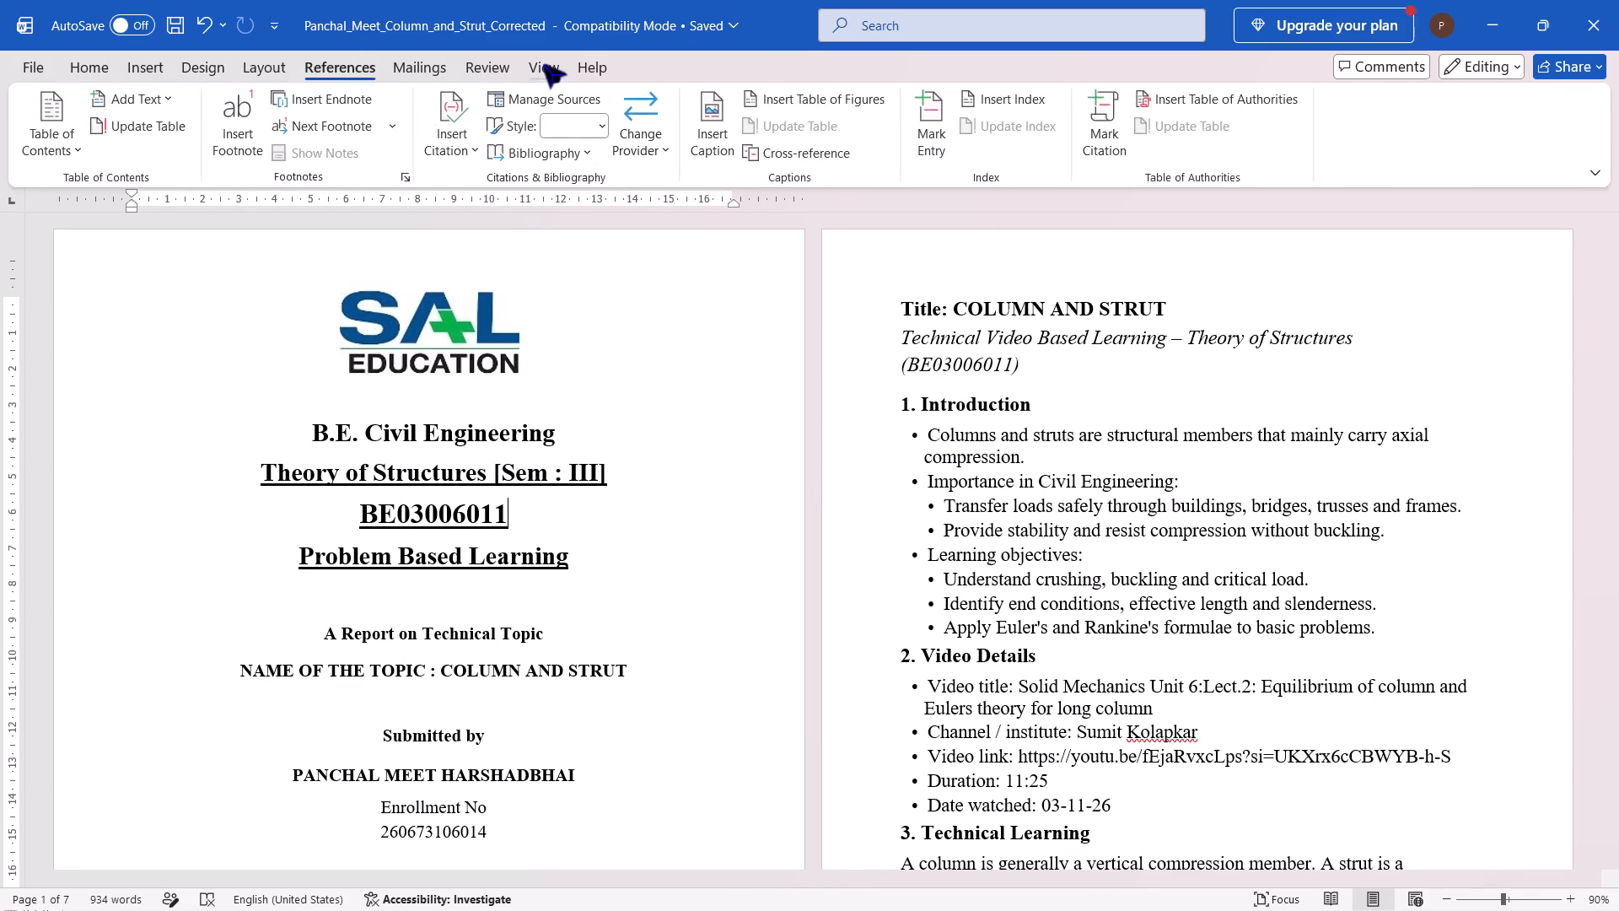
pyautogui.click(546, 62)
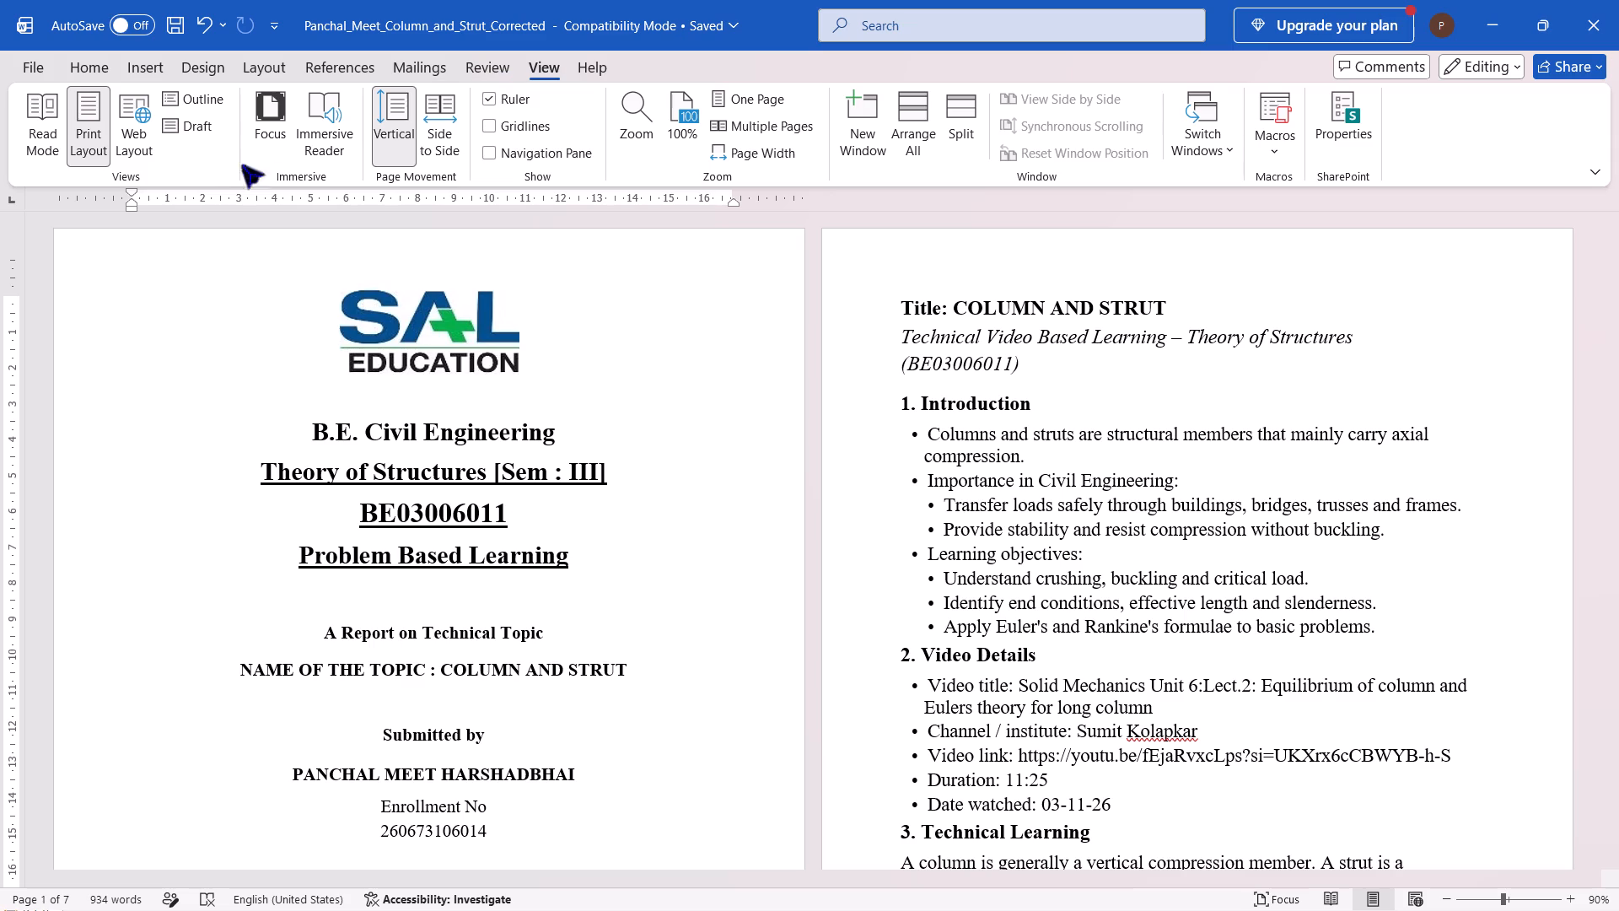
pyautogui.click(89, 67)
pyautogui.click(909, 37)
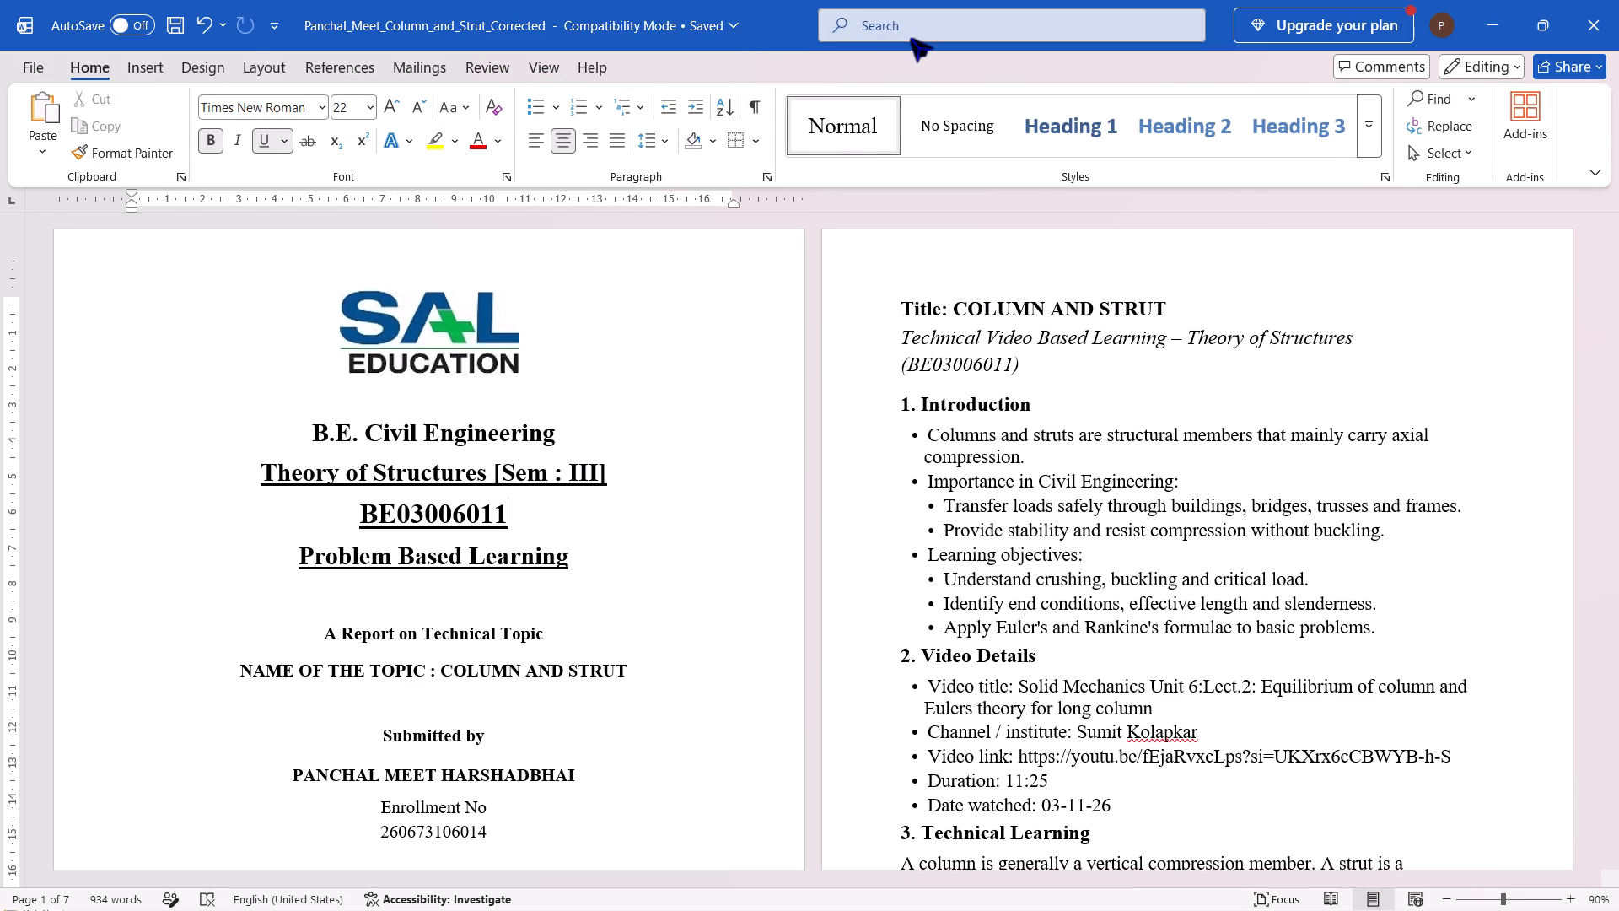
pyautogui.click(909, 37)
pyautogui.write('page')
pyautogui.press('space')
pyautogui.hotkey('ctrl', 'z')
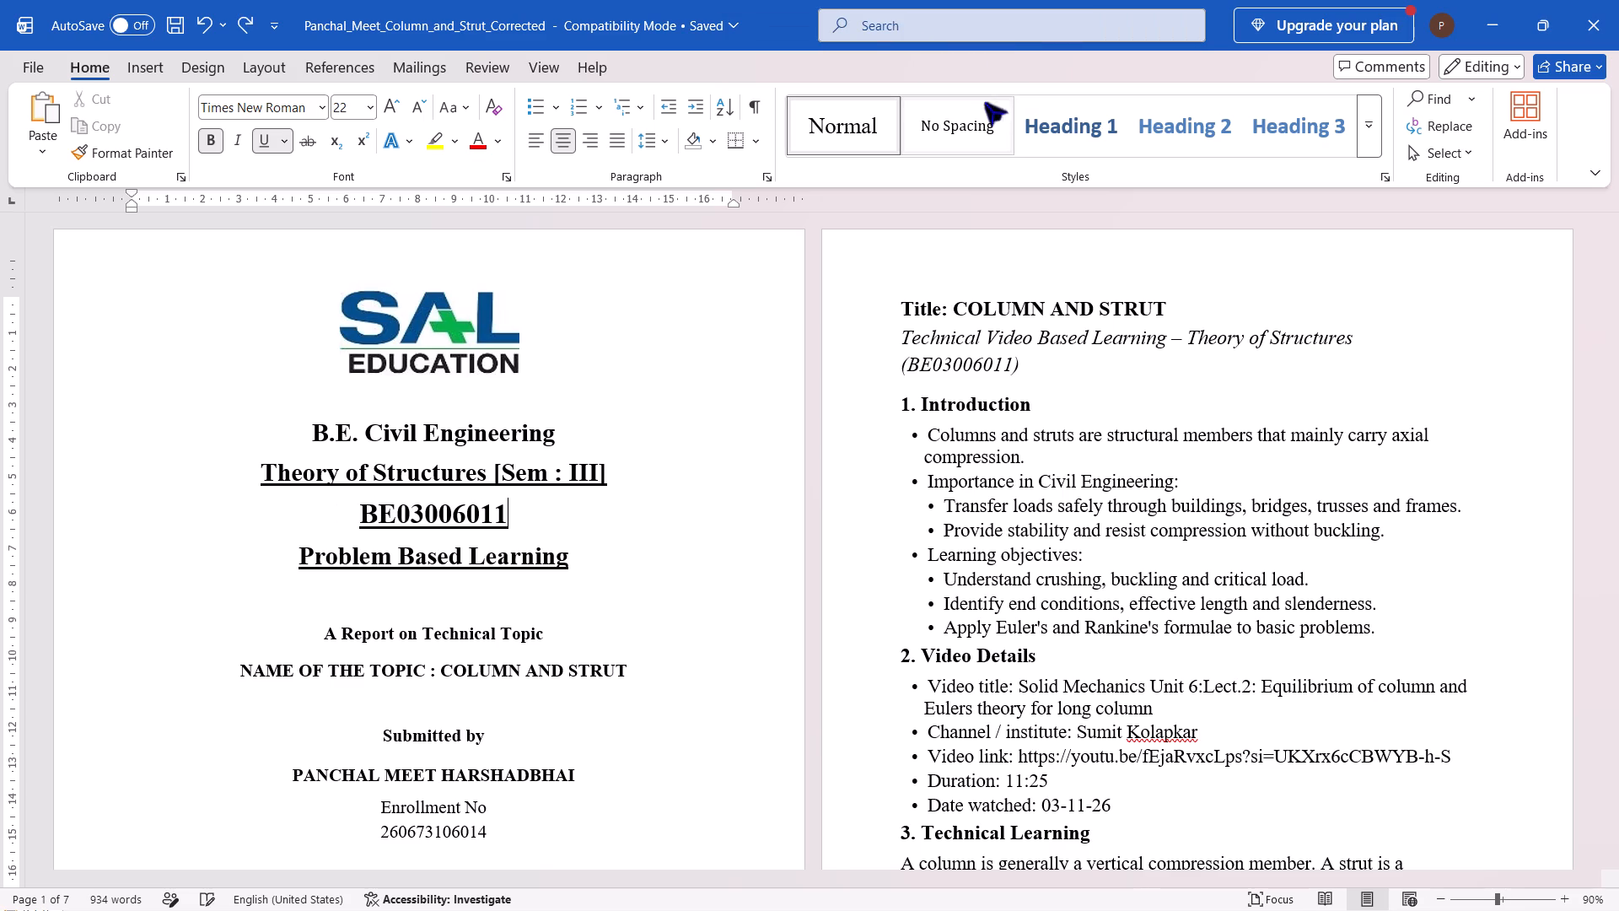
# Add a box page border with a 3 pt thick-and-thin line style to the whole document.
pyautogui.click(894, 27)
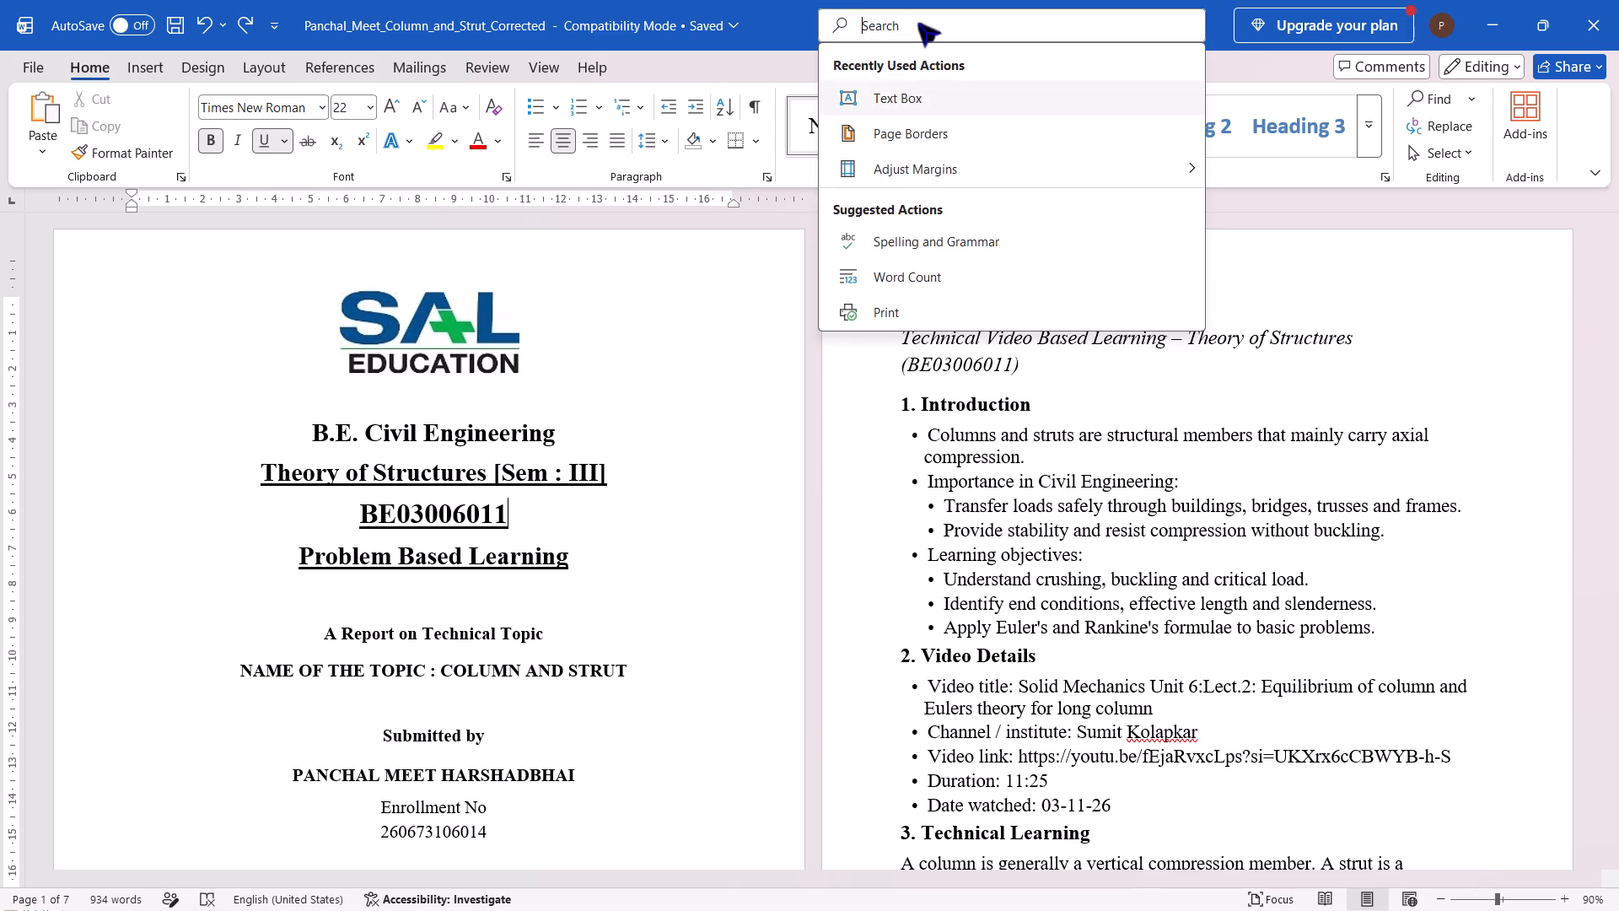
pyautogui.write('bor')
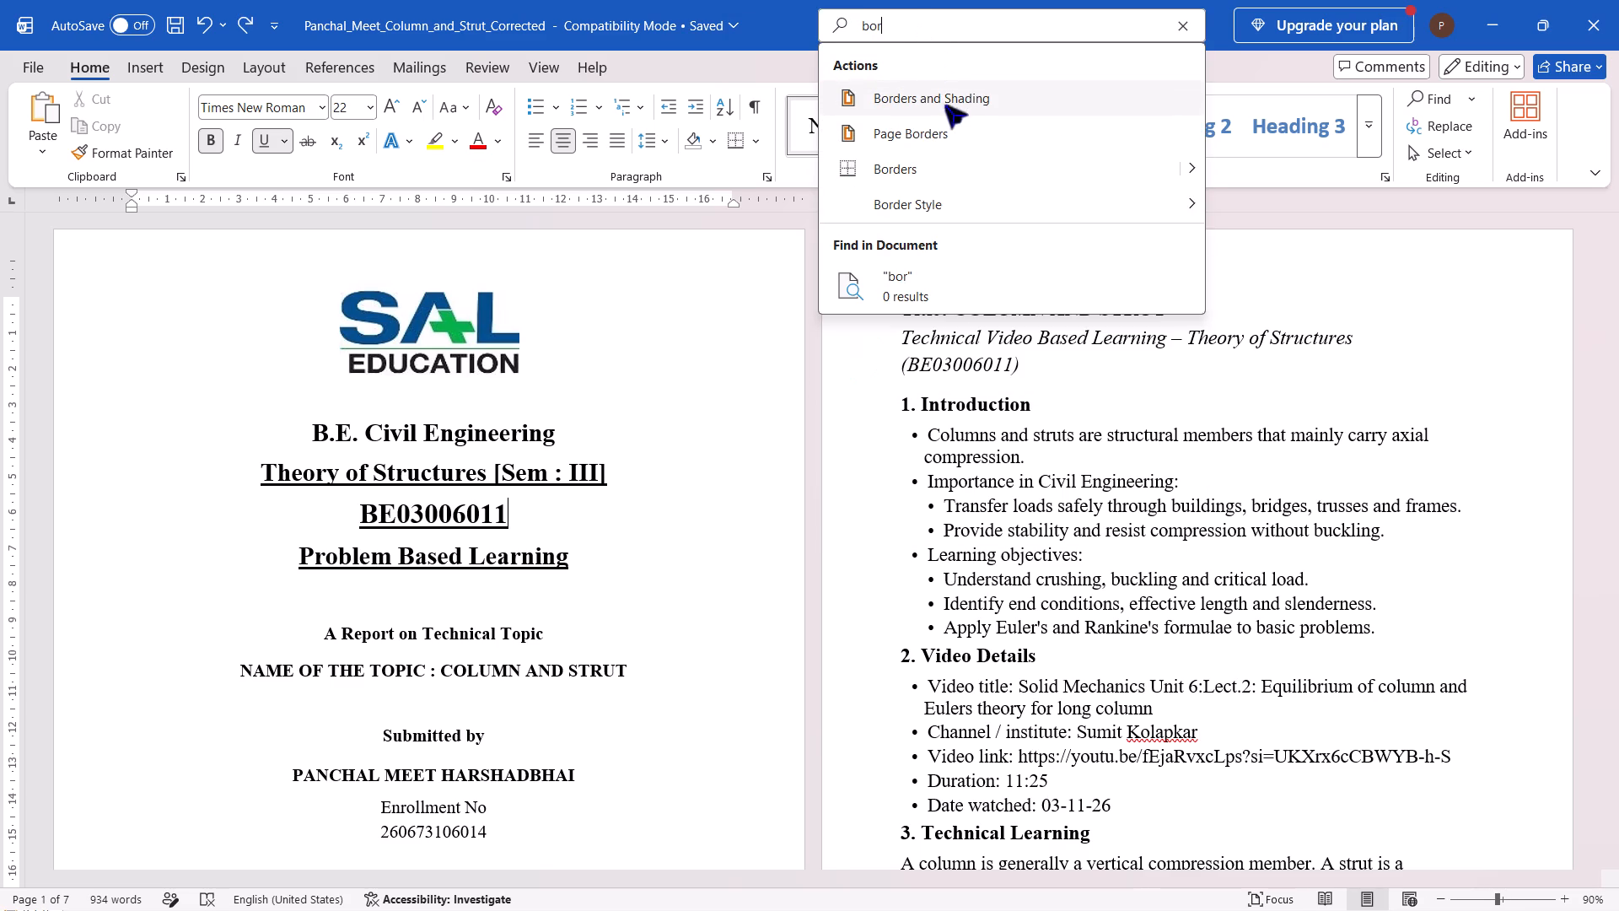
pyautogui.moveTo(960, 104); pyautogui.dragTo(978, 143)
pyautogui.click(979, 142)
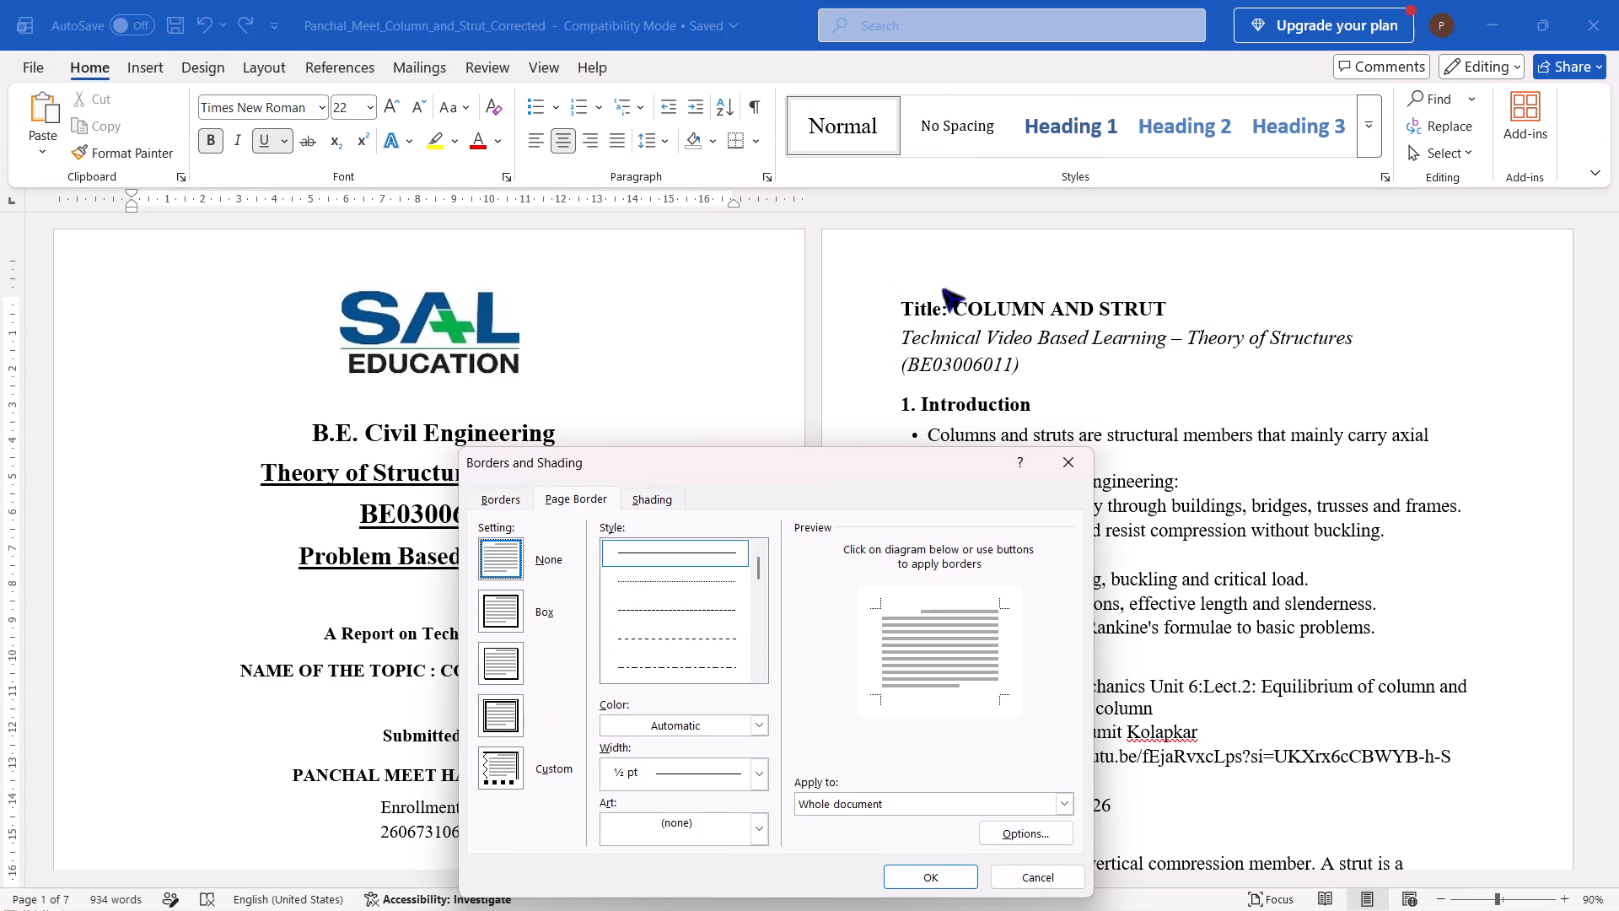
pyautogui.moveTo(727, 489); pyautogui.dragTo(701, 302)
pyautogui.moveTo(739, 457); pyautogui.dragTo(694, 273)
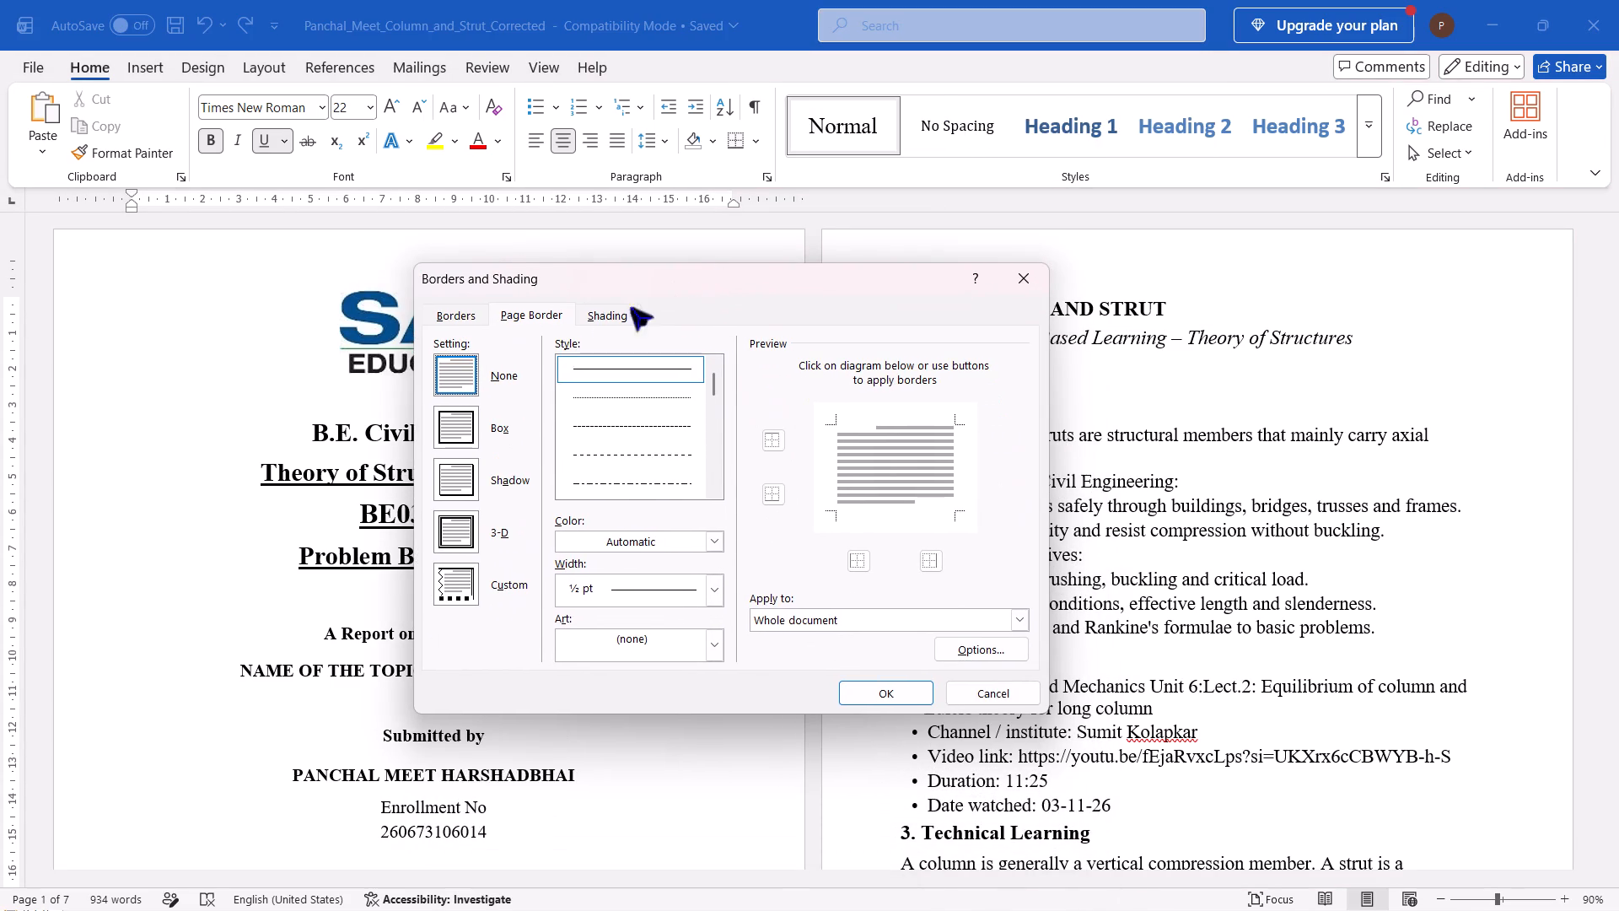
pyautogui.click(461, 427)
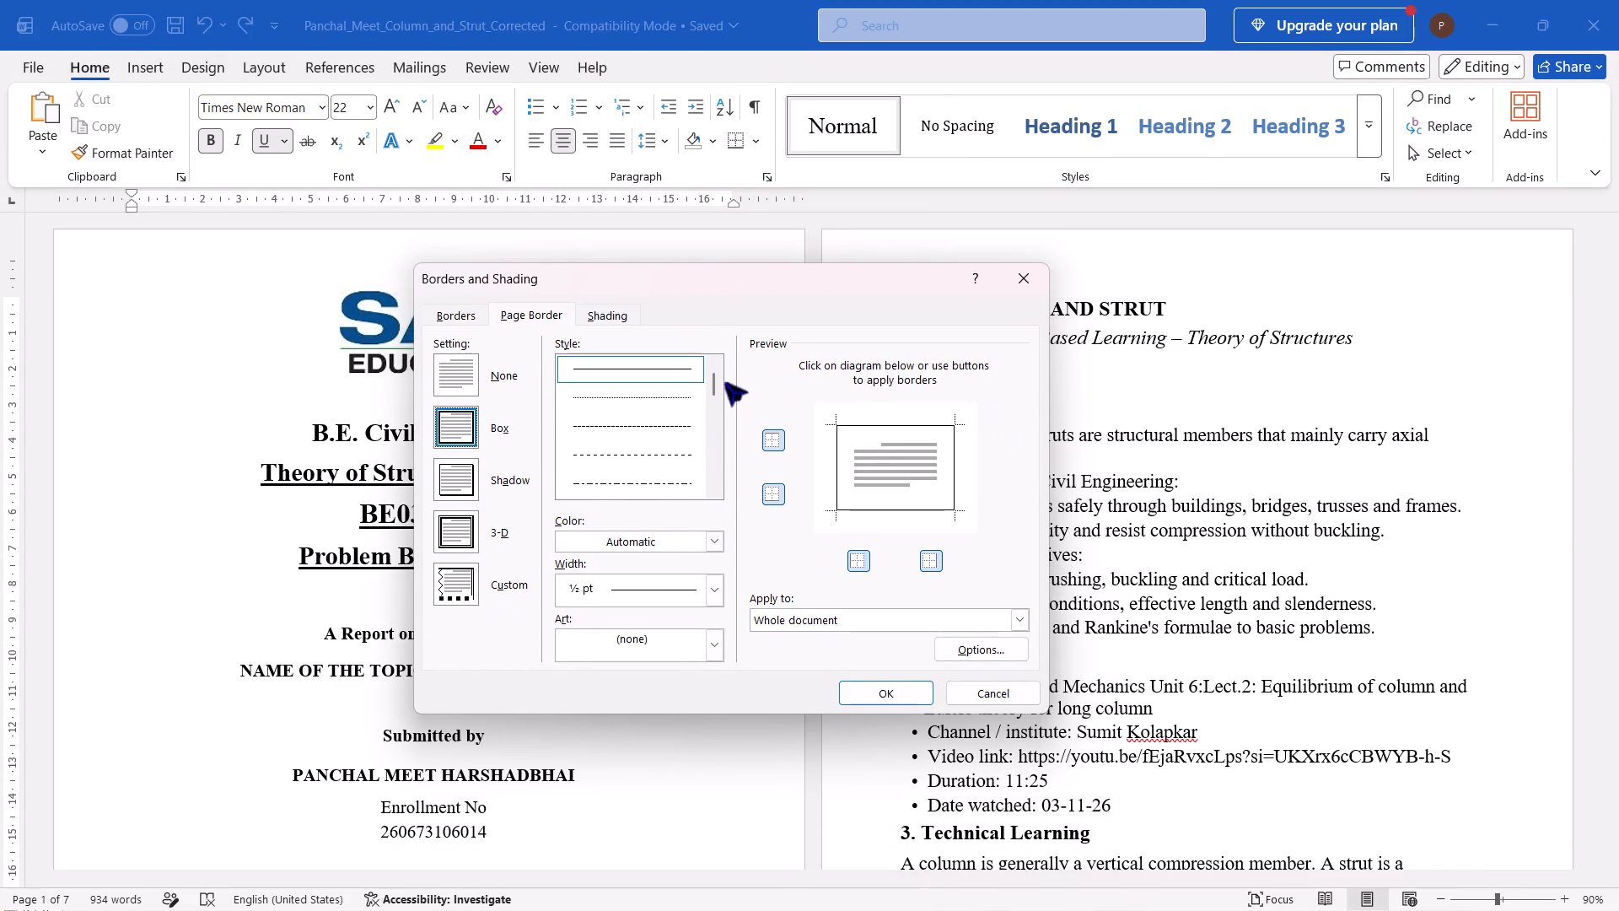
pyautogui.click(723, 381)
pyautogui.moveTo(720, 383); pyautogui.dragTo(715, 408)
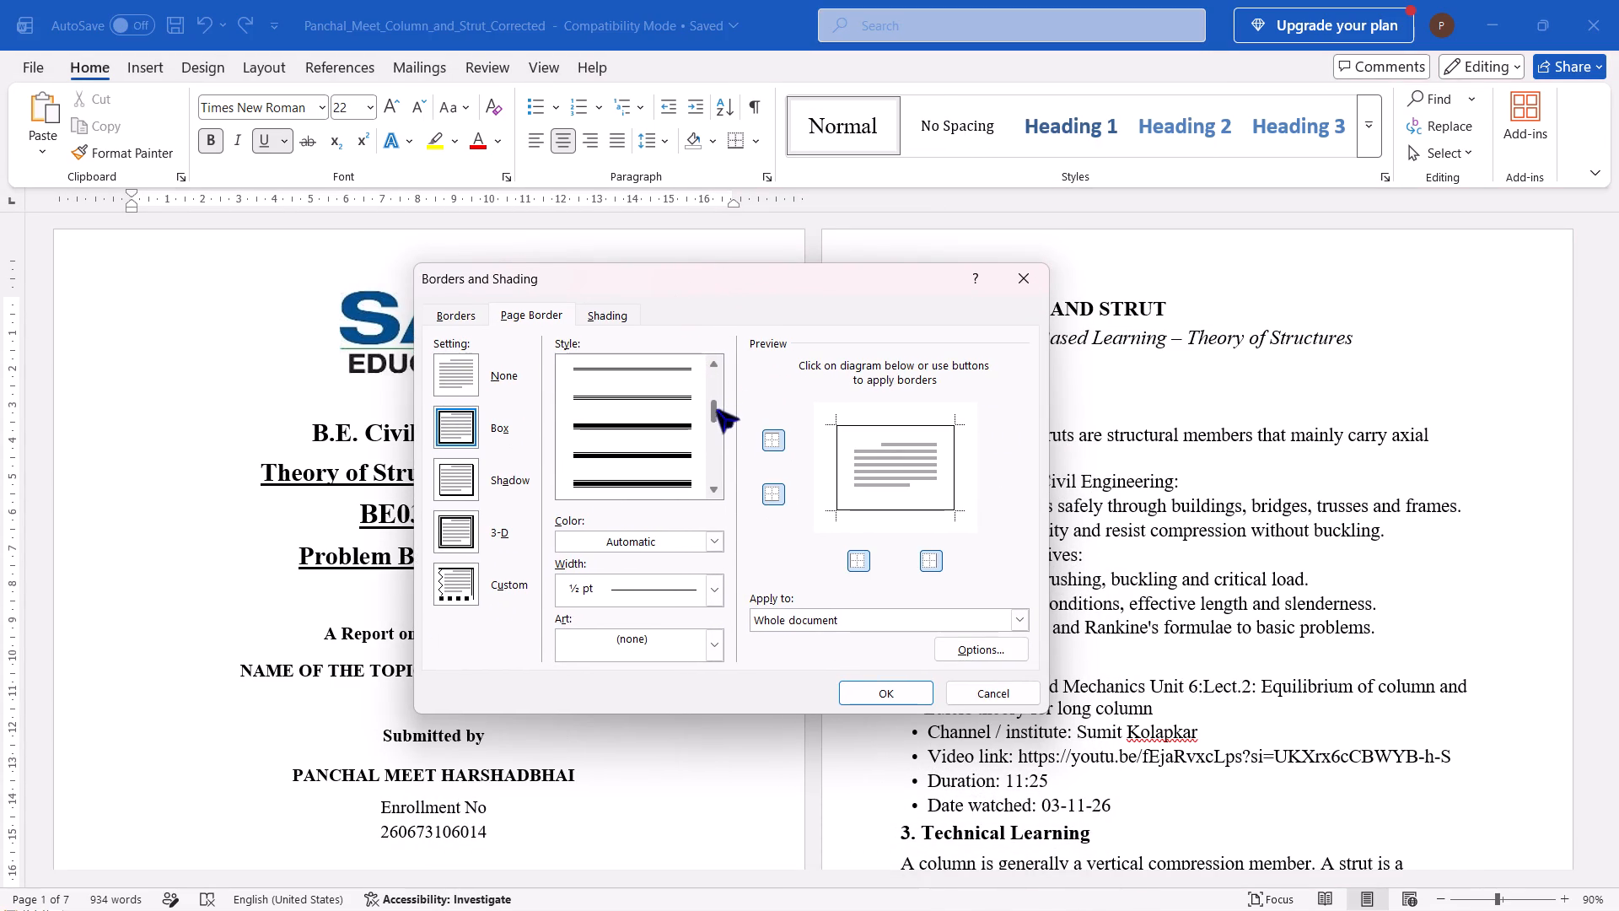
pyautogui.click(673, 421)
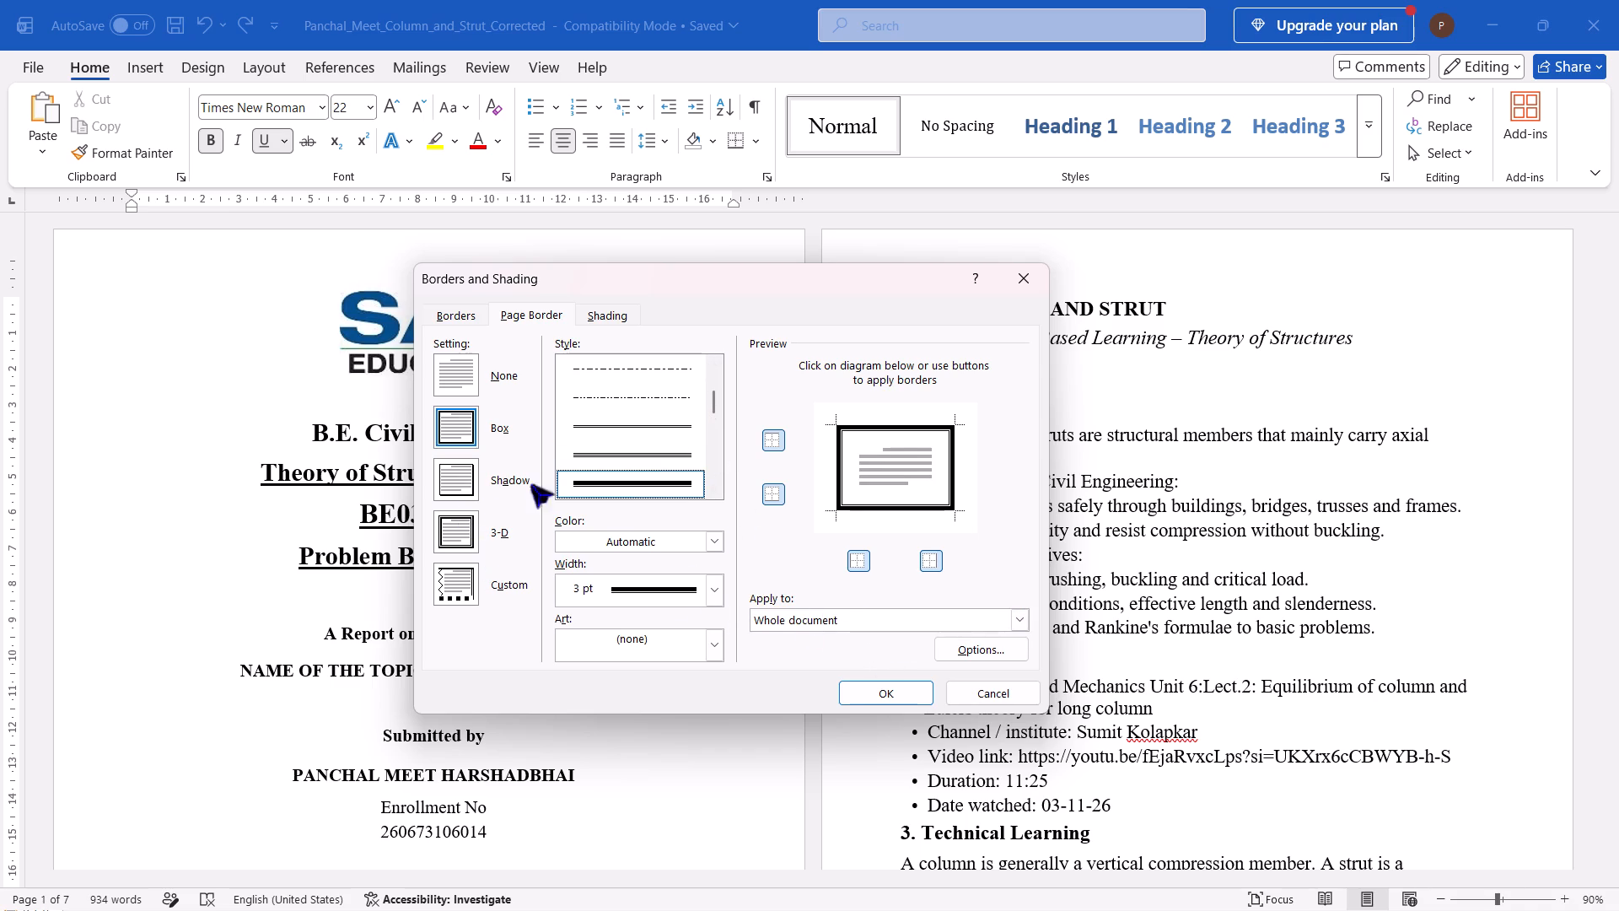
# Apply the configured 3 pt thick-and-thin box page border to the whole document.
pyautogui.click(894, 687)
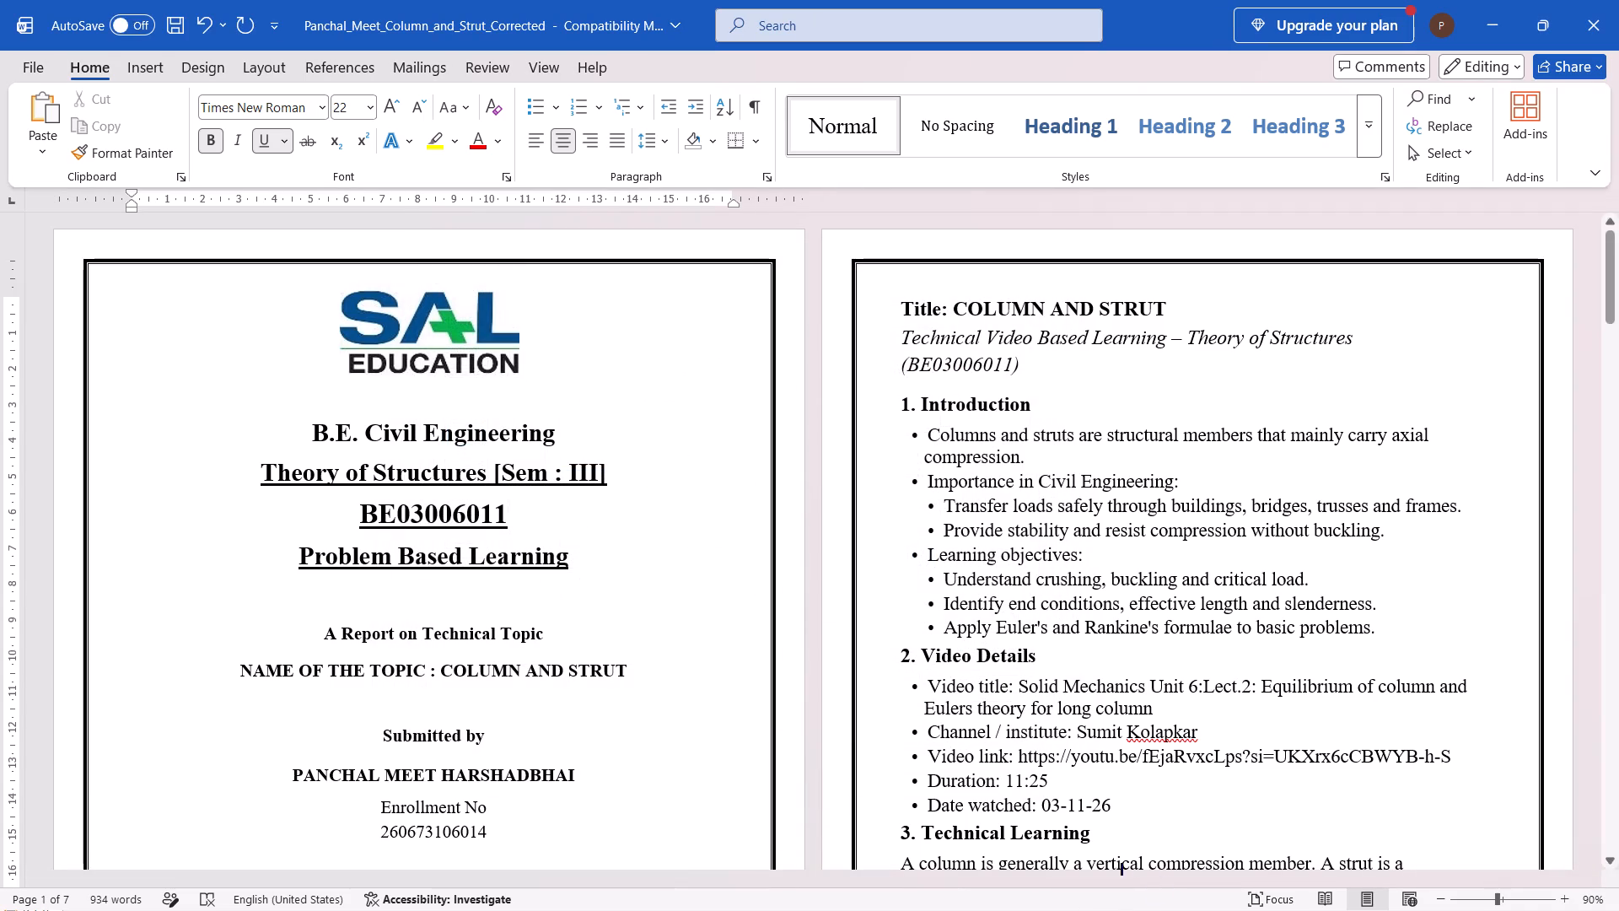
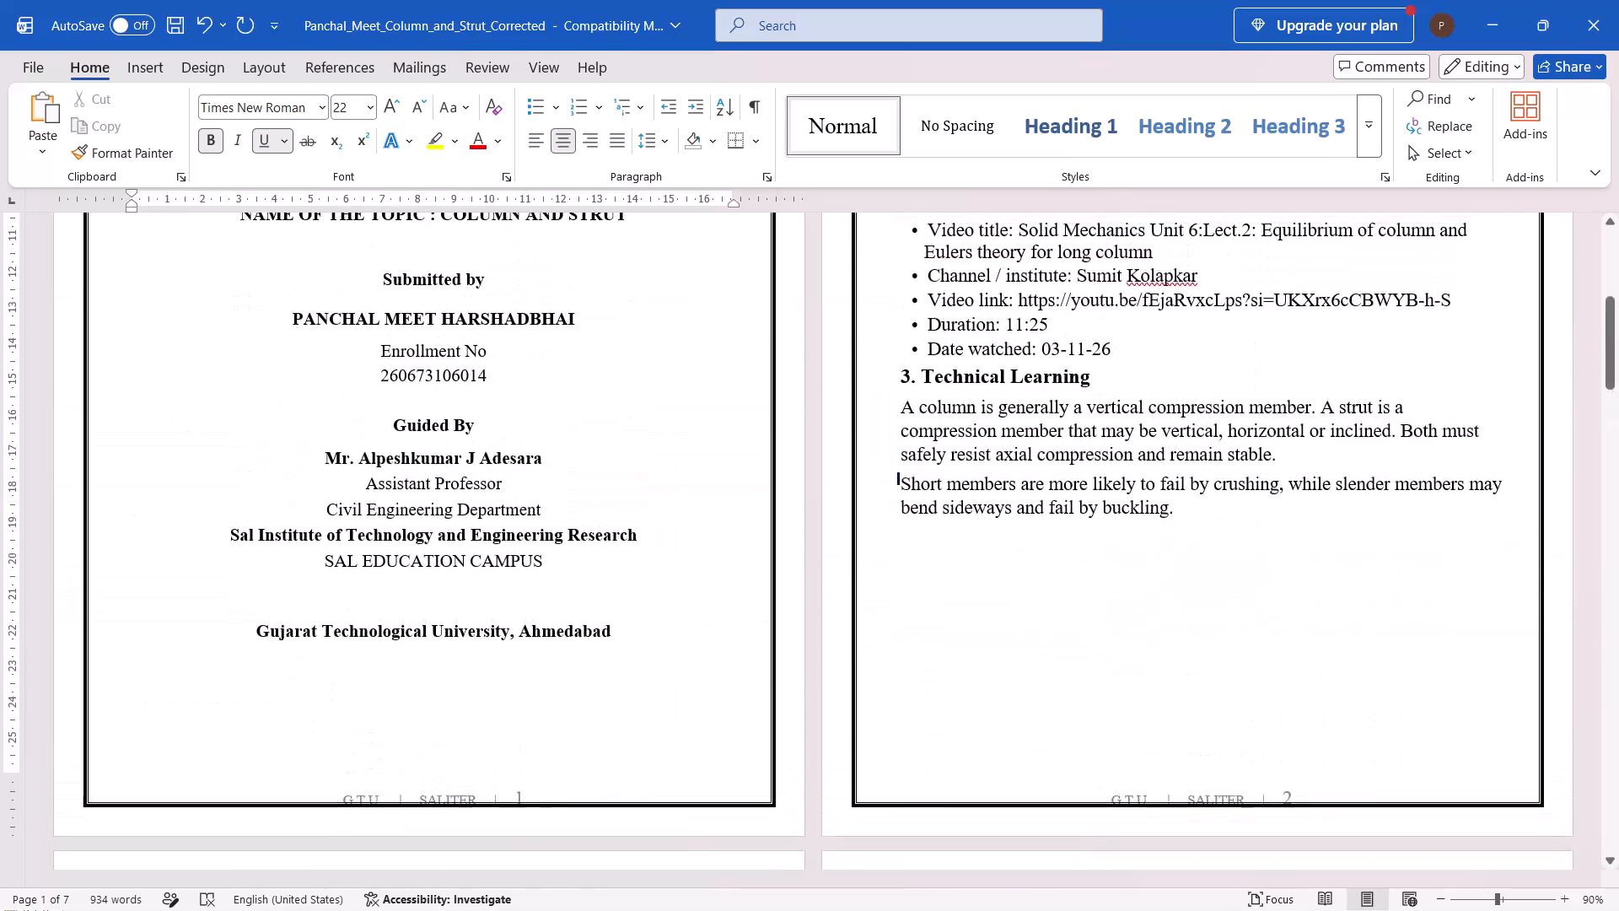
# Check the page borders through the report's pages and save the document.
pyautogui.scroll(5, 898, 477)
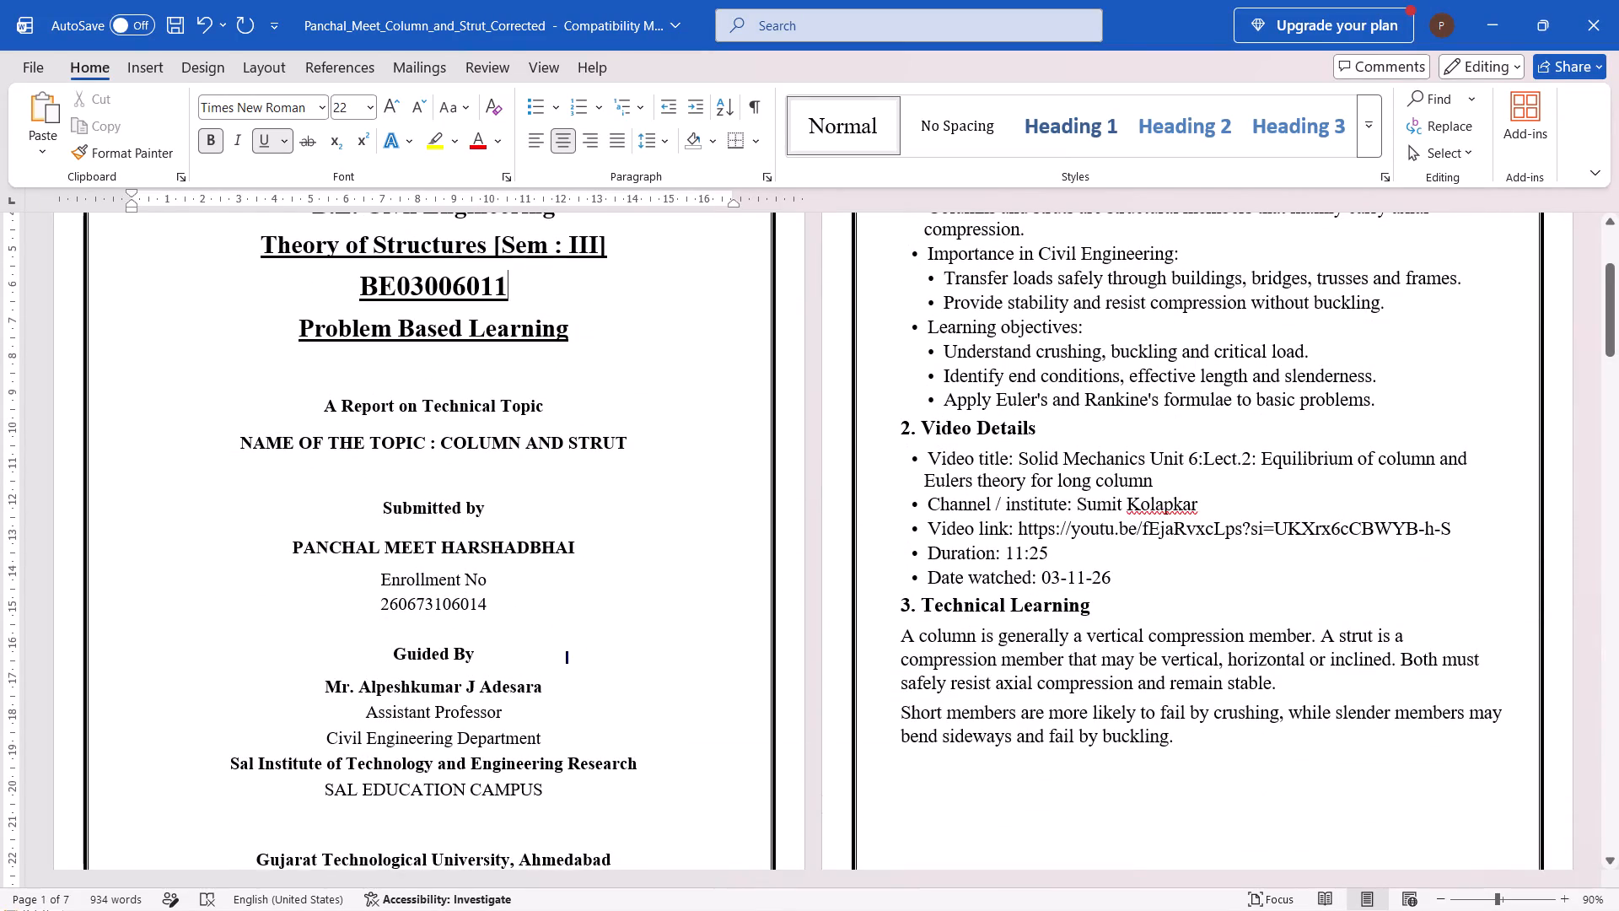
pyautogui.scroll(-2, 639, 586)
pyautogui.scroll(-20, 639, 586)
pyautogui.scroll(-20, 639, 586)
pyautogui.scroll(-2, 639, 586)
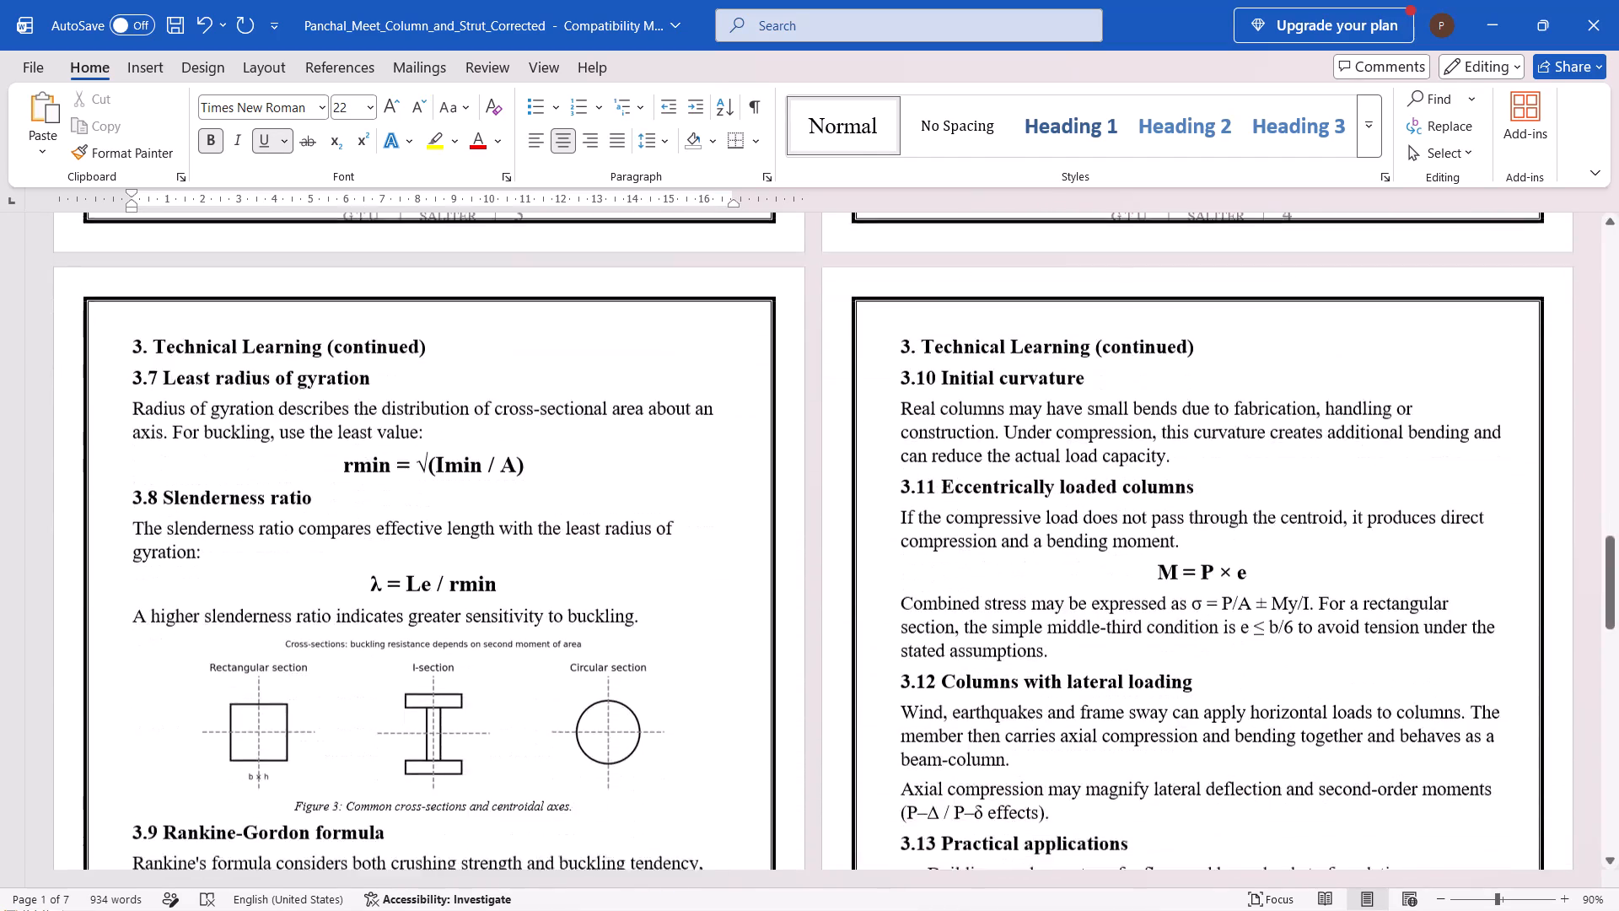
pyautogui.scroll(-19, 662, 687)
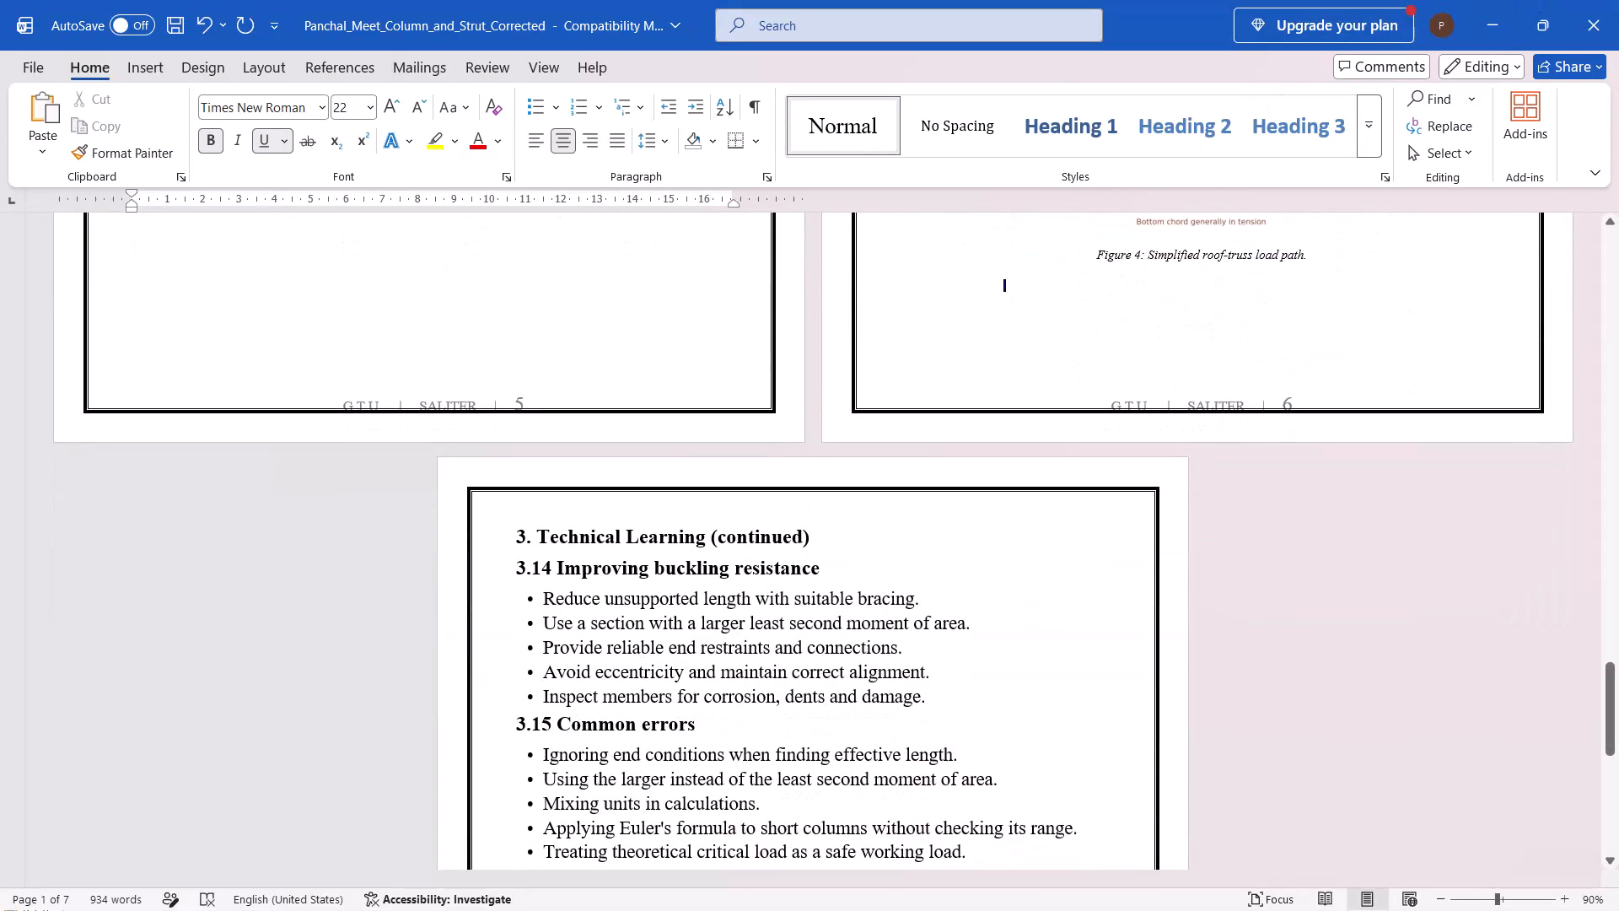
pyautogui.hotkey('ctrl', 's')
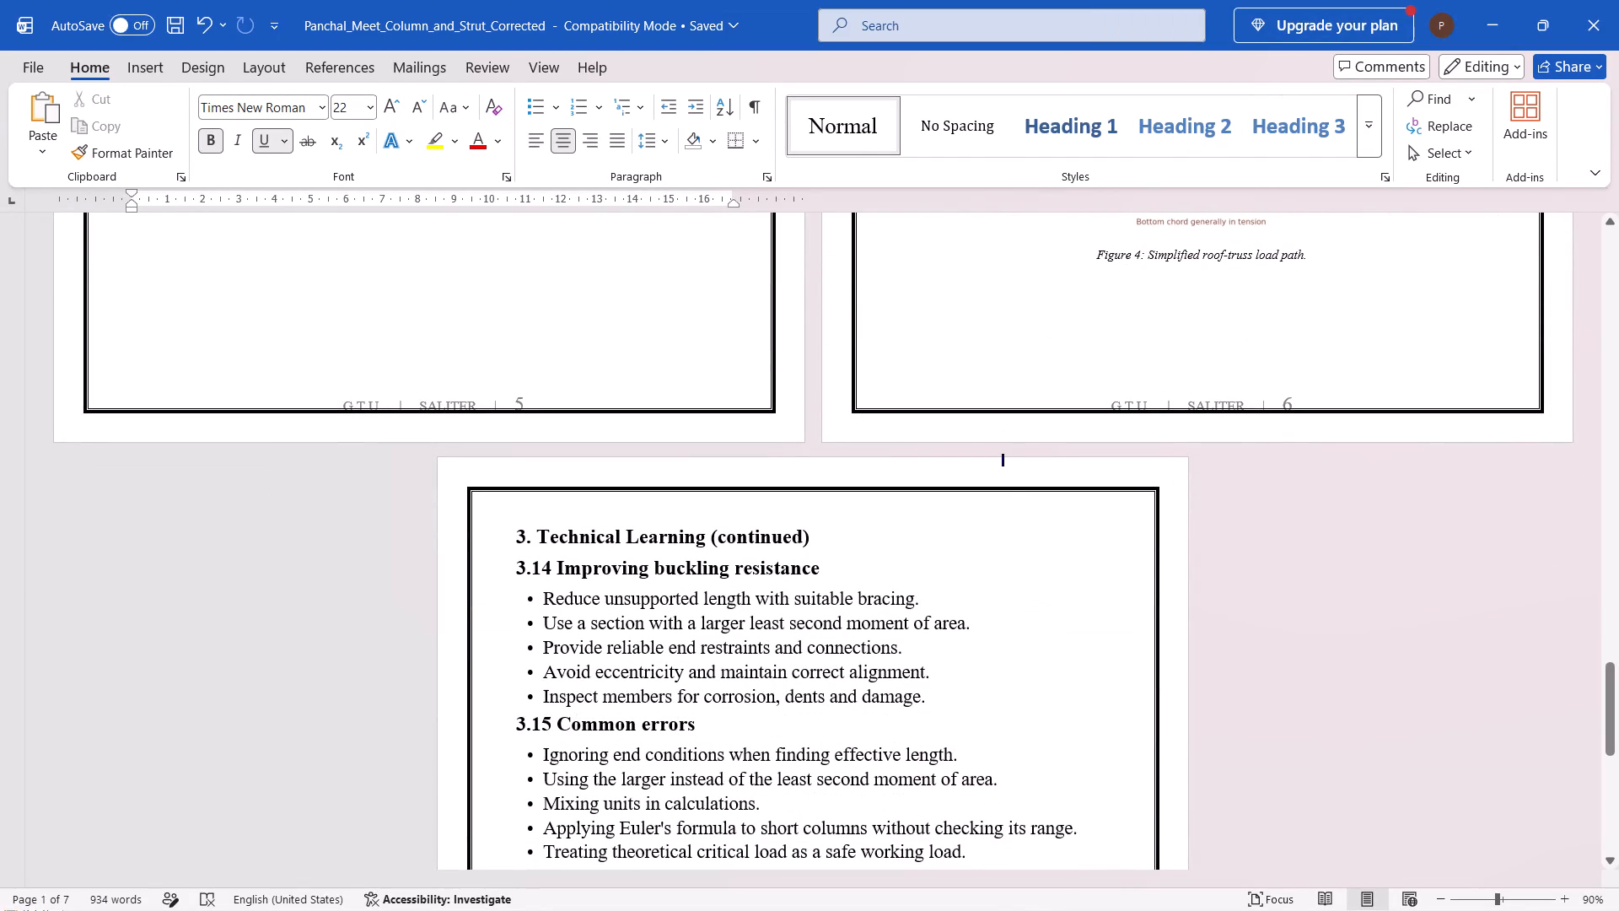
# In File Explorer, permanently delete the PDF file TOS ACTIVITY 1.2 MEET from the TOS folder.
pyautogui.click(846, 898)
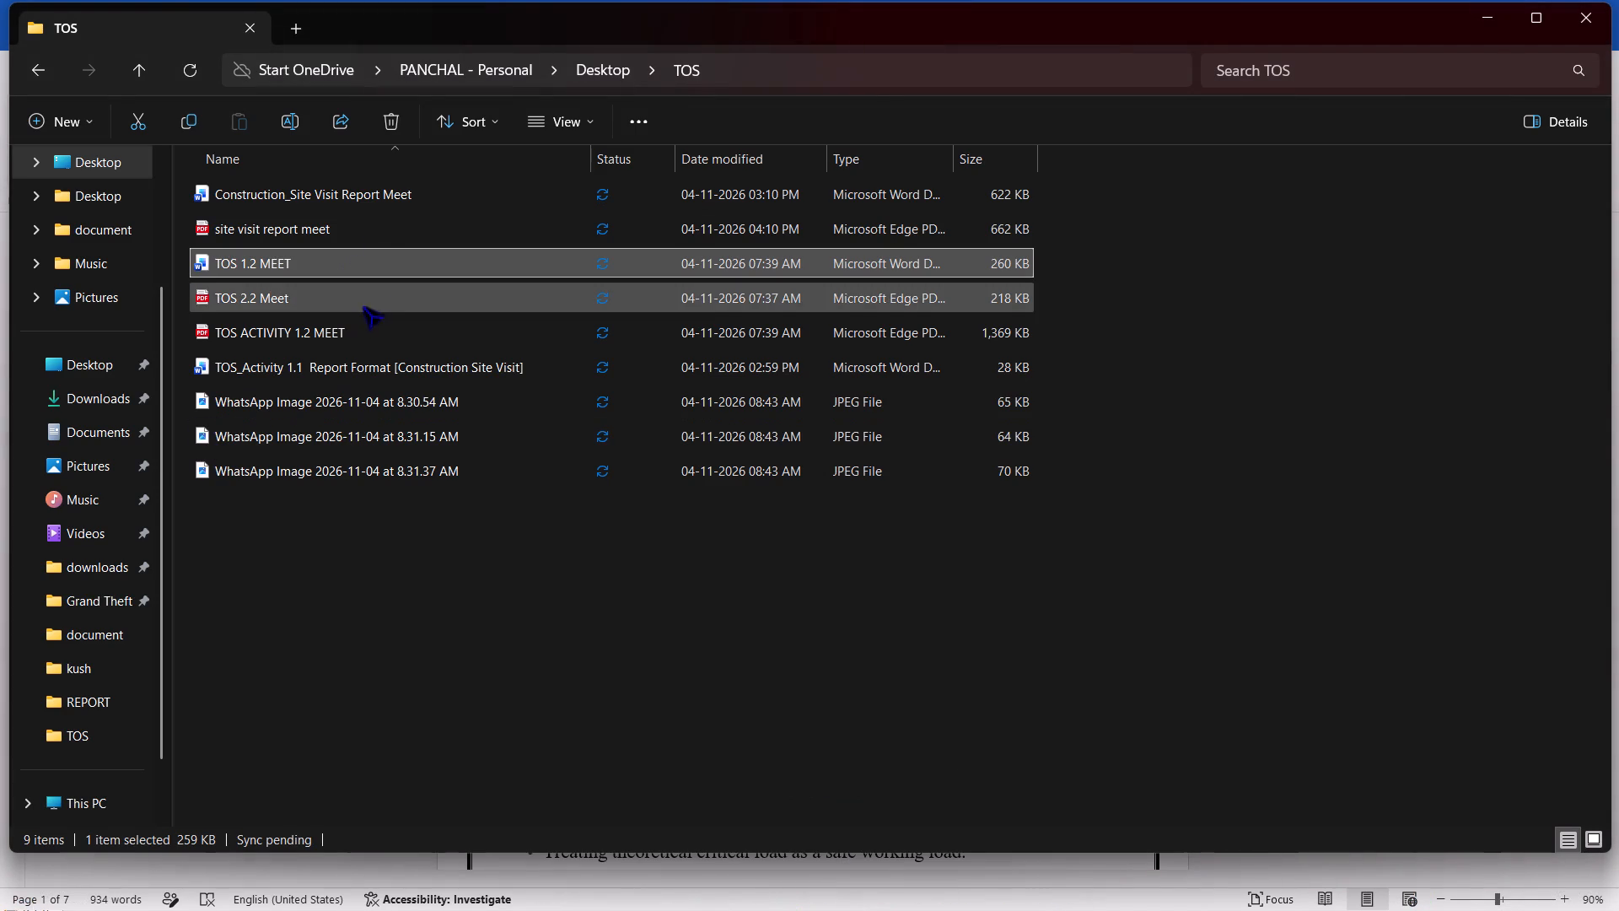
pyautogui.moveTo(401, 685); pyautogui.dragTo(401, 671)
pyautogui.click(334, 319)
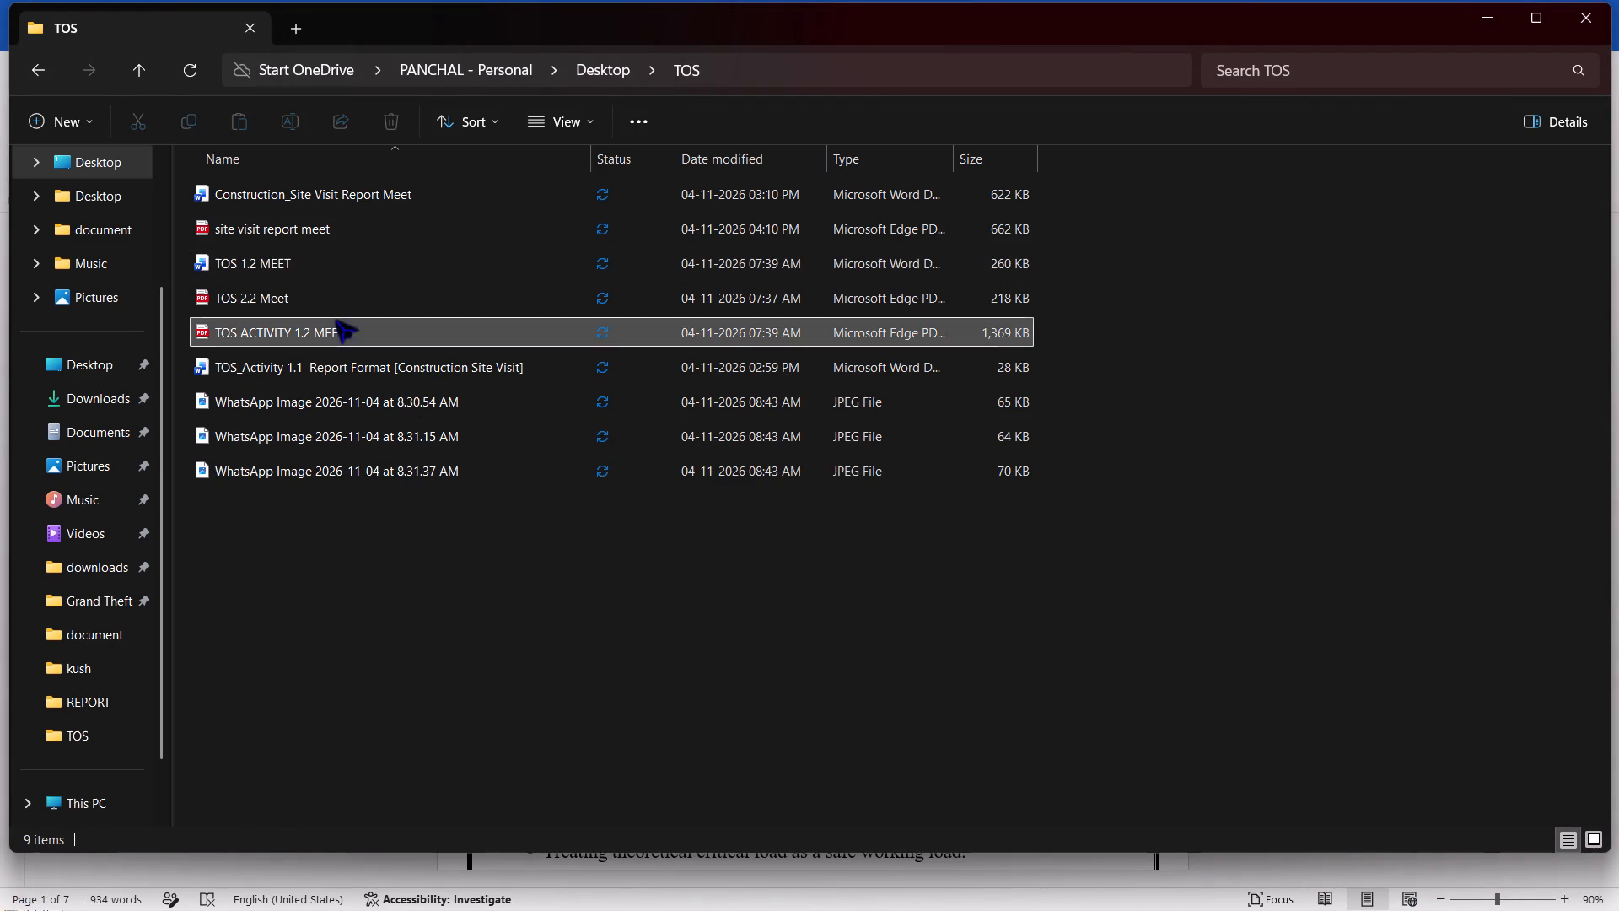
pyautogui.hotkey('shift', 'Delete')
pyautogui.press('Return')
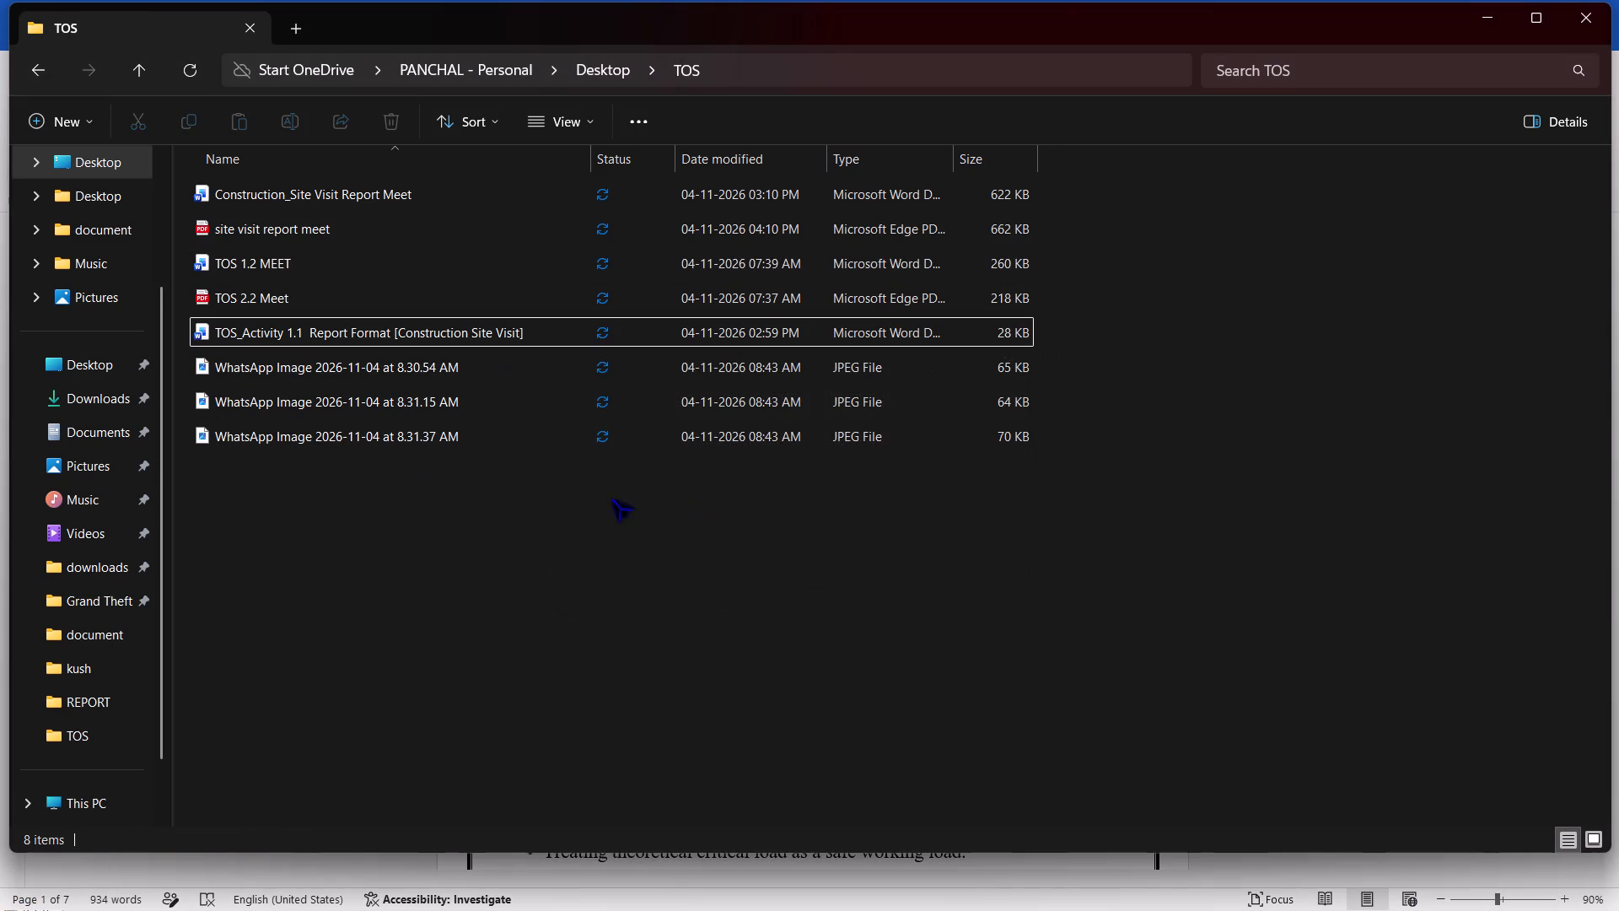
pyautogui.click(582, 581)
# Back in Word, print all pages of the Column and Strut report to a PDF file with Microsoft Print to PDF.
pyautogui.hotkey('alt', 'Tab')
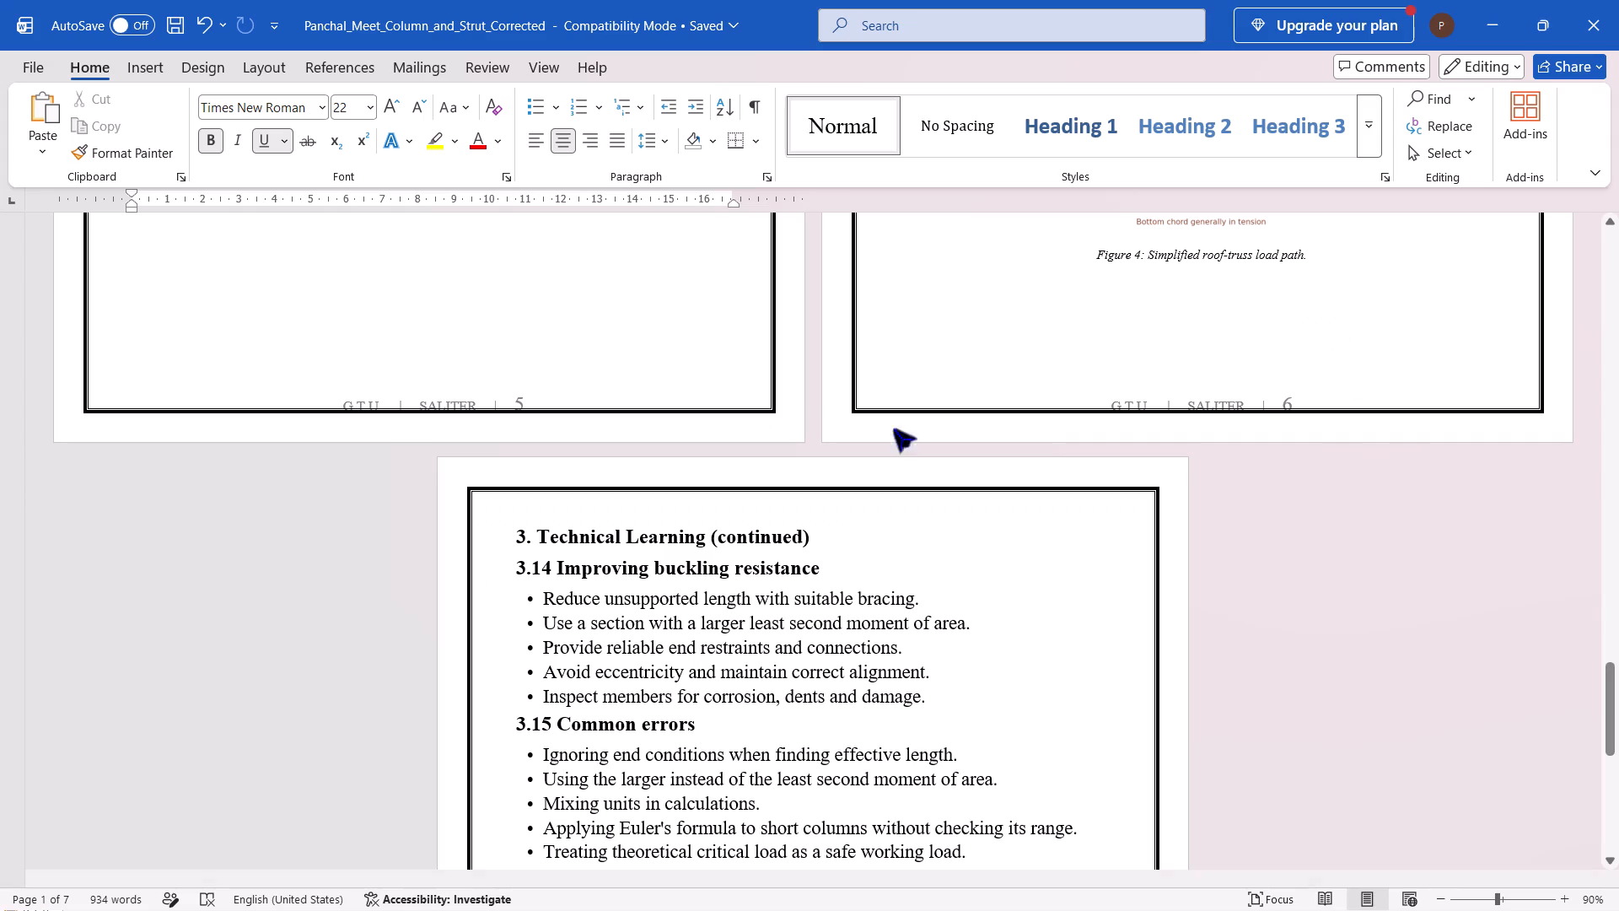
pyautogui.hotkey('ctrl', 'p')
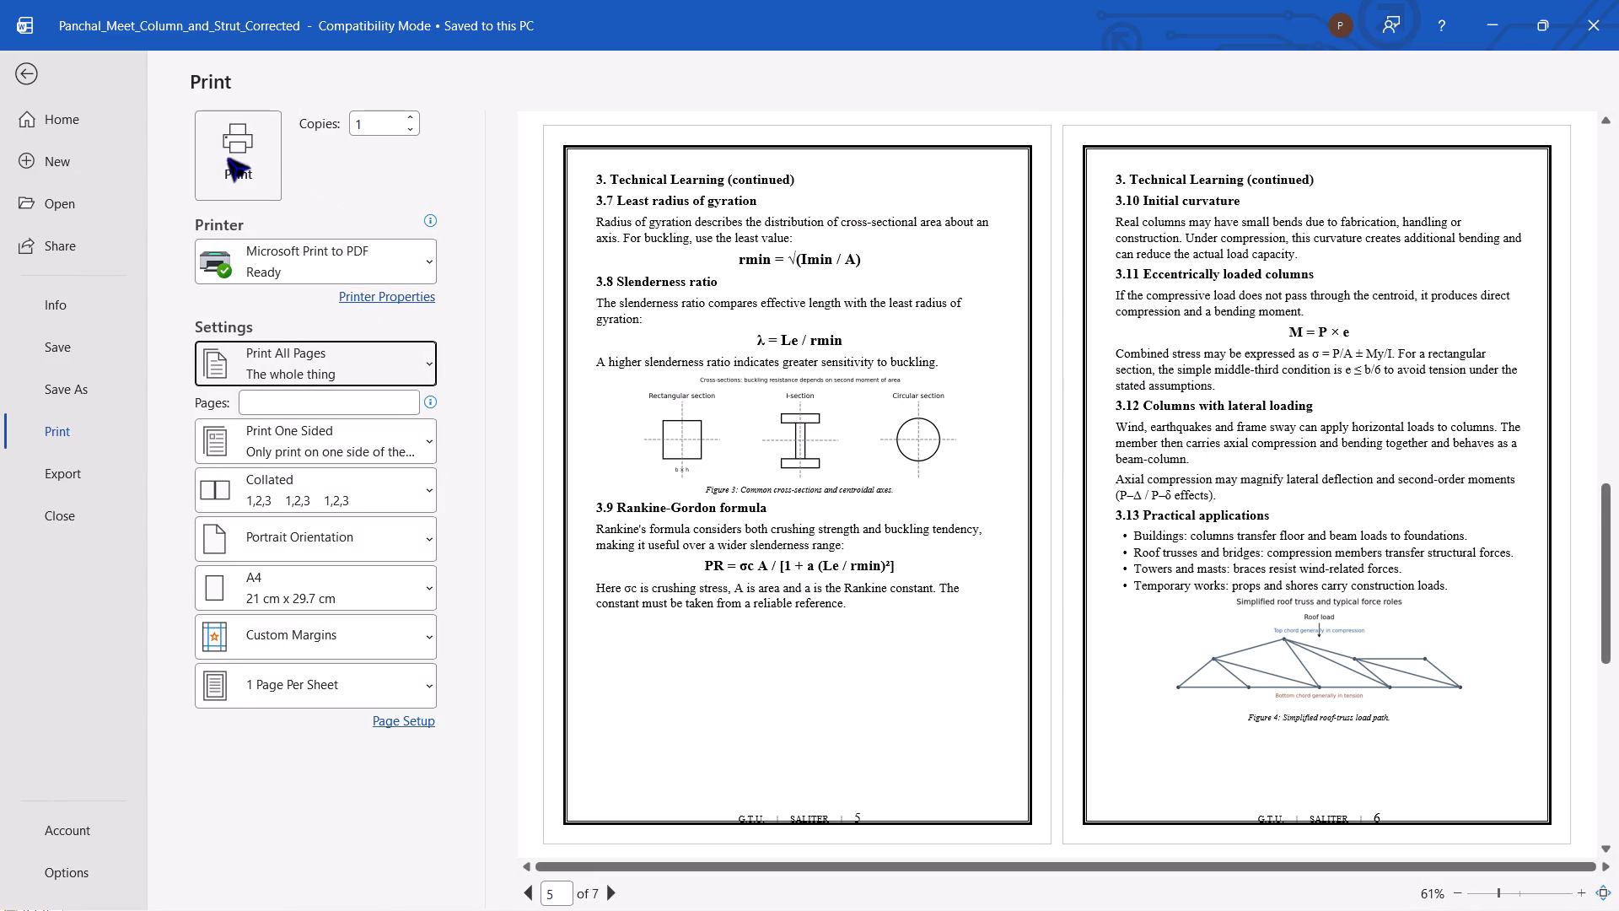
pyautogui.click(226, 157)
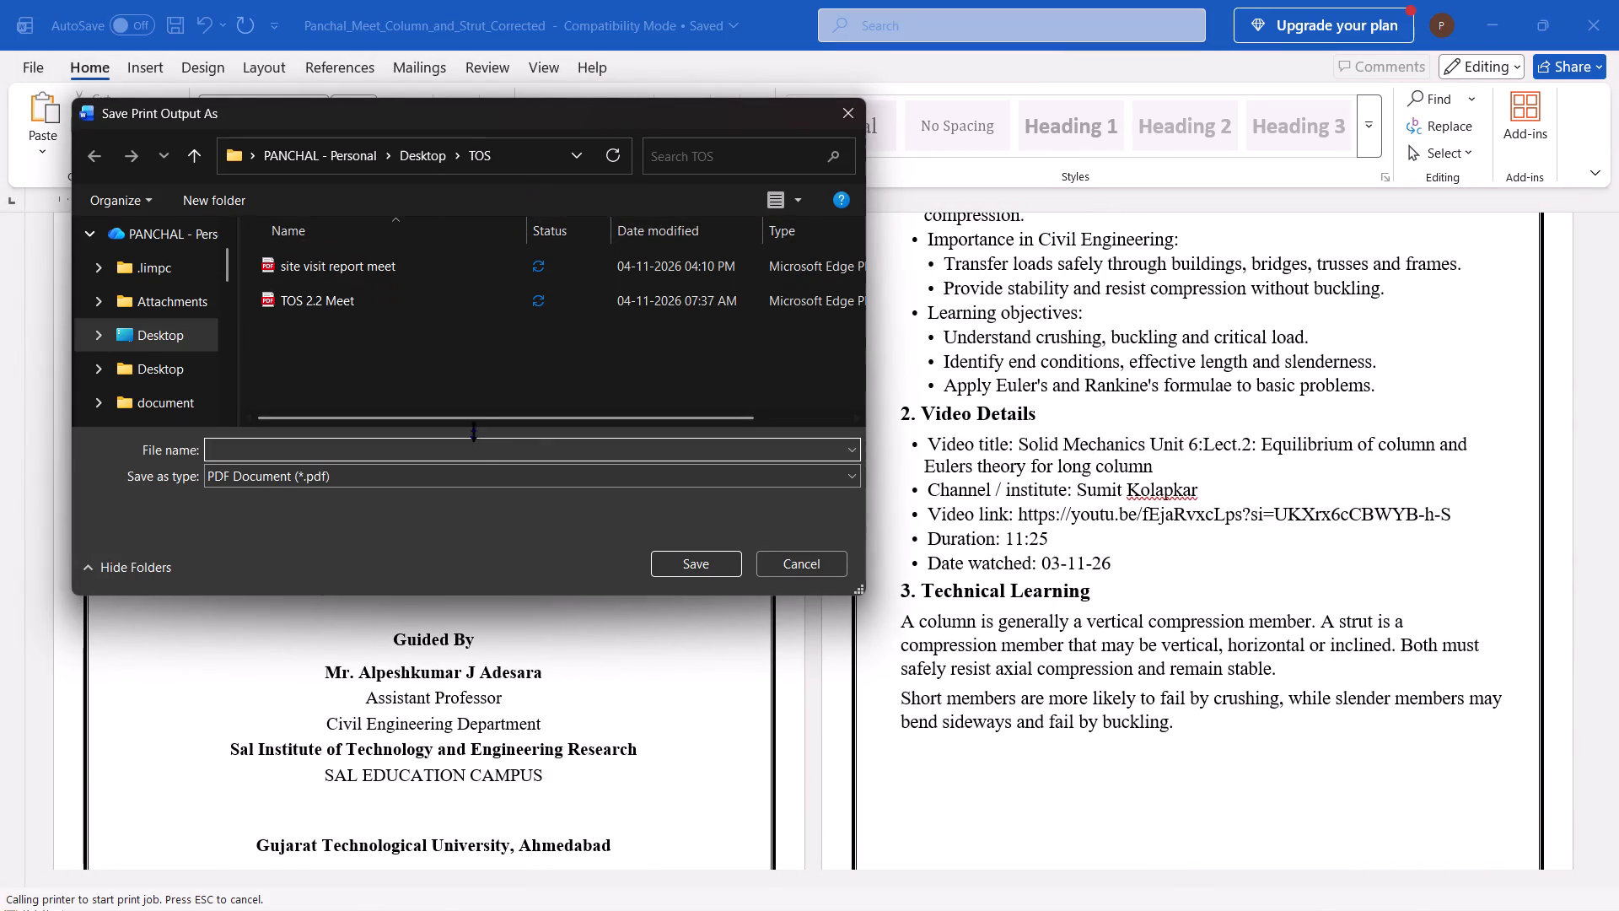
# Save the report's PDF print output as TOS 1.2 MEET in the Desktop TOS folder.
pyautogui.click(471, 439)
pyautogui.click(480, 453)
pyautogui.write('TOS')
pyautogui.press('space')
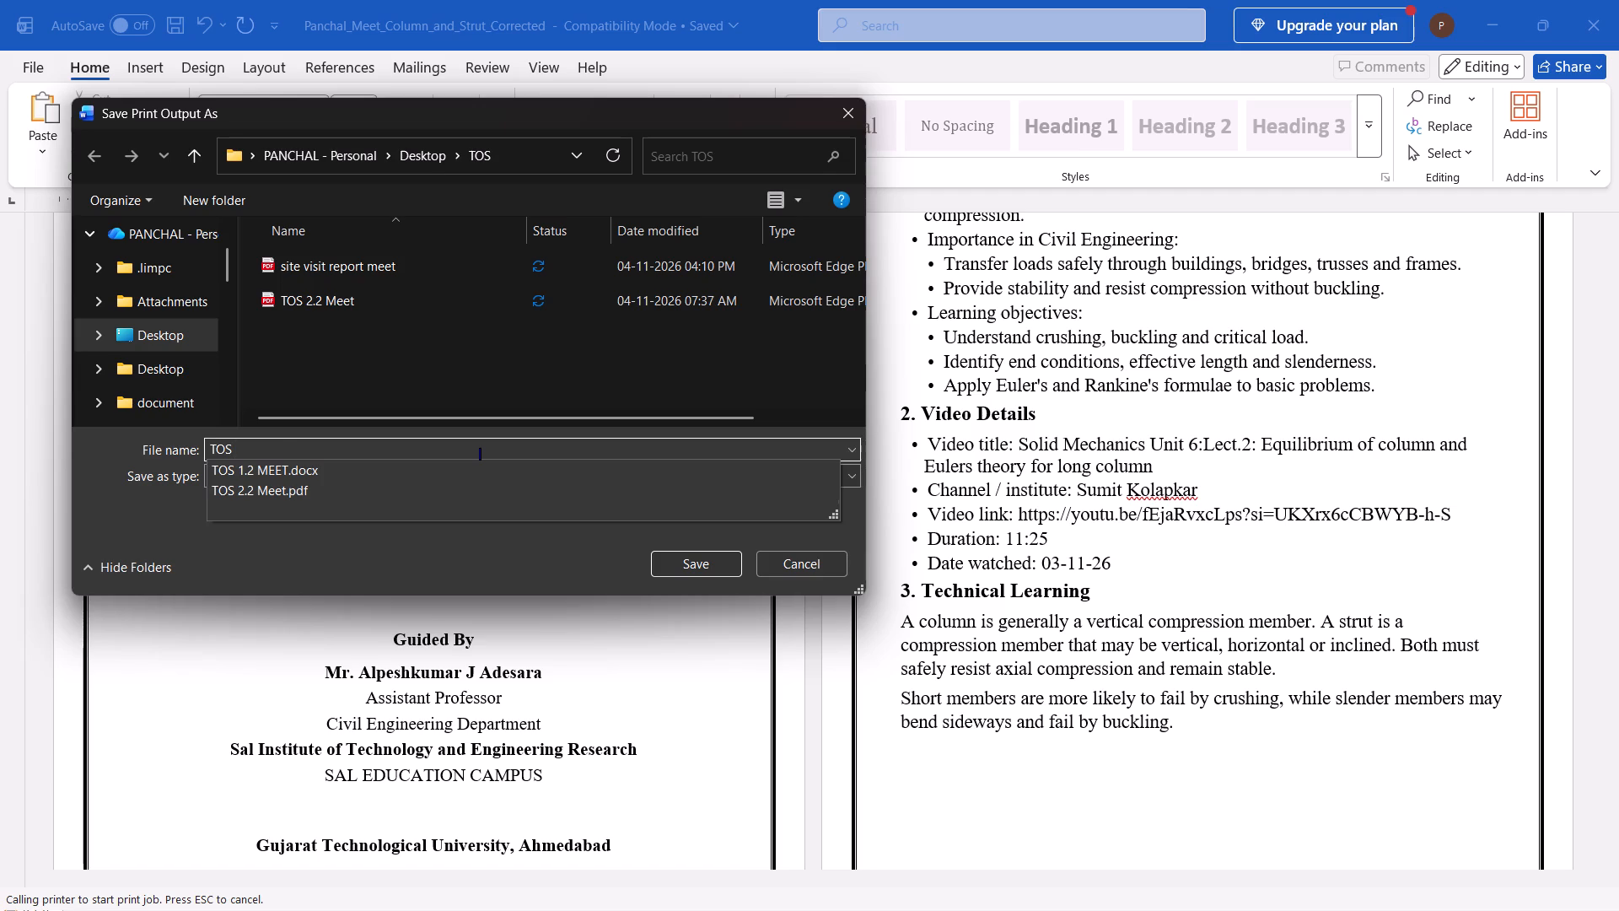
pyautogui.press('Down')
pyautogui.press('BackSpace')
pyautogui.press('BackSpace')
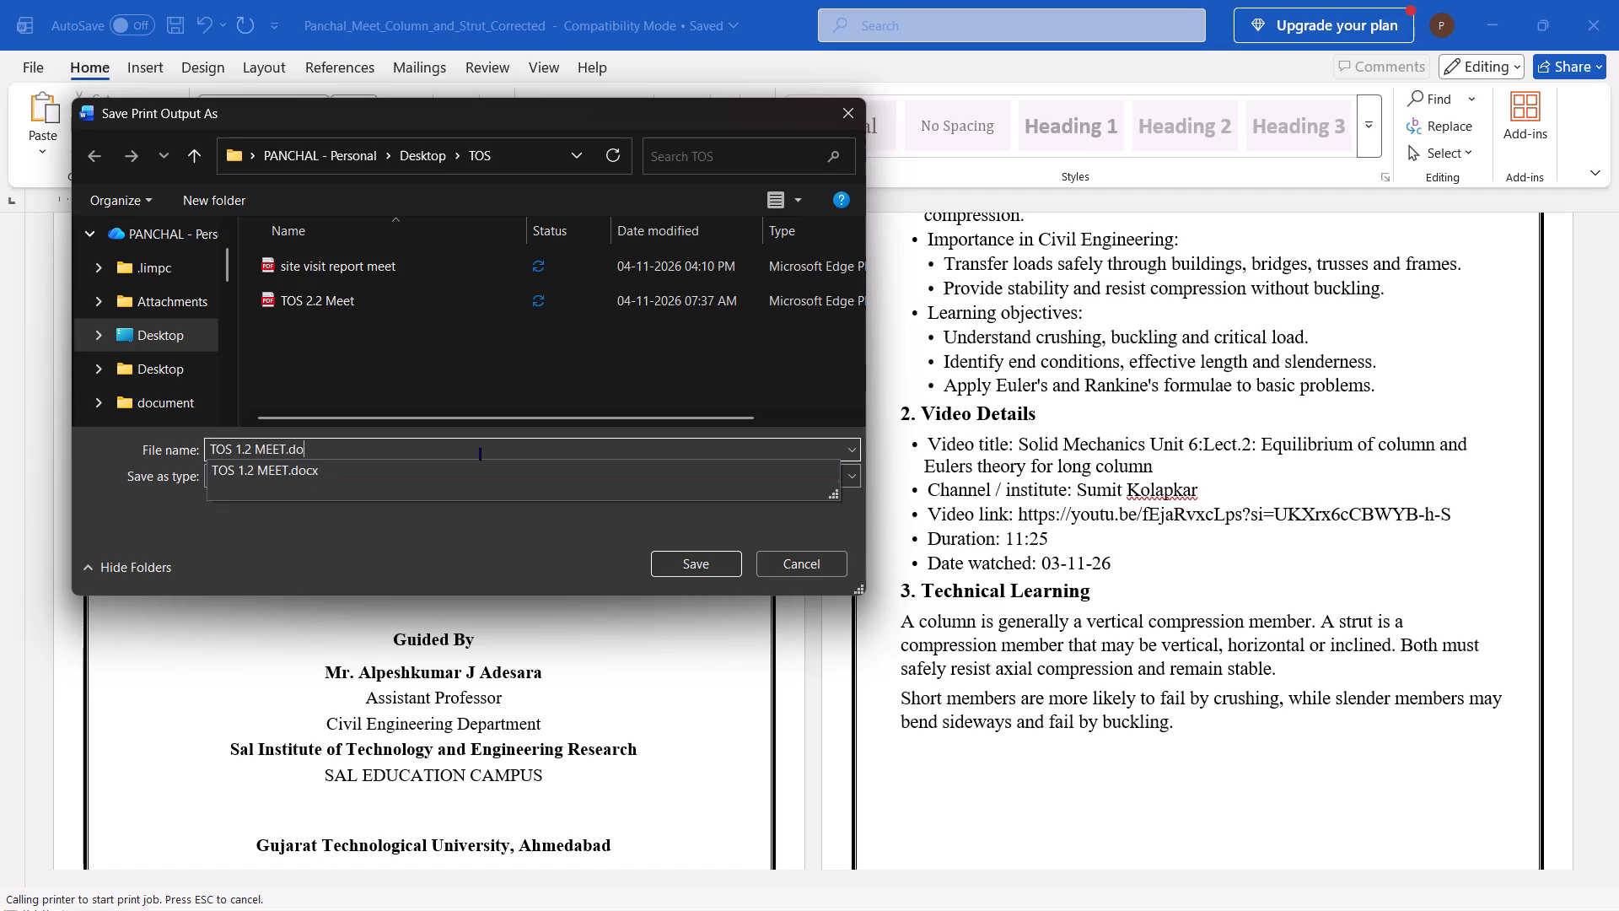
pyautogui.press('BackSpace')
pyautogui.press('BackSpace')
pyautogui.press('BackSpace')
pyautogui.press('Return')
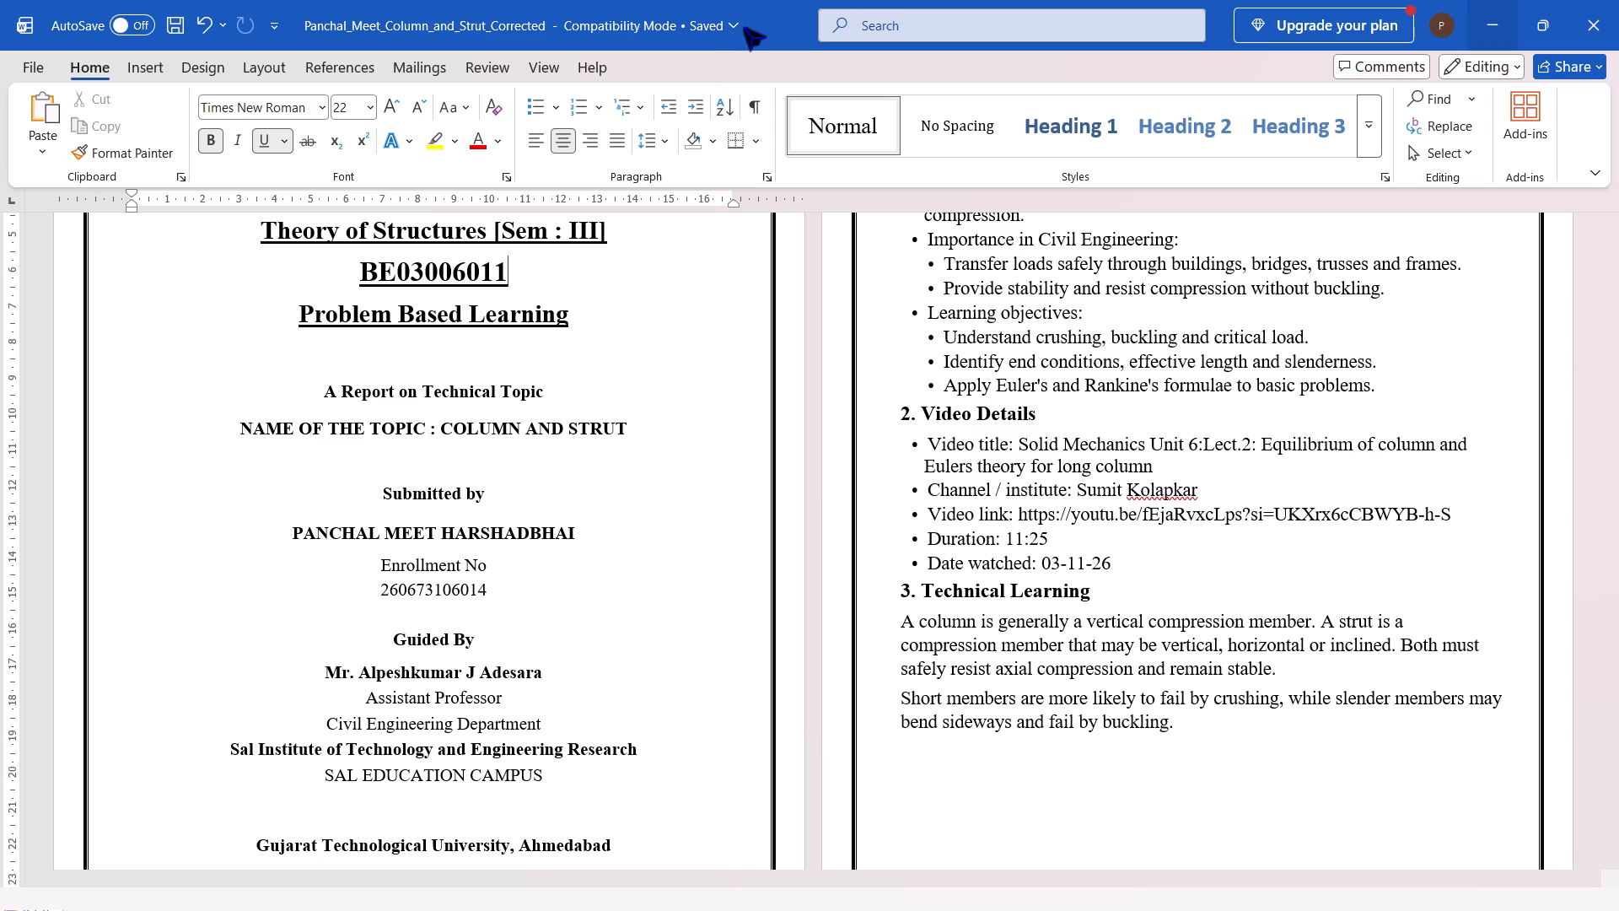
# Close the corrected Word report and the TOS ACTIVITY 1.2 reference PDF, clearing the remaining windows off the desktop.
pyautogui.click(1603, 19)
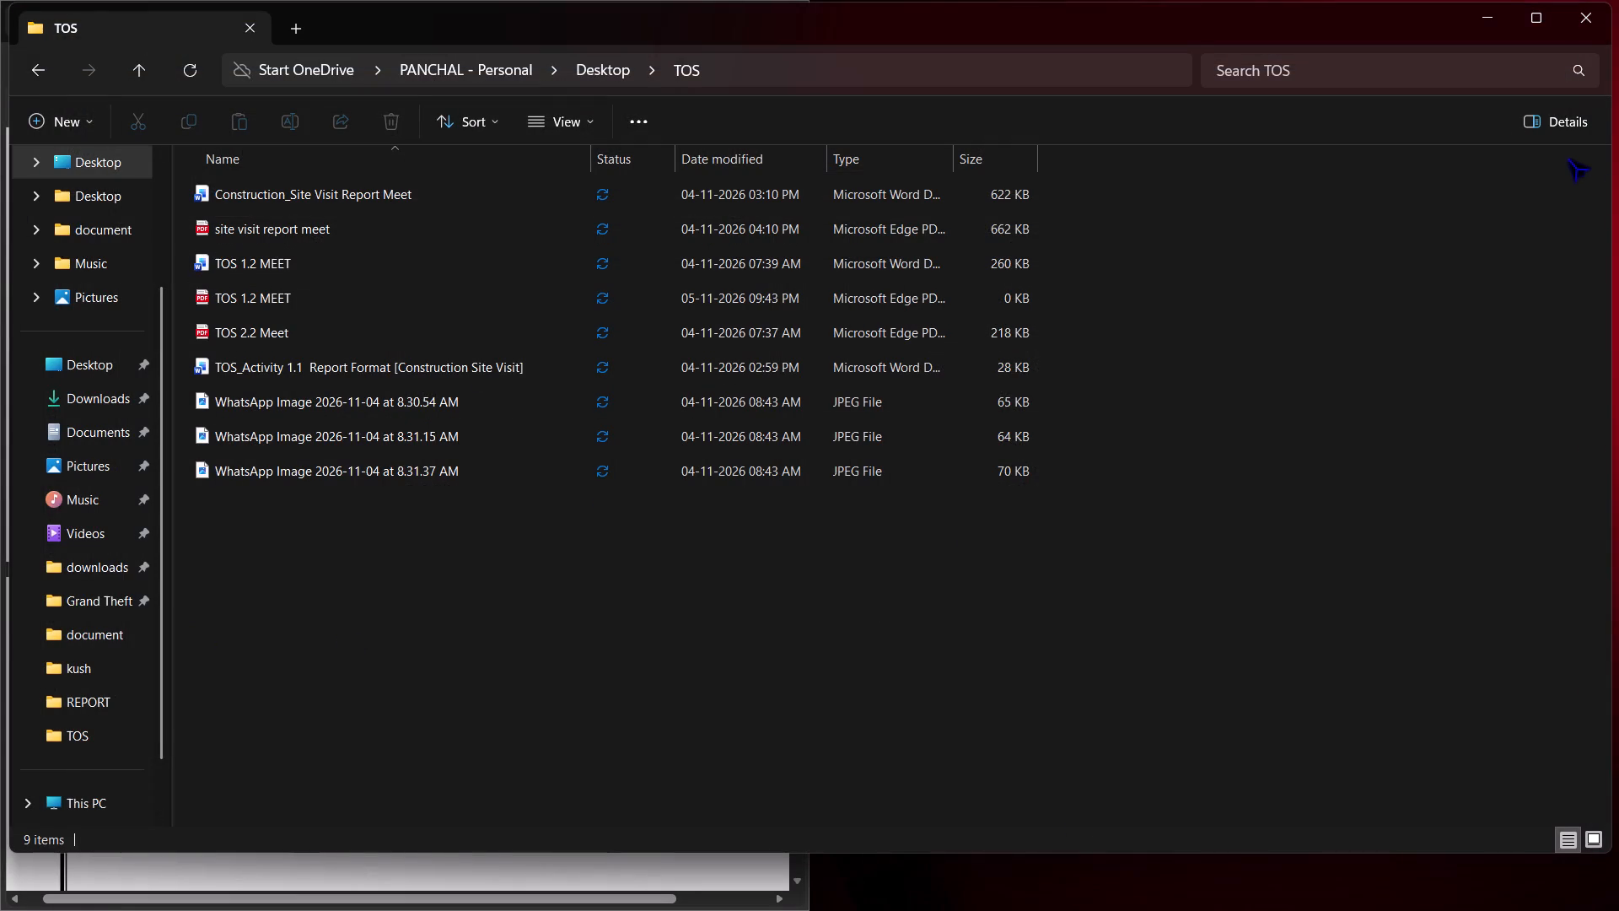
pyautogui.click(1496, 33)
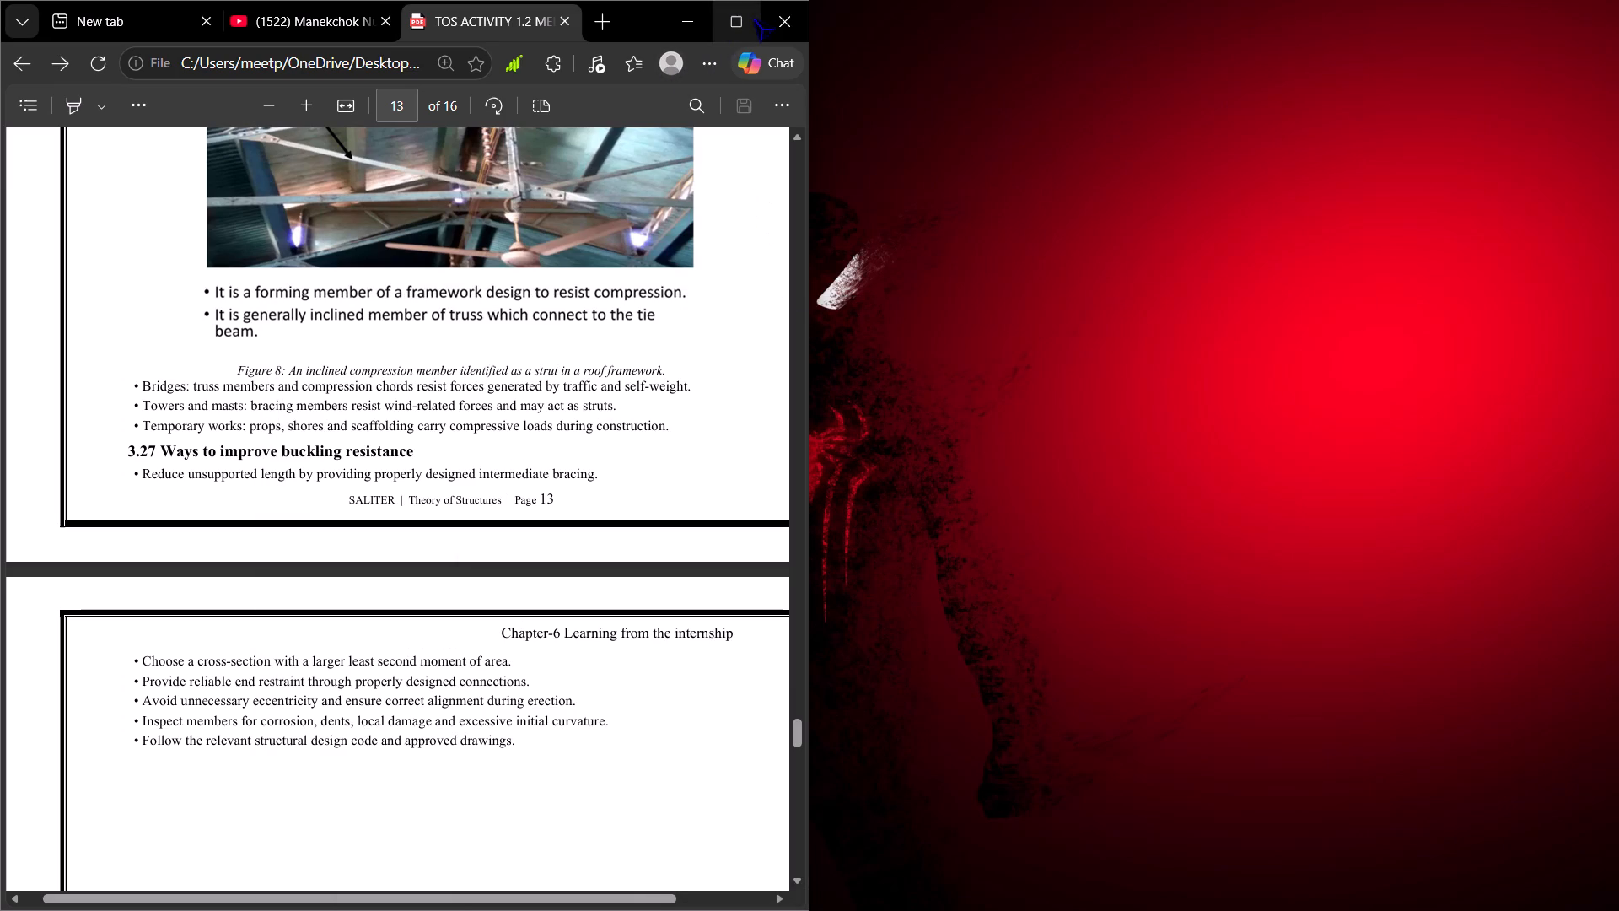
pyautogui.click(572, 24)
pyautogui.click(473, 477)
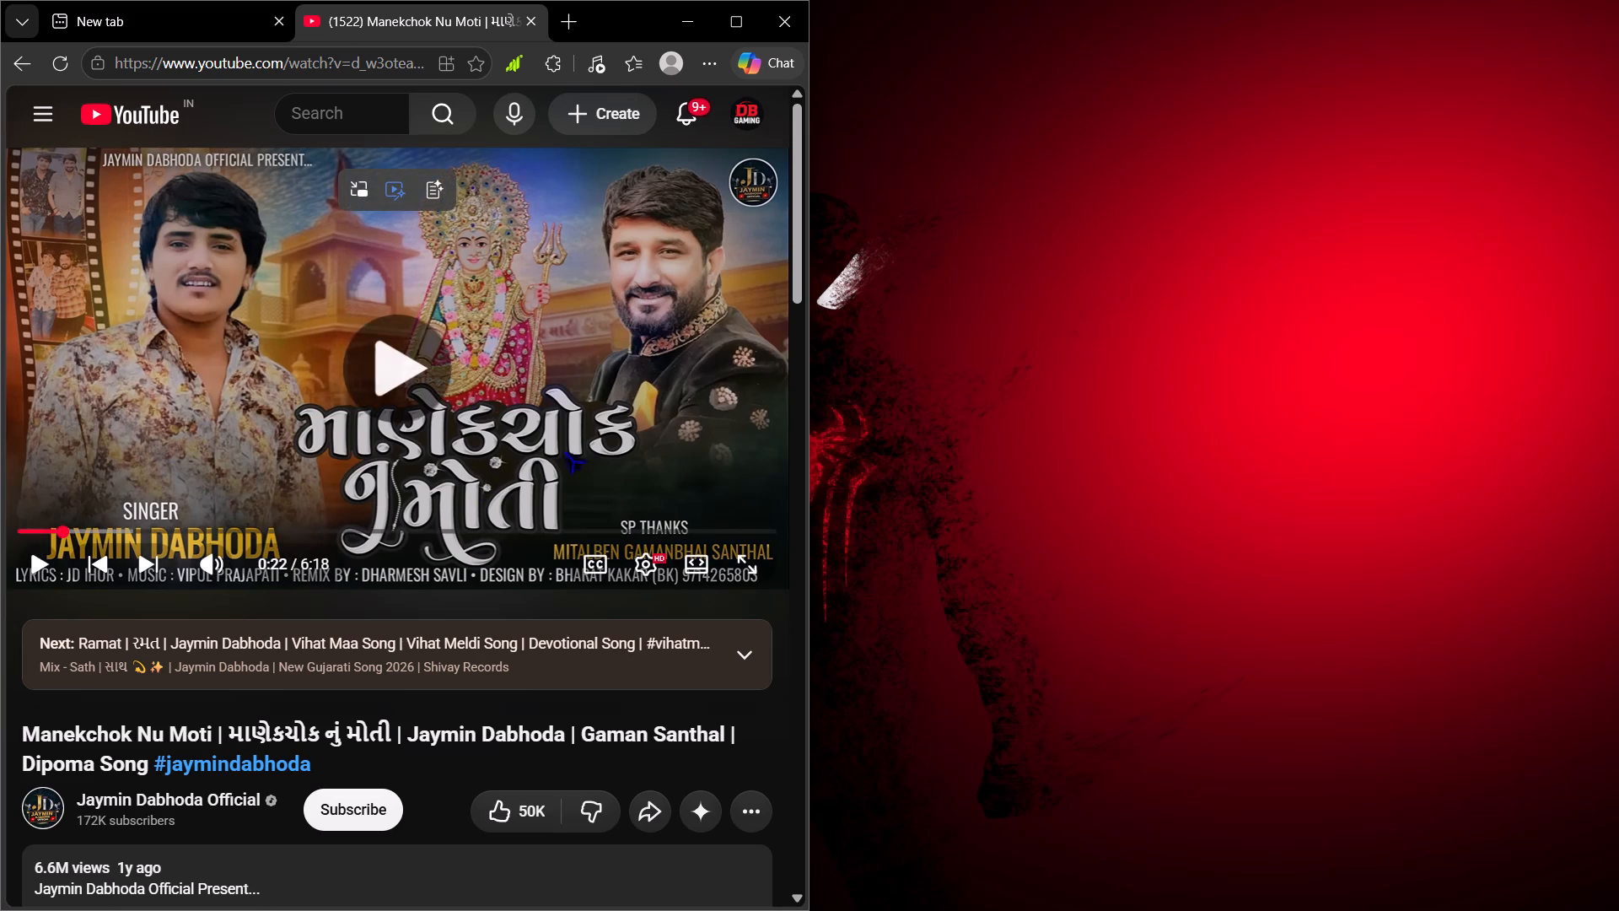
pyautogui.click(695, 33)
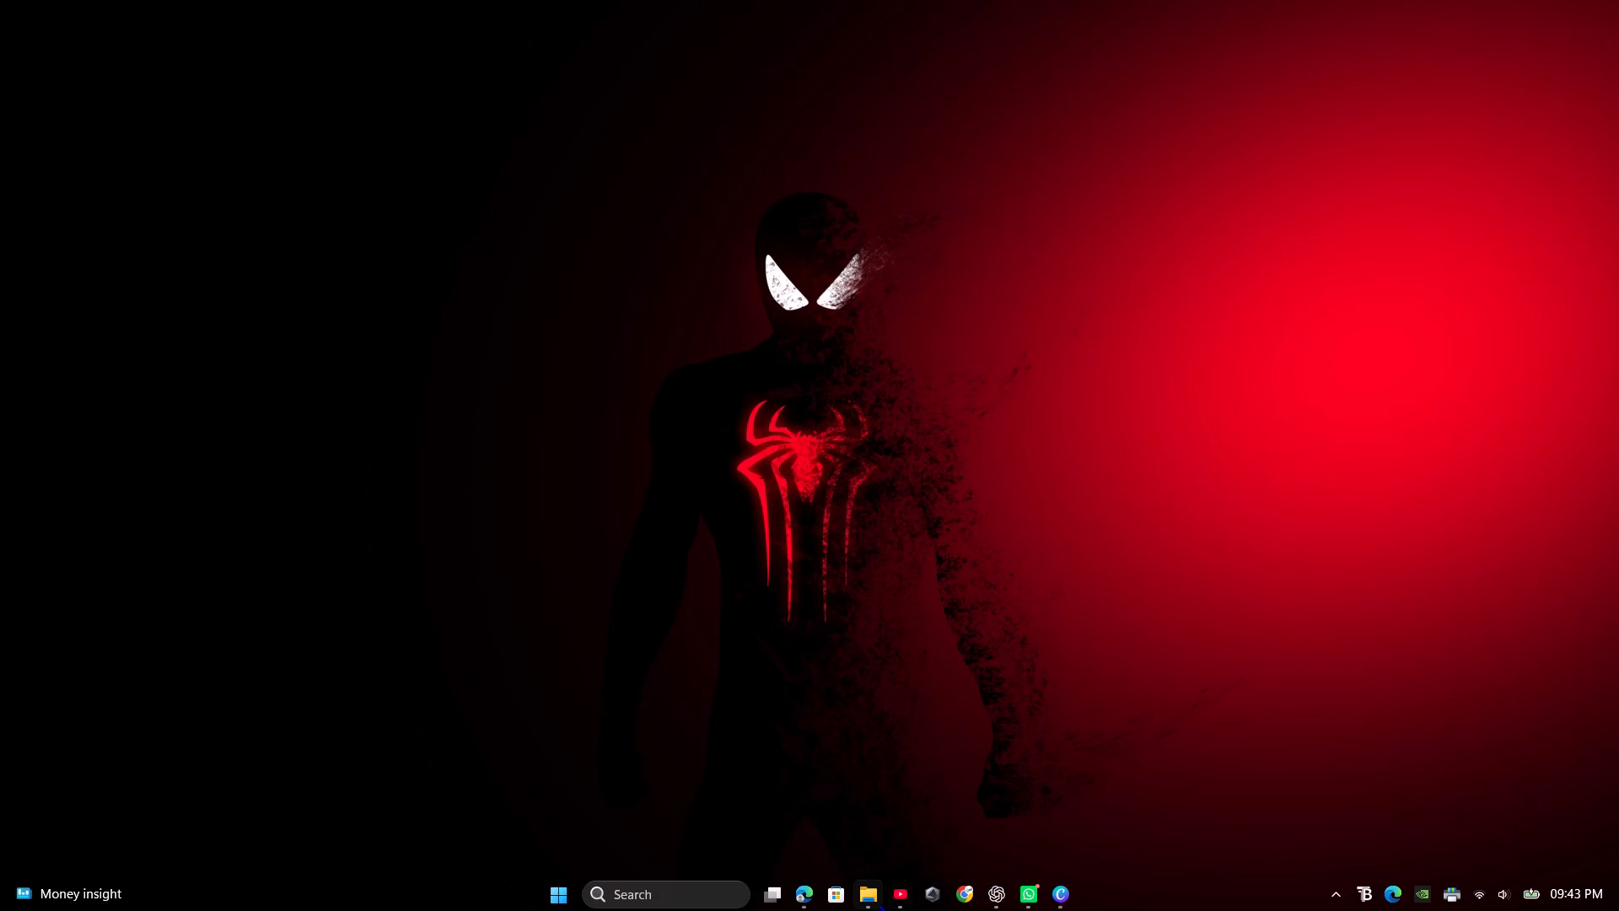
# In File Explorer, move the corrected Column and Strut Word report from Downloads into the Desktop TOS folder.
pyautogui.click(868, 900)
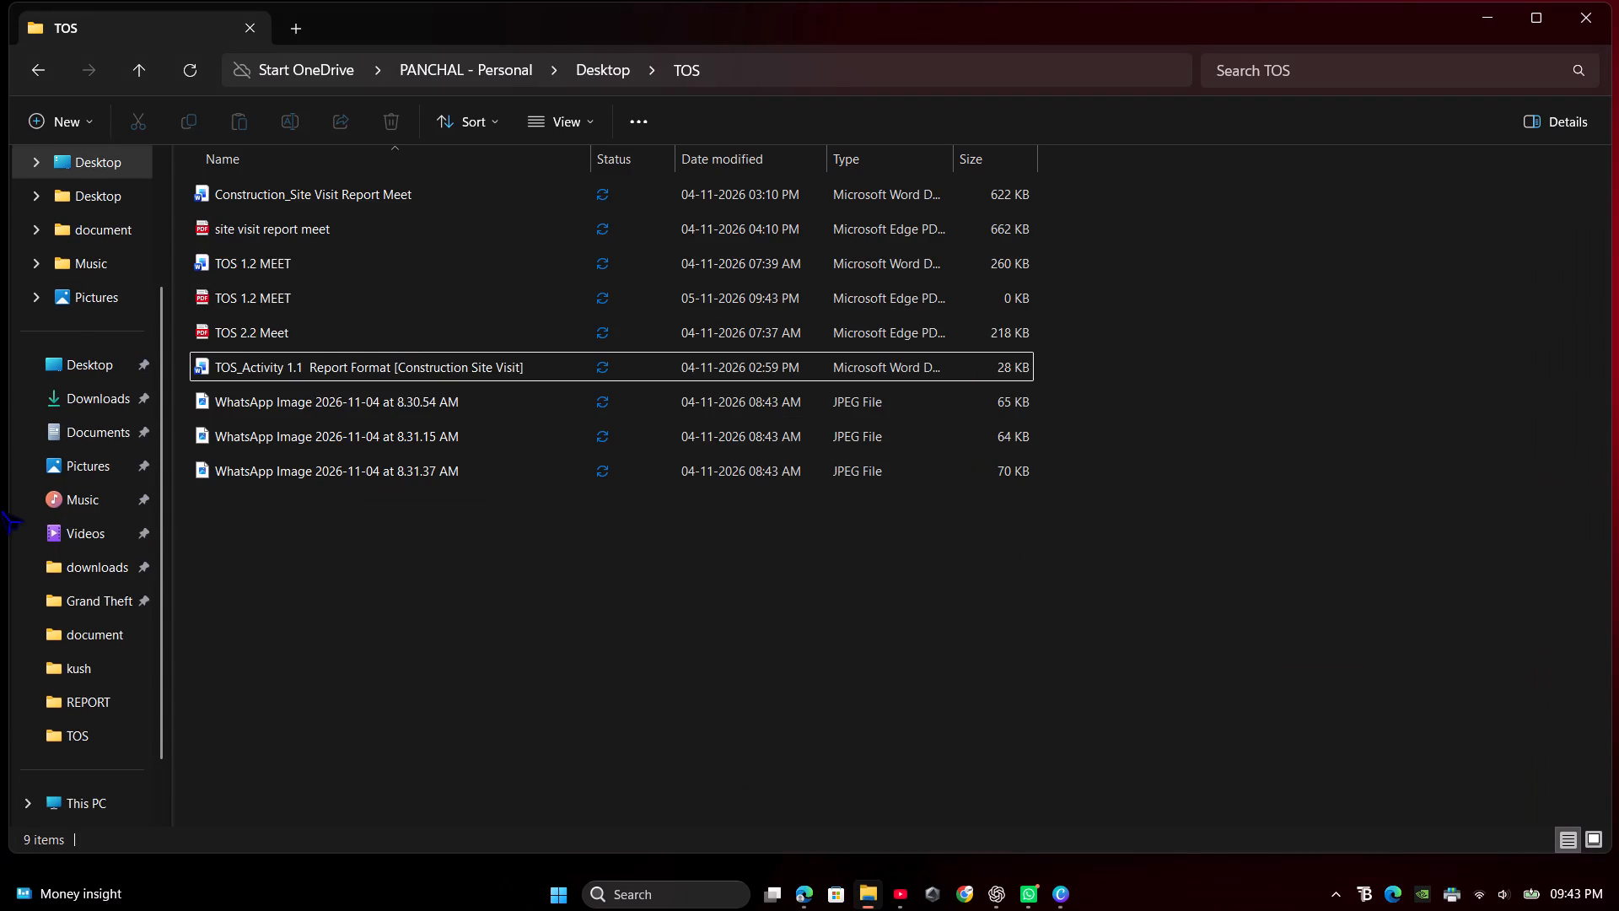
pyautogui.click(100, 407)
pyautogui.click(346, 212)
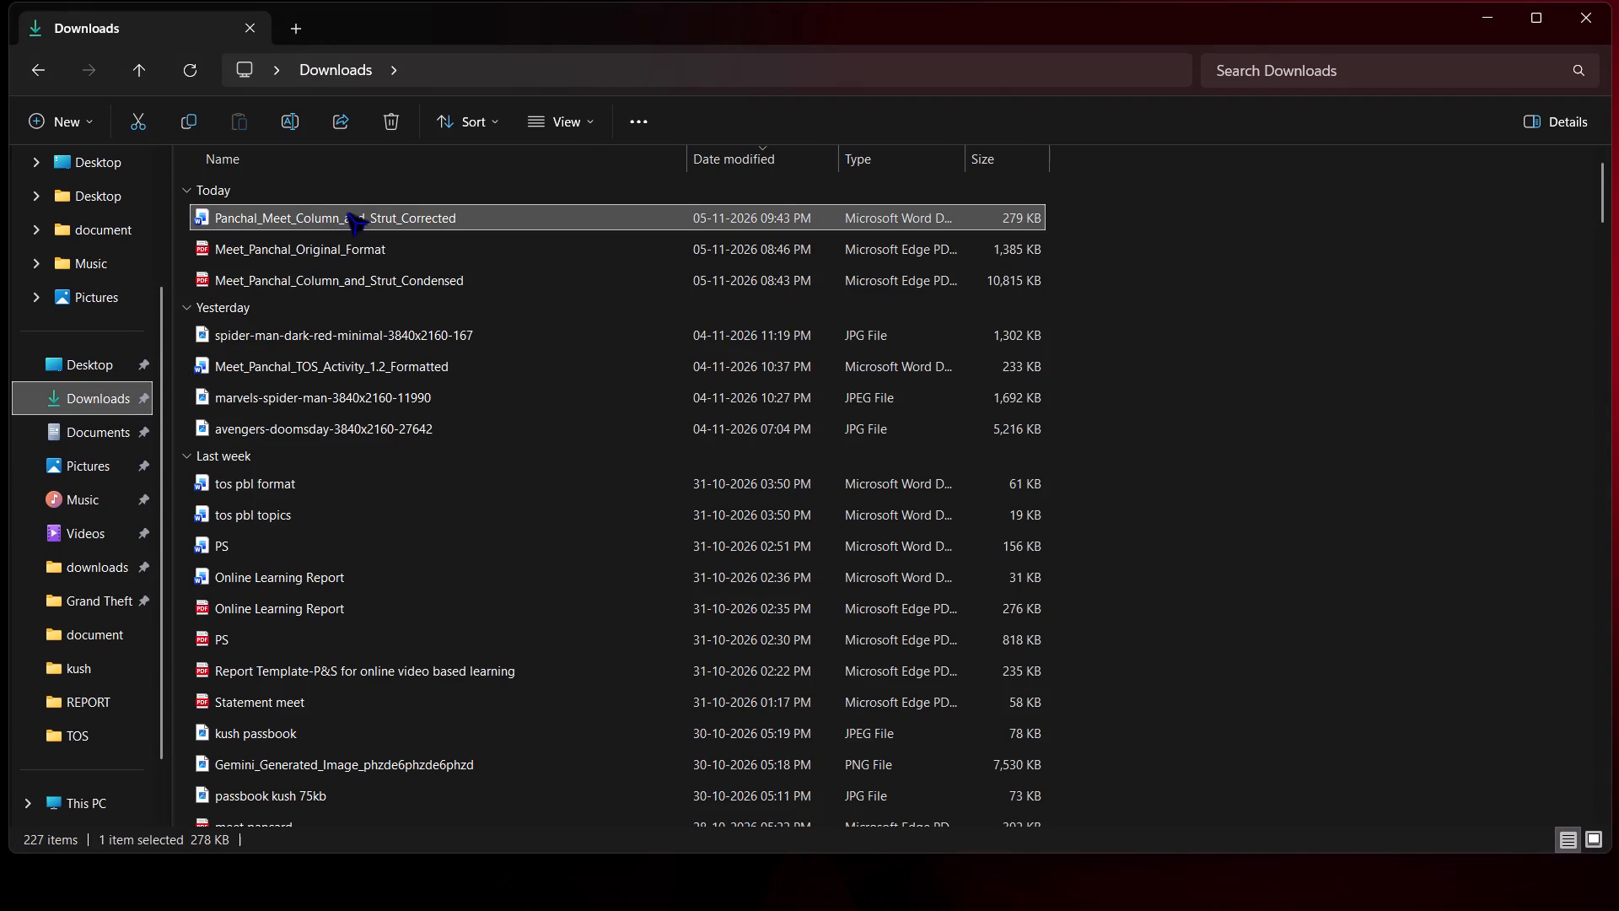
pyautogui.hotkey('ctrl', 'x')
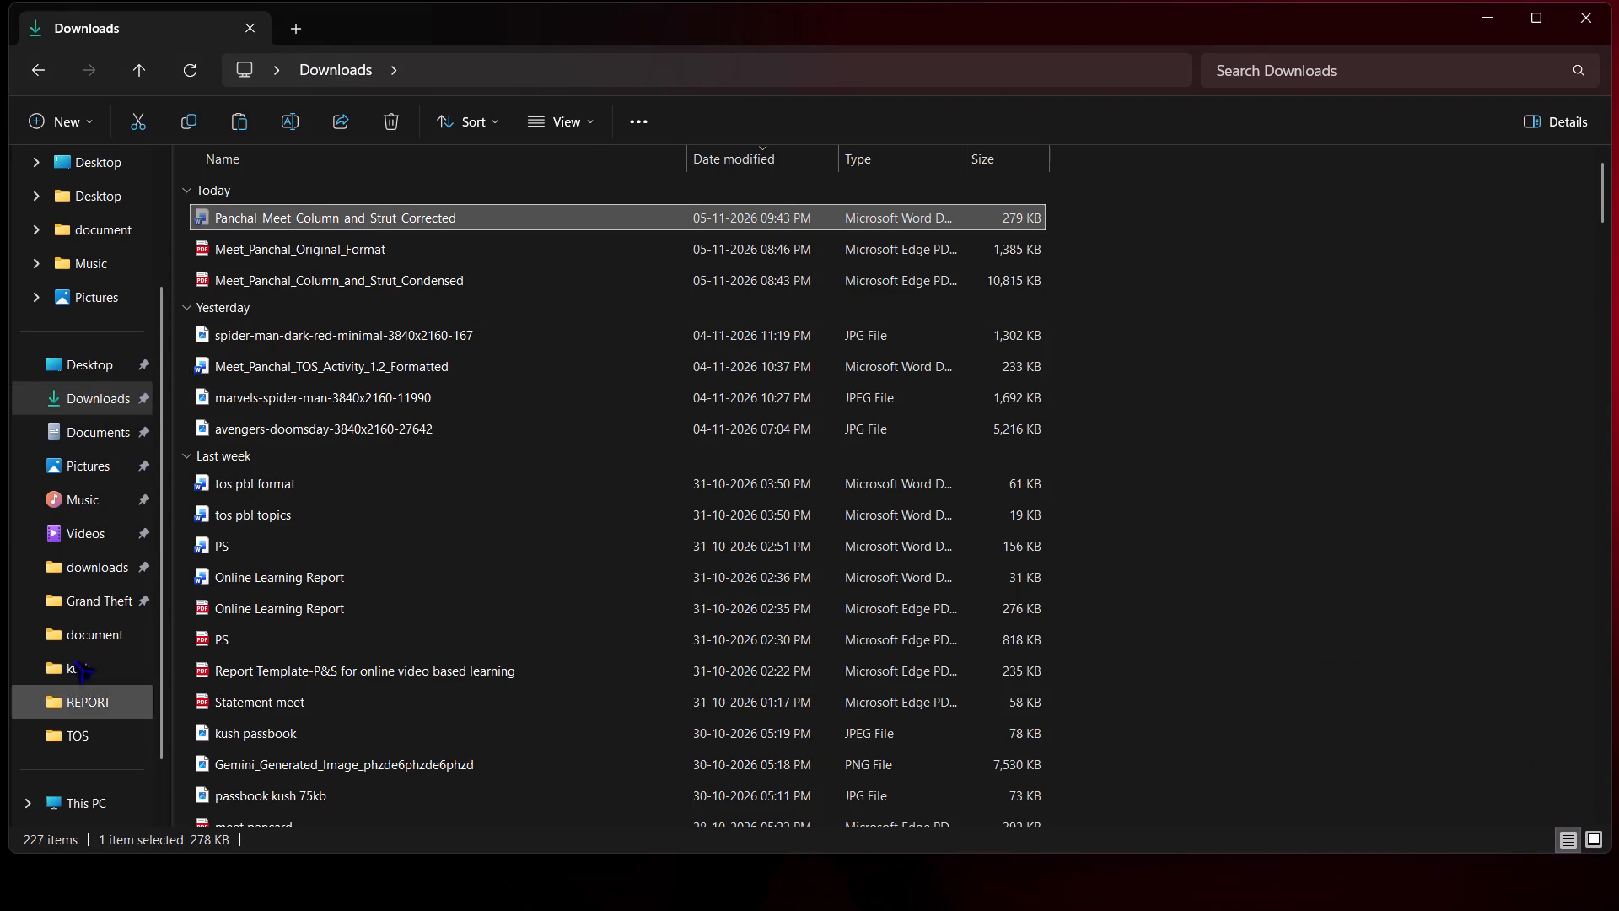
pyautogui.click(116, 367)
pyautogui.scroll(-1, 372, 521)
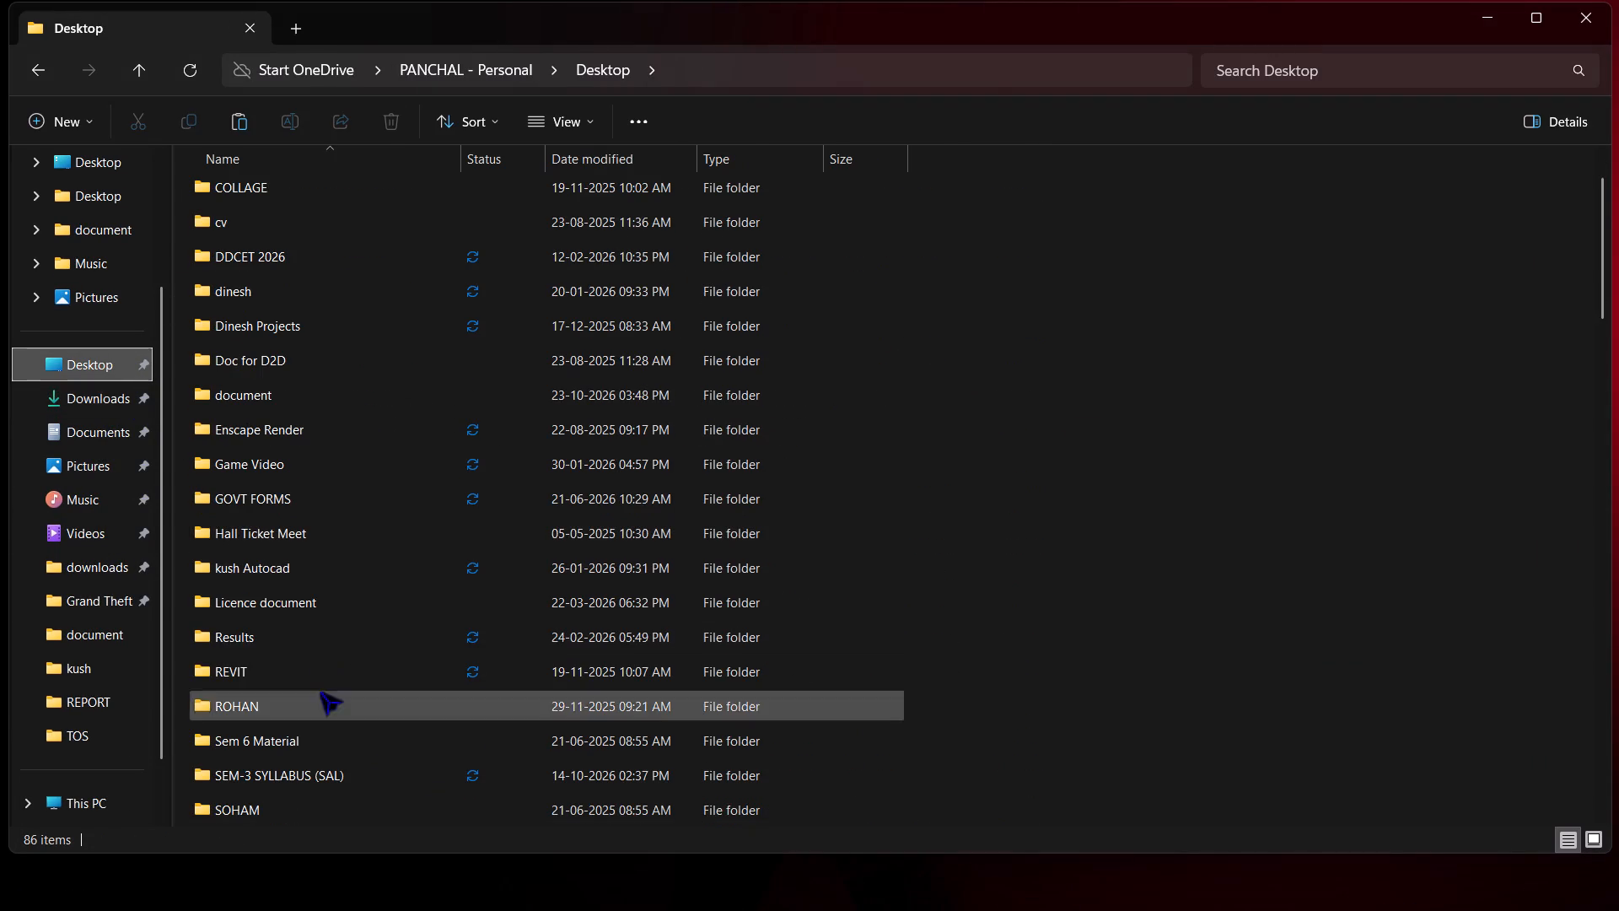
pyautogui.scroll(-3, 320, 693)
pyautogui.doubleClick(322, 559)
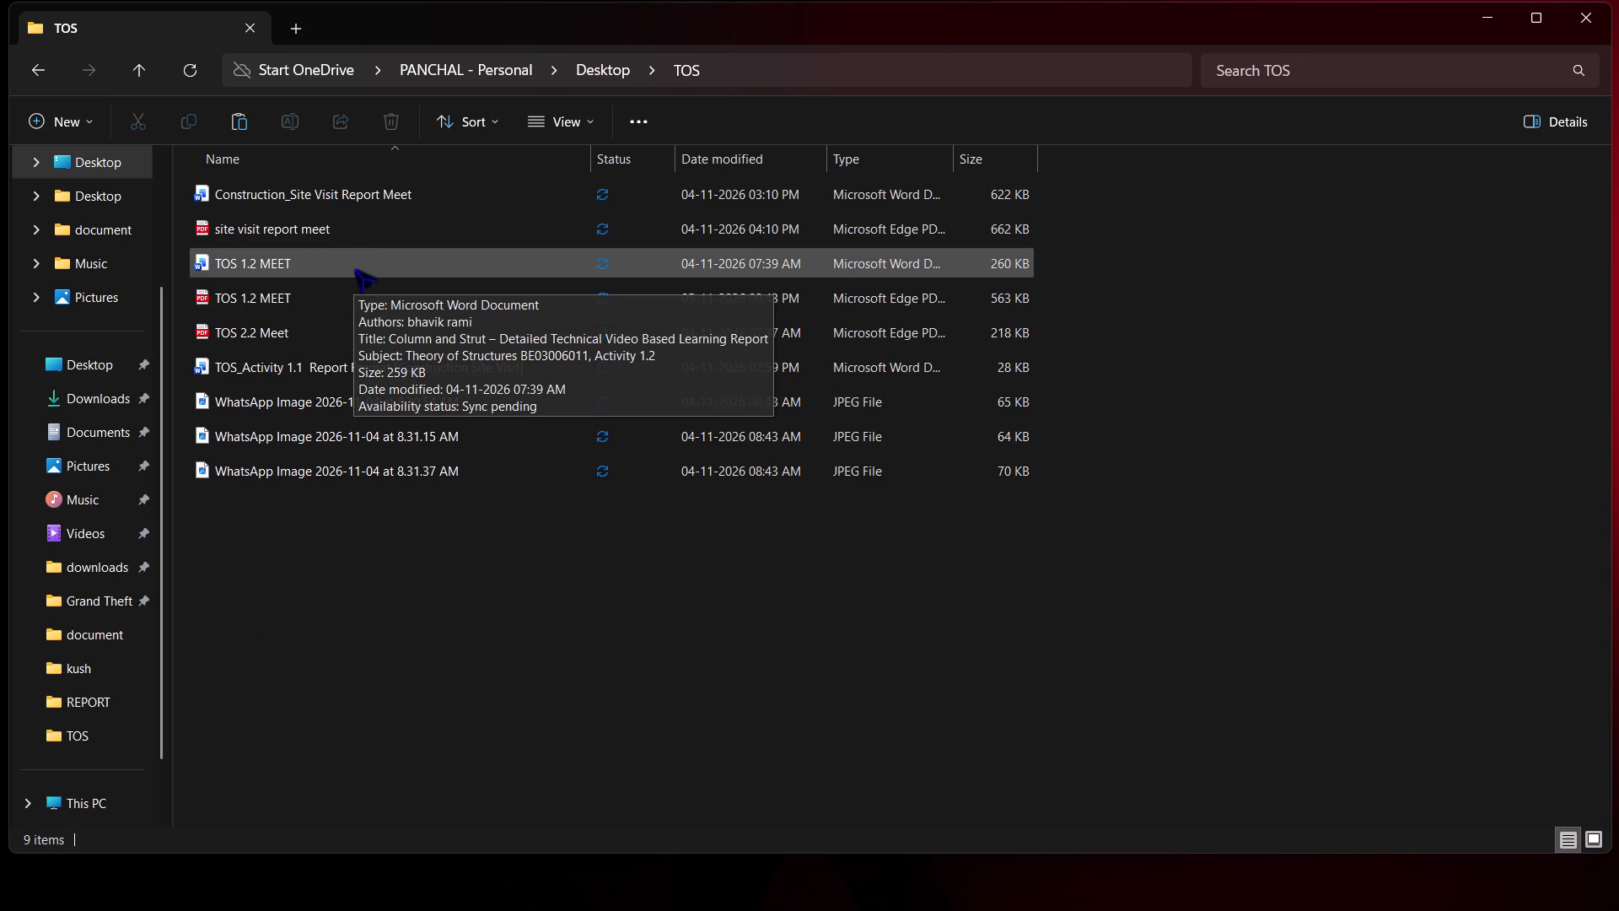
pyautogui.click(428, 674)
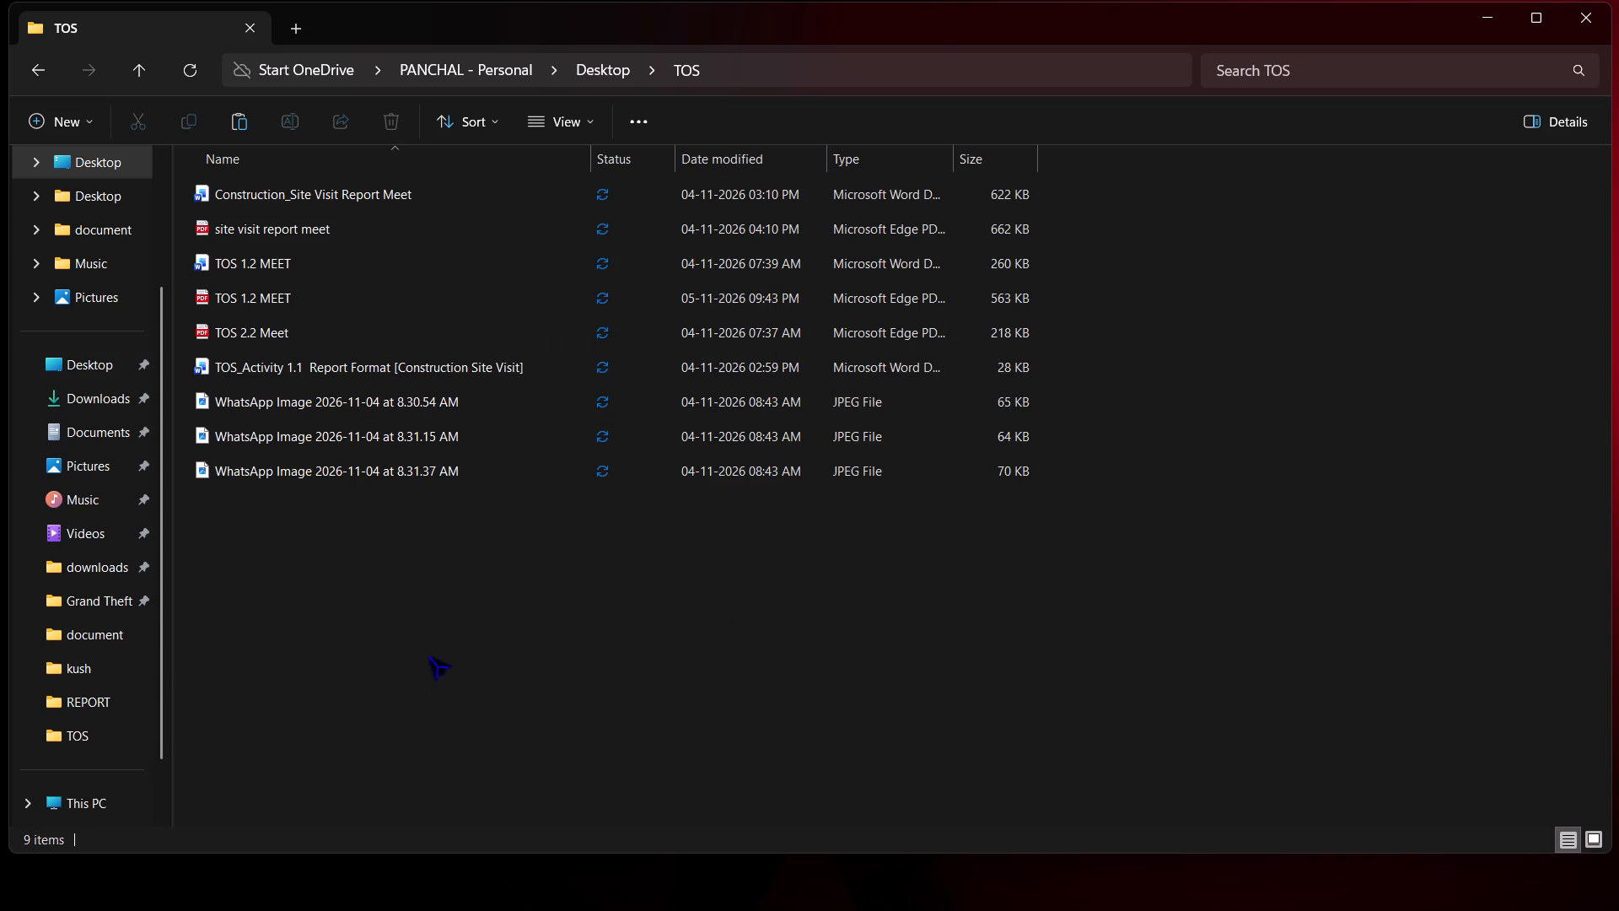
pyautogui.hotkey('ctrl', 'v')
pyautogui.click(402, 631)
# Permanently delete the old TOS 1.2 MEET Word document from the TOS folder.
pyautogui.click(278, 267)
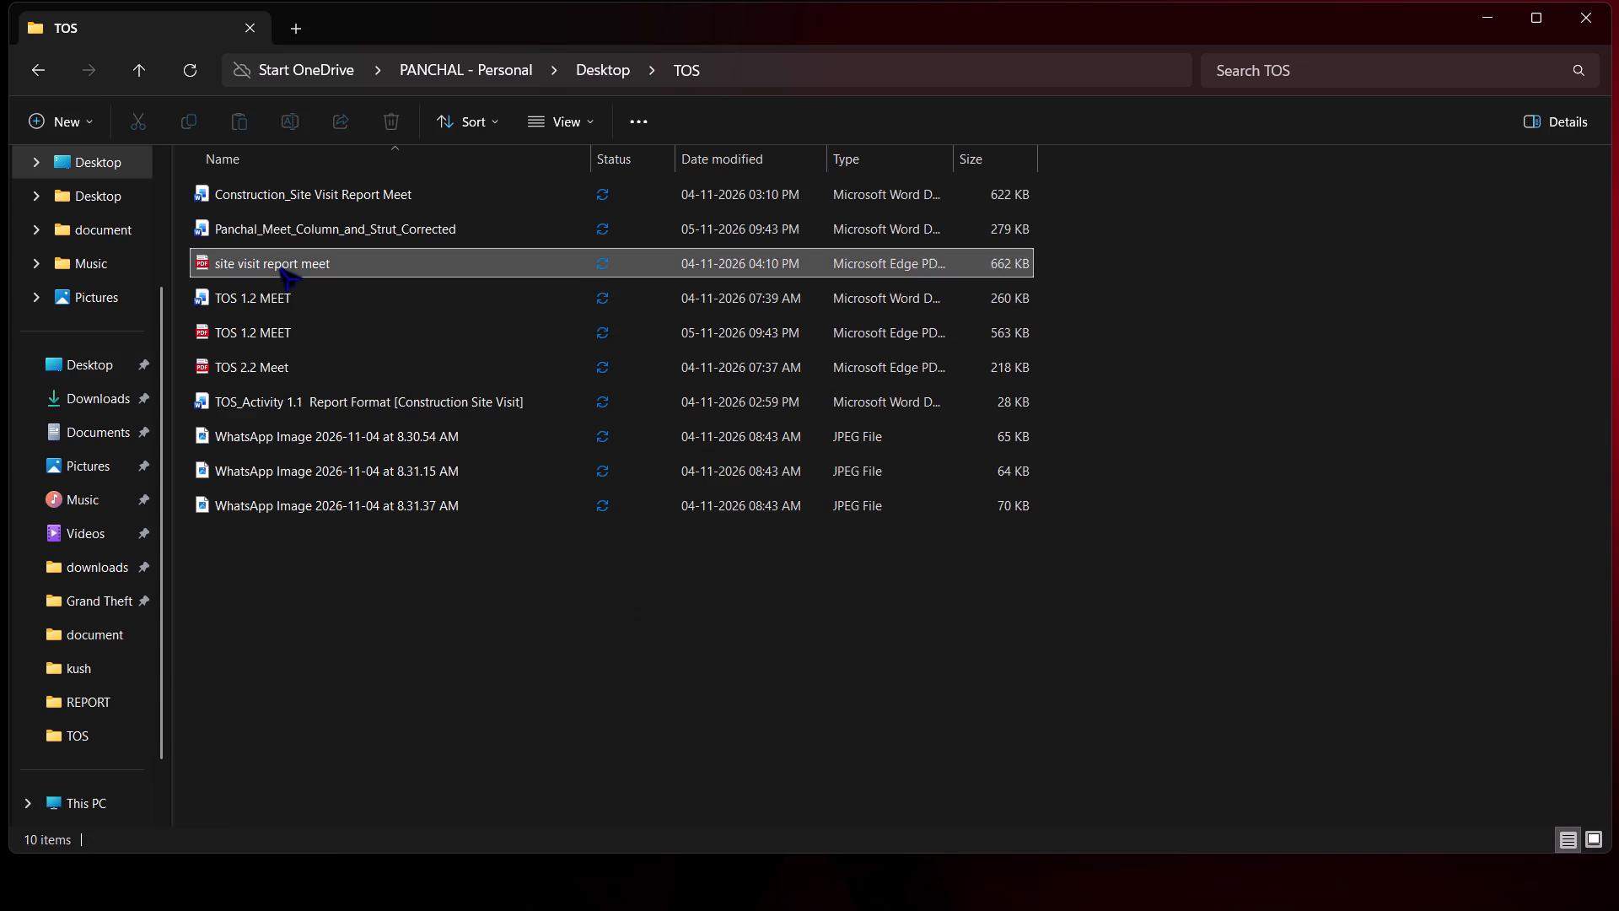
pyautogui.click(289, 299)
pyautogui.hotkey('shift', 'Delete')
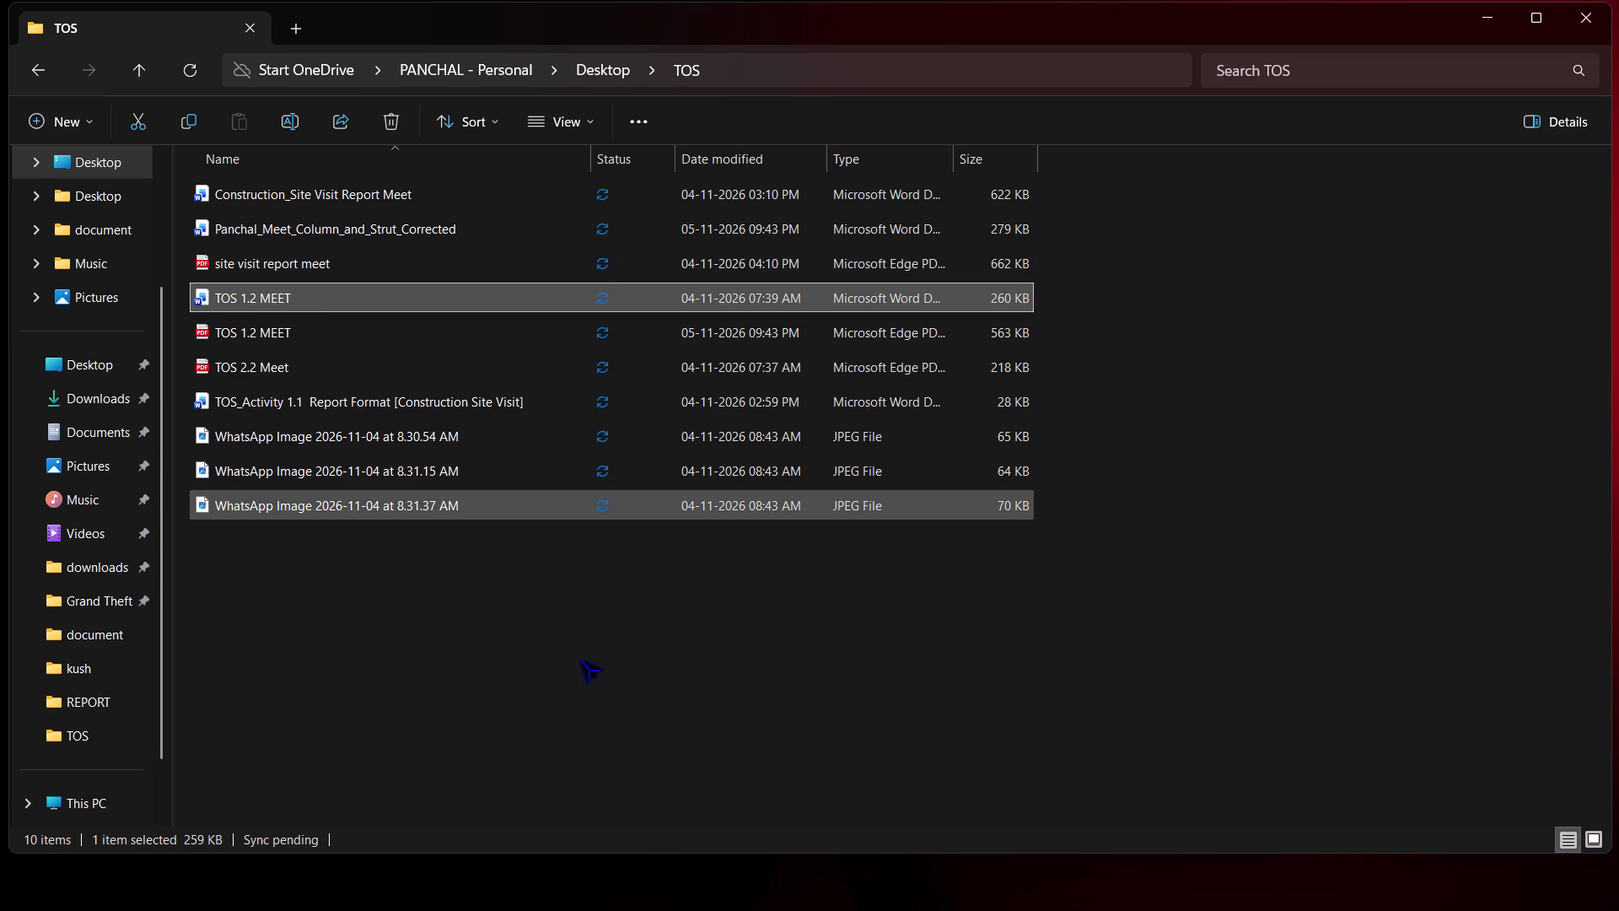
pyautogui.press('Return')
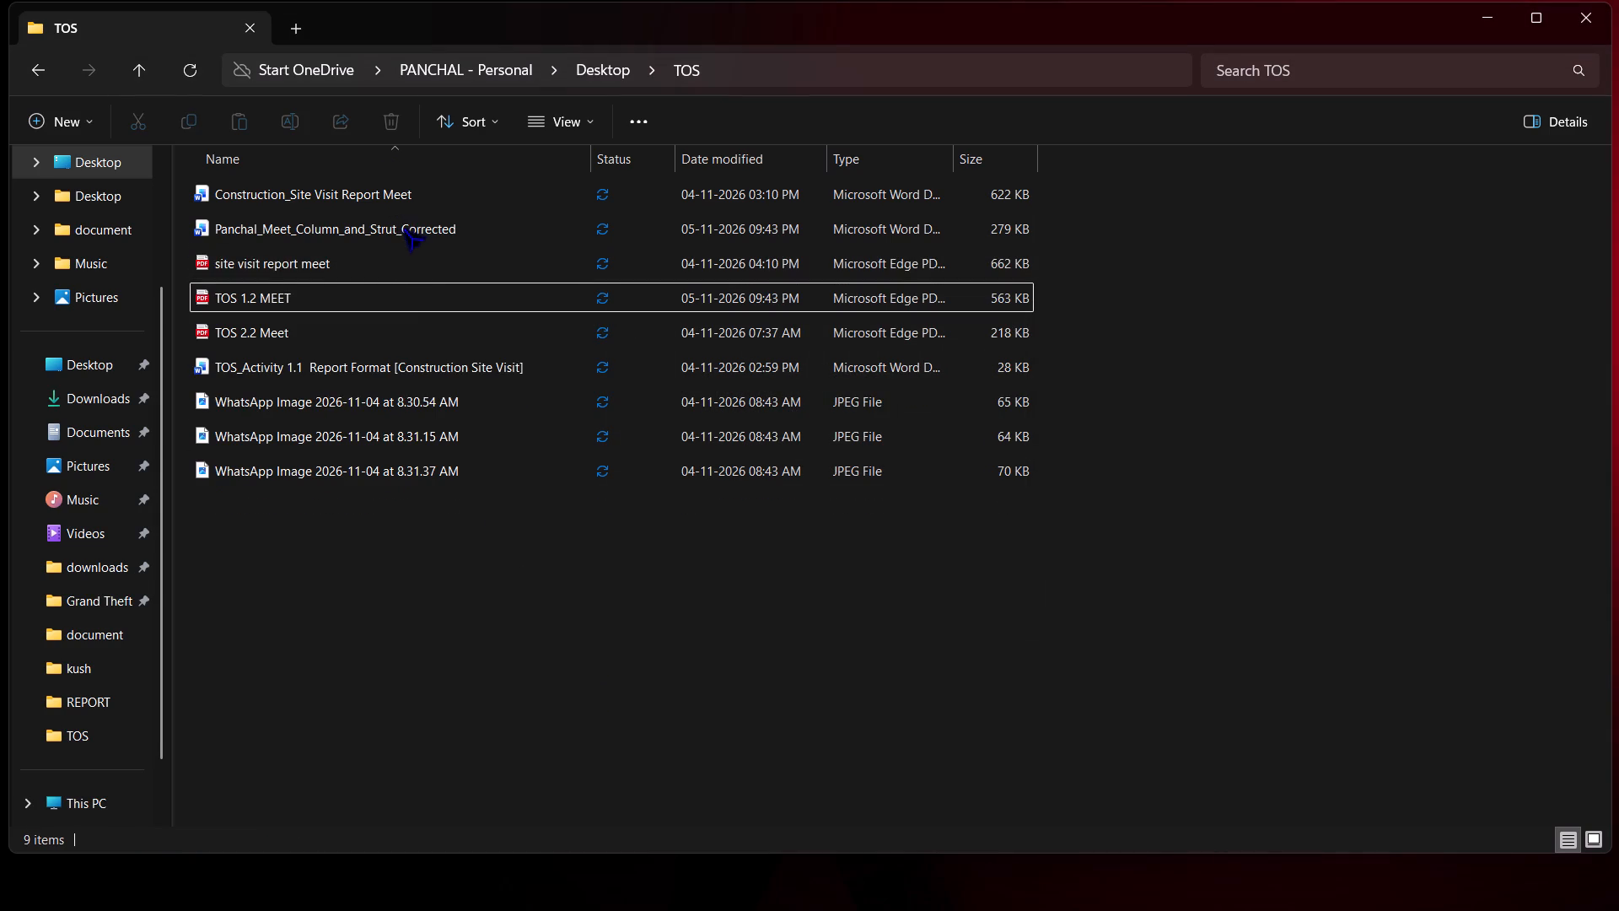
# Rename the corrected Column and Strut Word document as TOS 1.2 MEET.
pyautogui.click(402, 228)
pyautogui.press('F2')
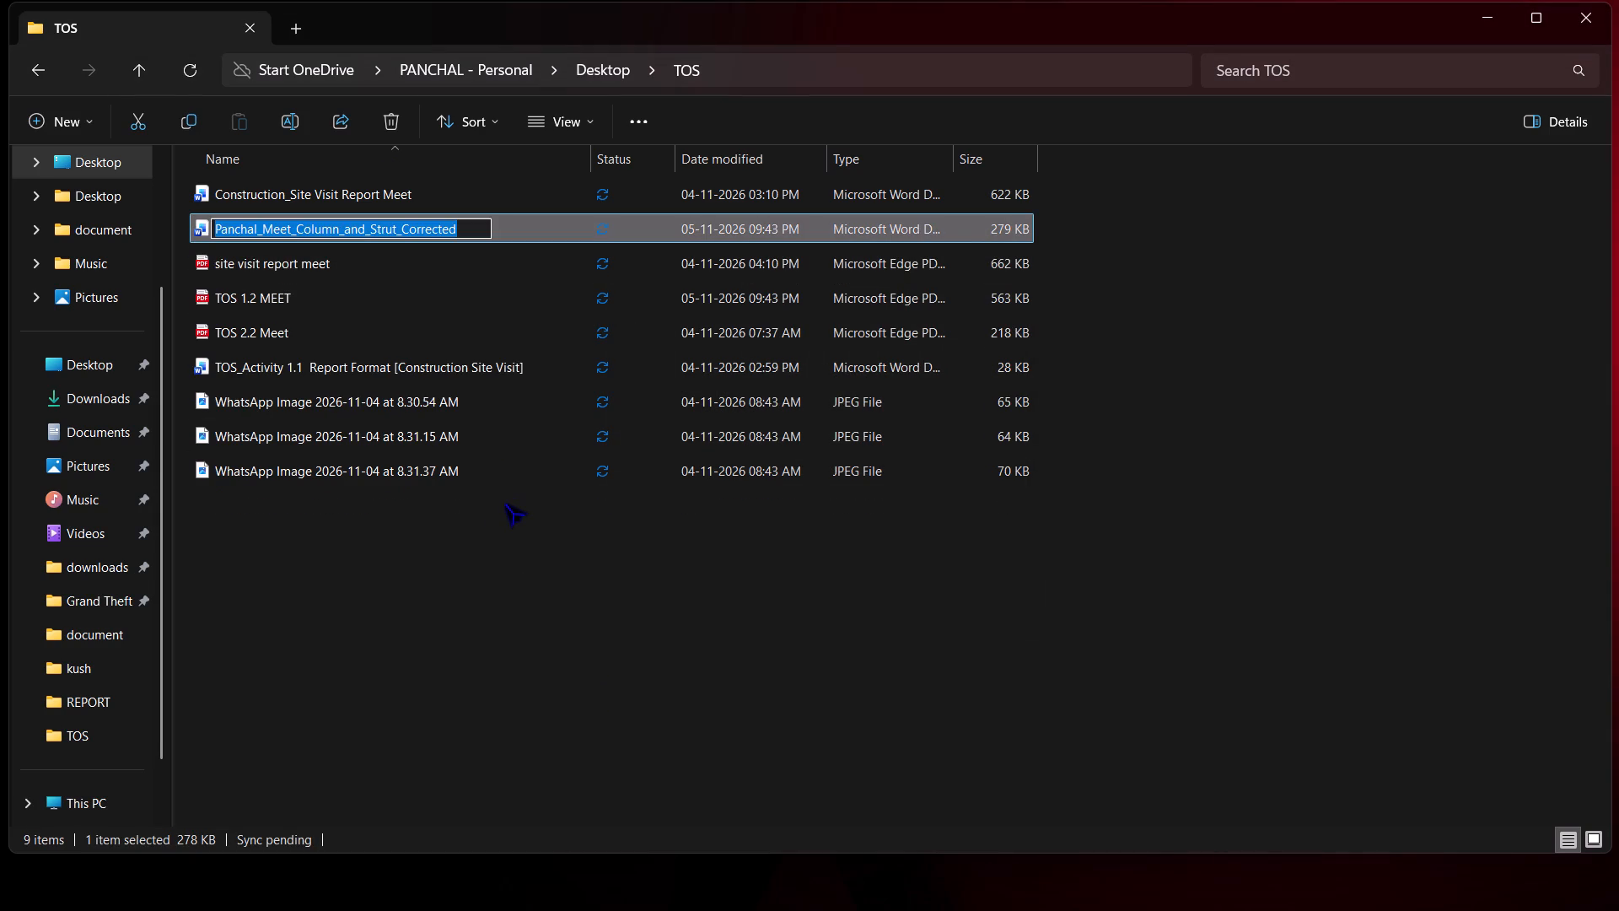
pyautogui.write('TOS 1.2')
pyautogui.press('space')
pyautogui.write('MEET')
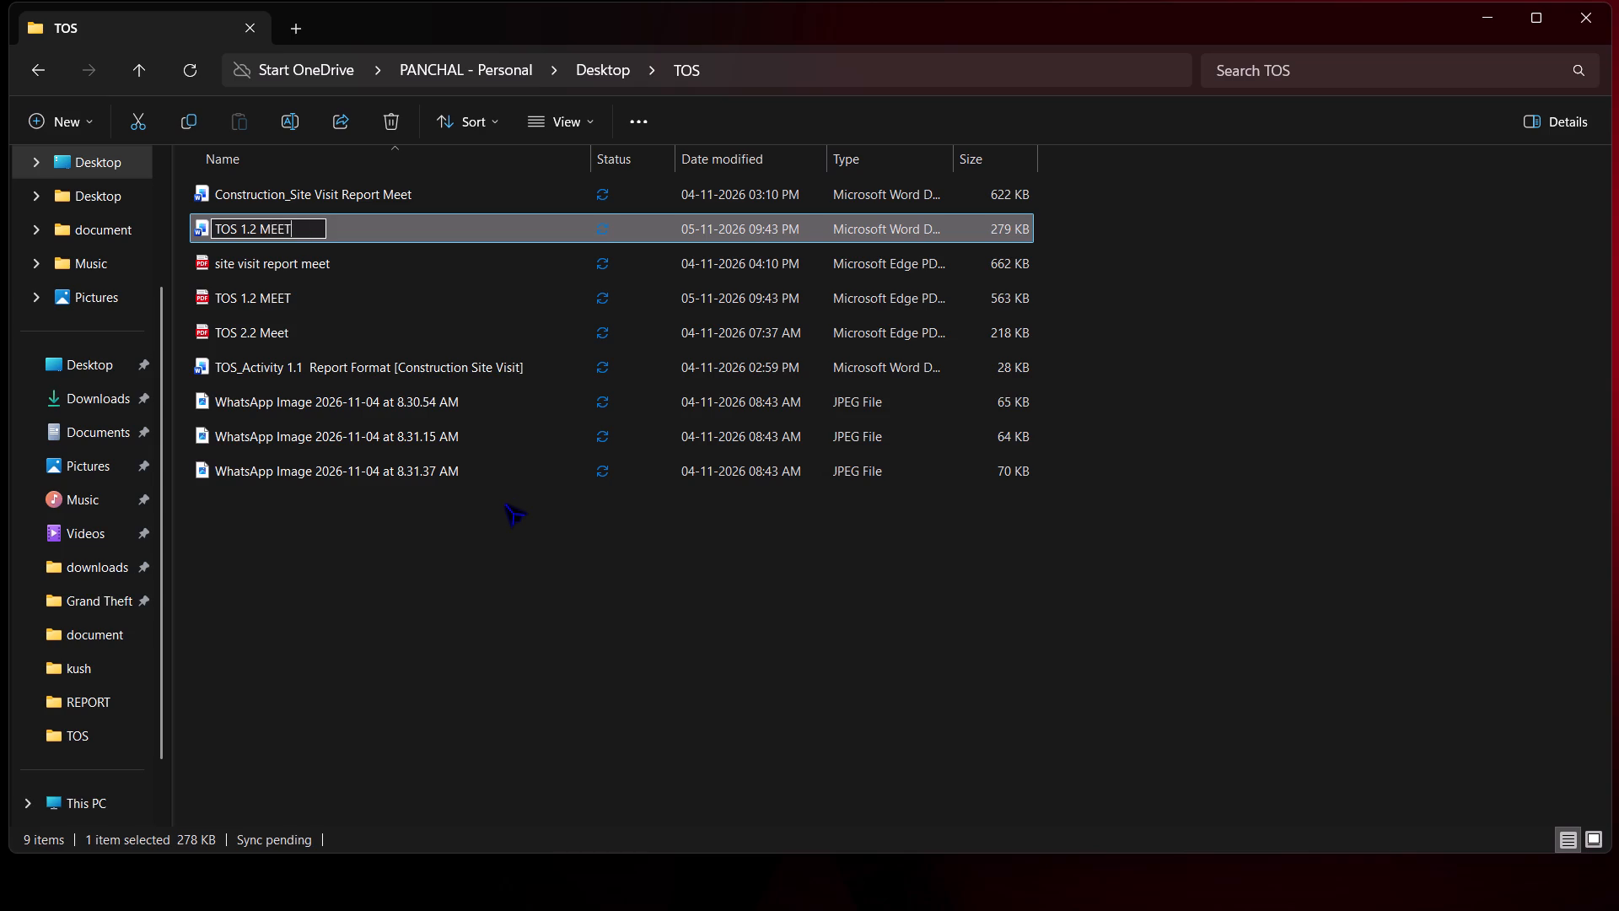
pyautogui.click(437, 652)
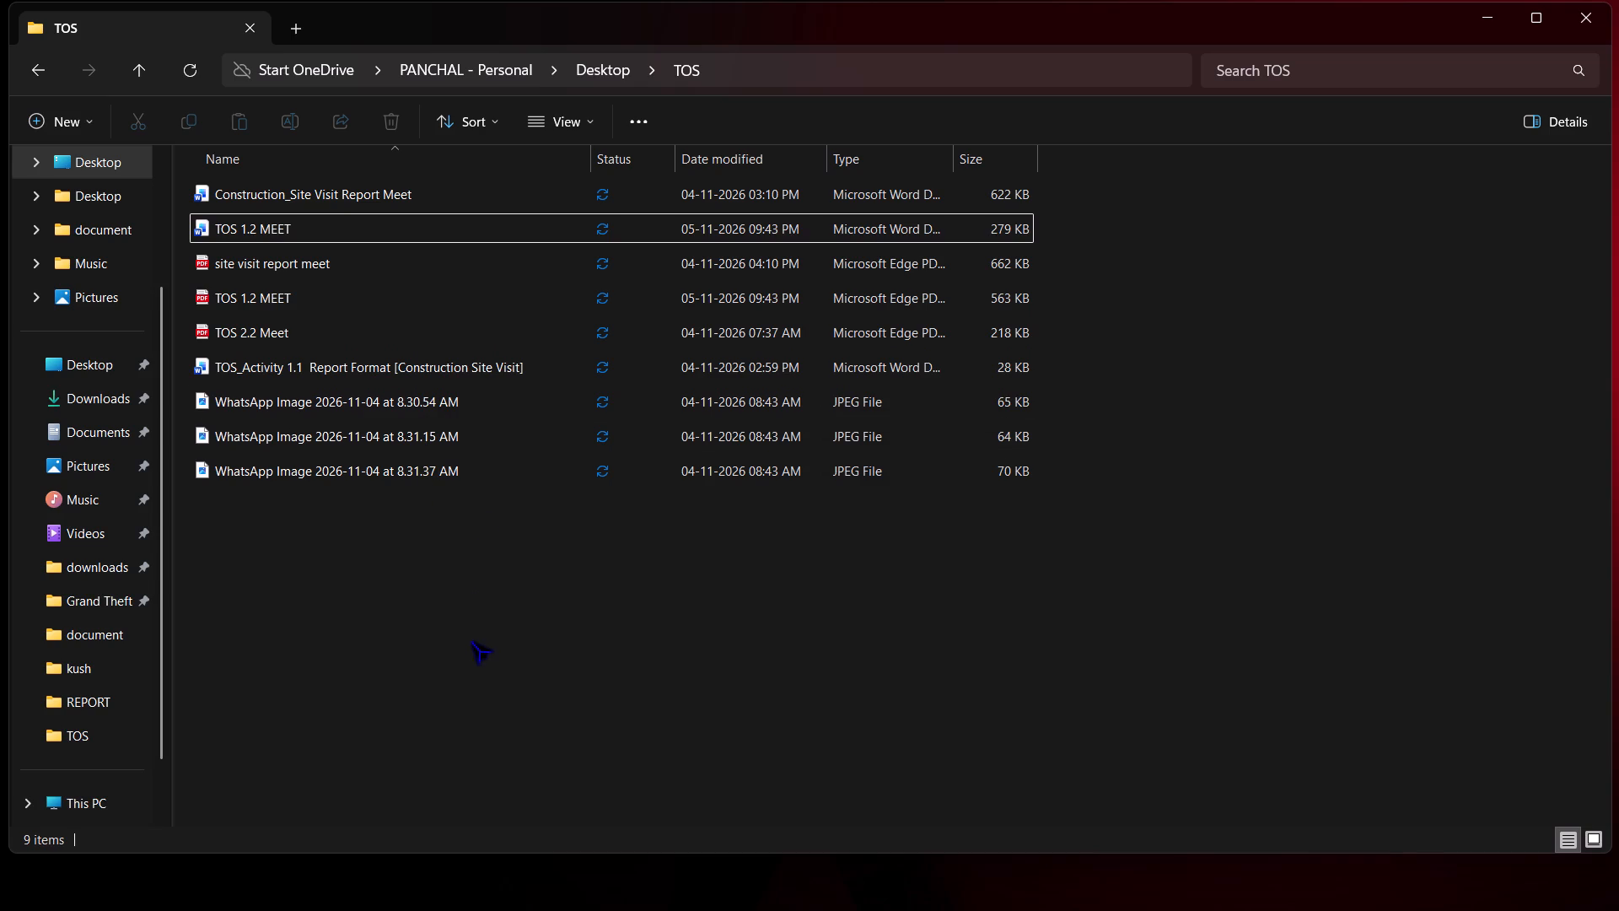
# Open the TOS 2.2 Meet PDF, look over its cover page details, and close it.
pyautogui.doubleClick(424, 332)
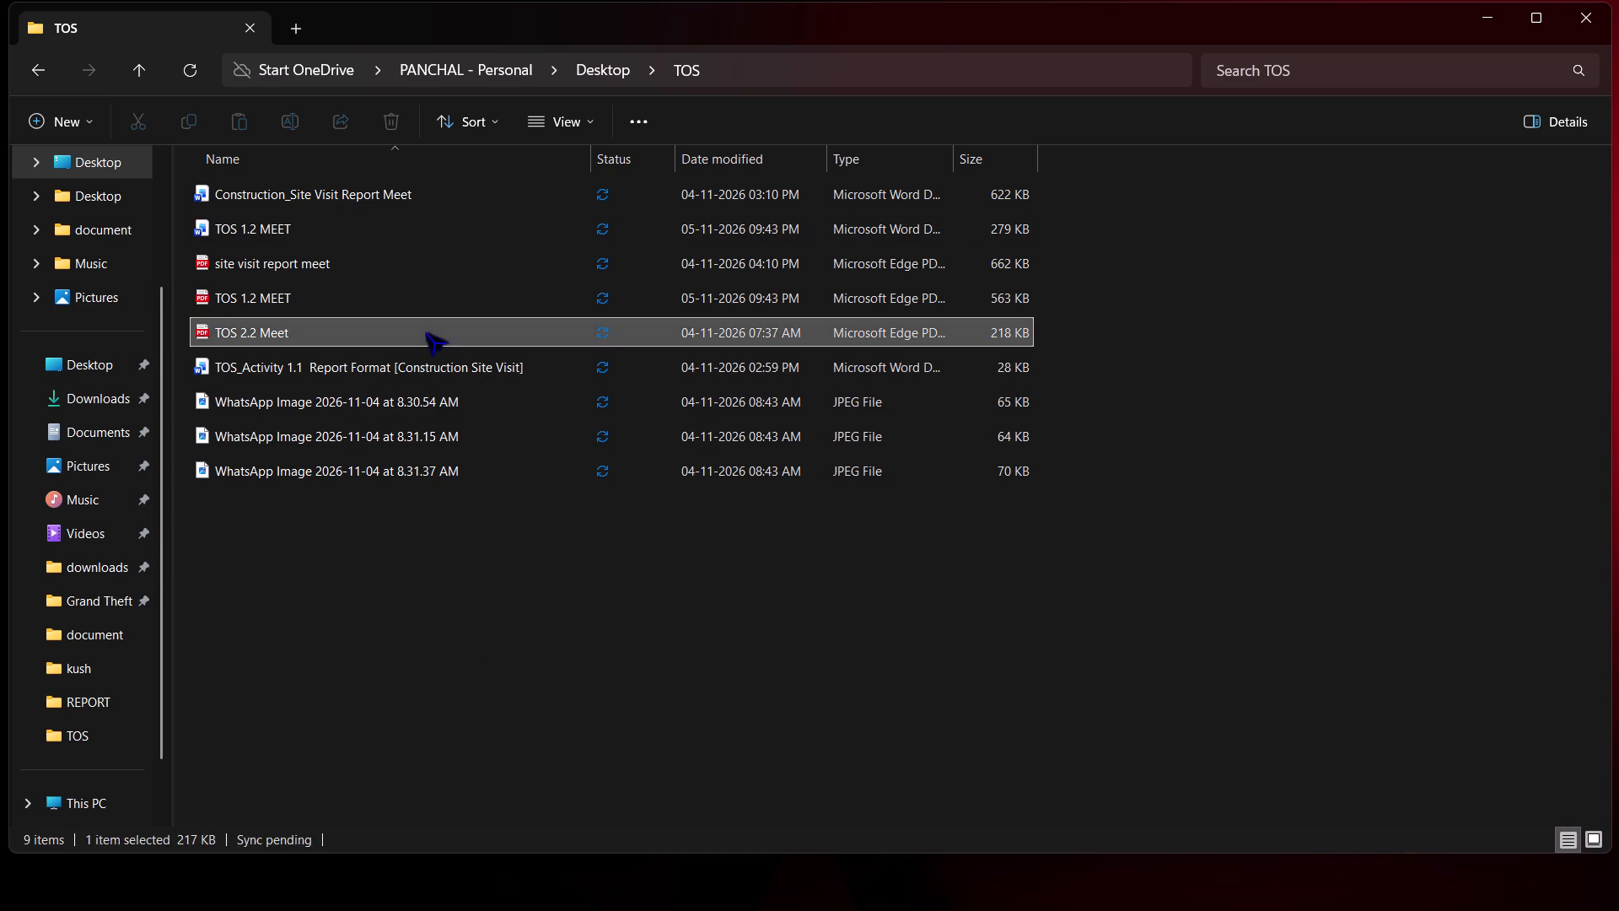
pyautogui.scroll(-6, 610, 458)
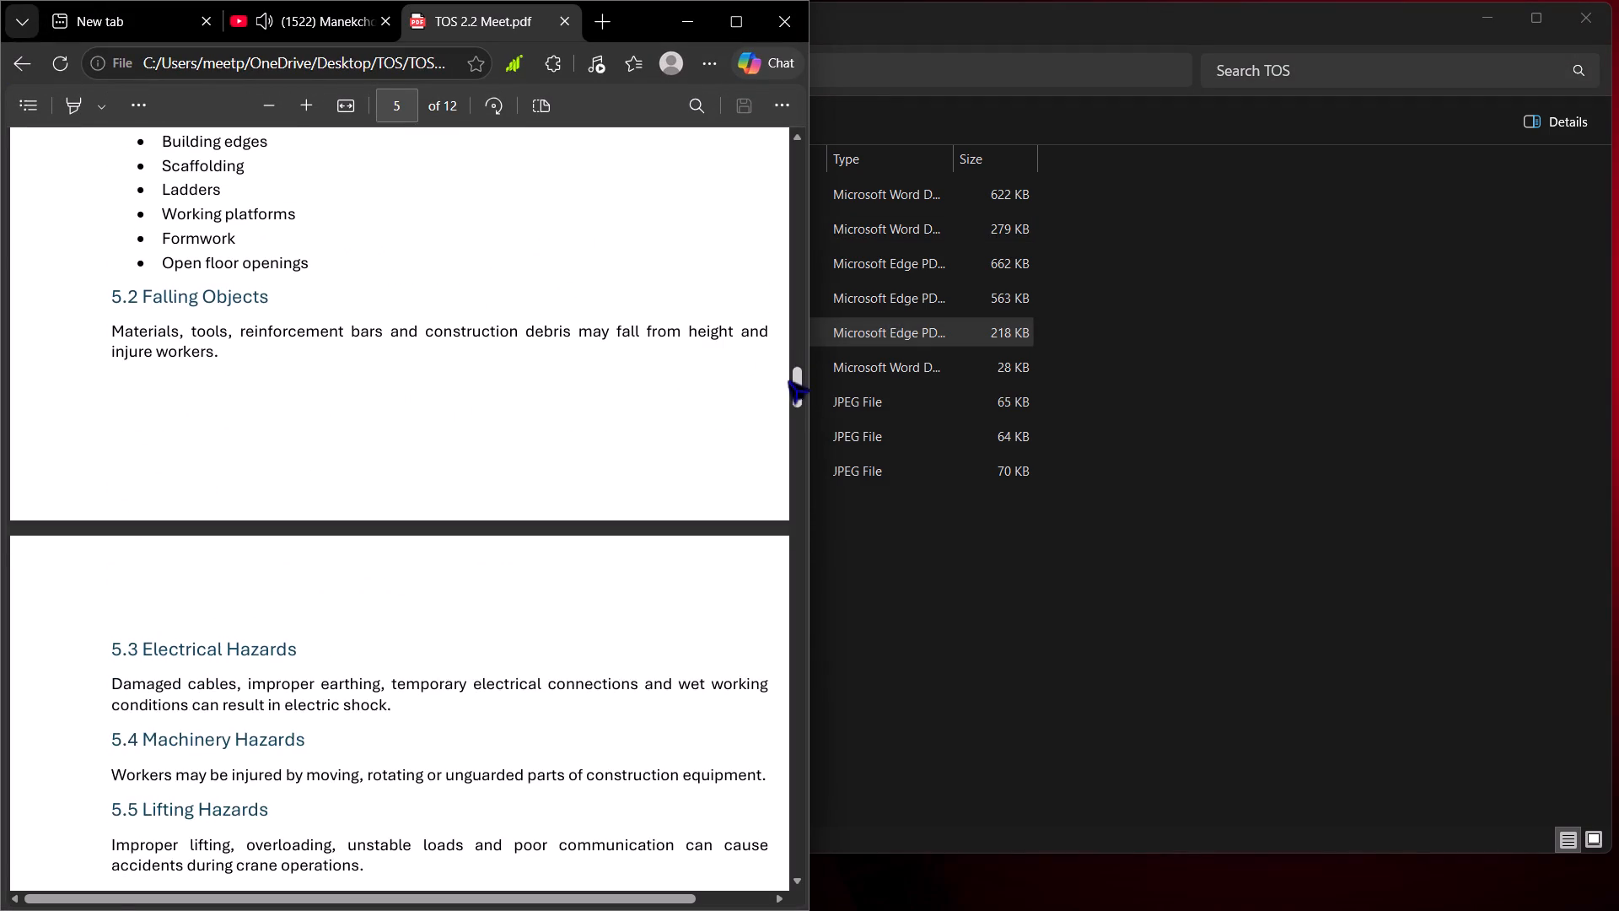
pyautogui.moveTo(795, 393); pyautogui.dragTo(858, 60)
pyautogui.scroll(1, 531, 480)
pyautogui.scroll(-2, 530, 481)
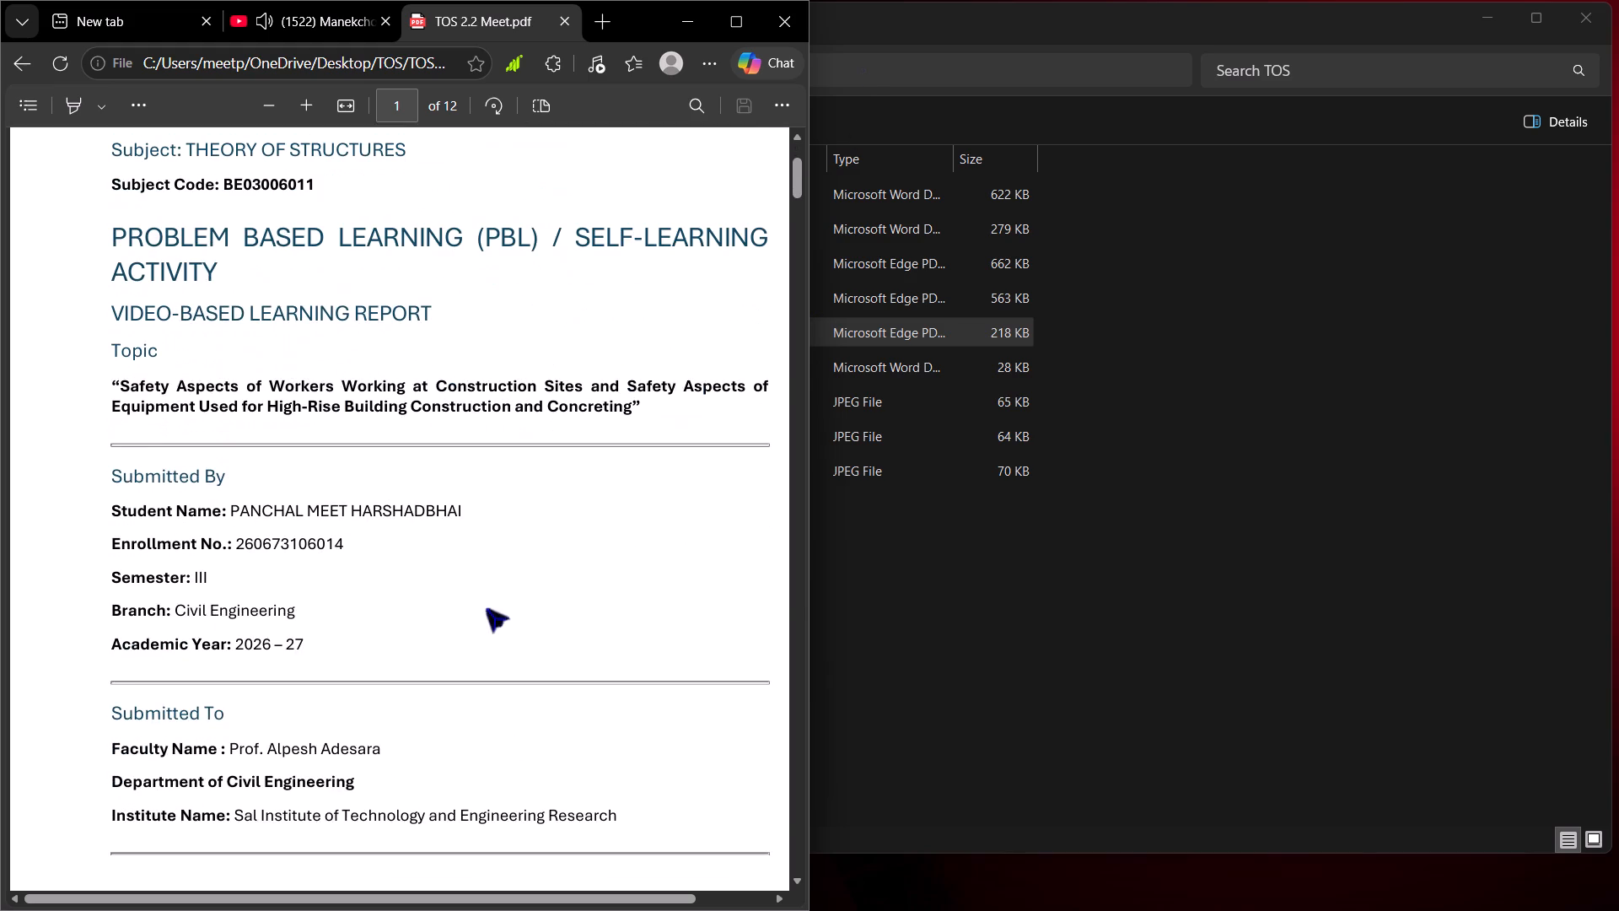
pyautogui.click(567, 25)
pyautogui.click(680, 27)
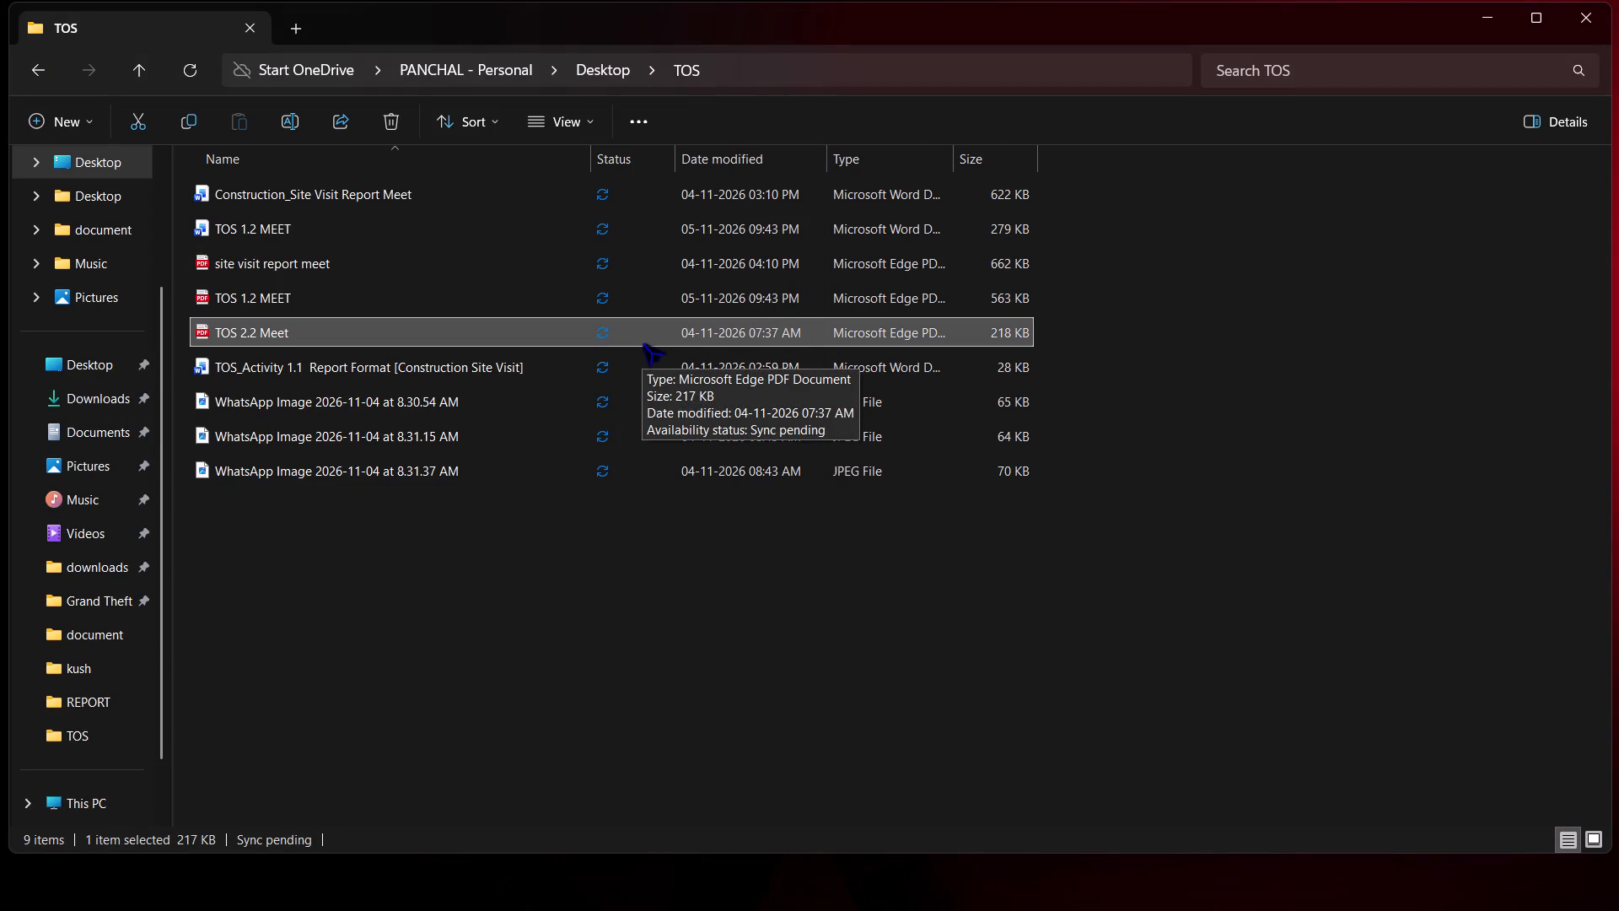
# Open the TOS_Activity 1.1 Report Format [Construction Site Visit] document, look over its blank template fields, and close it.
pyautogui.click(650, 536)
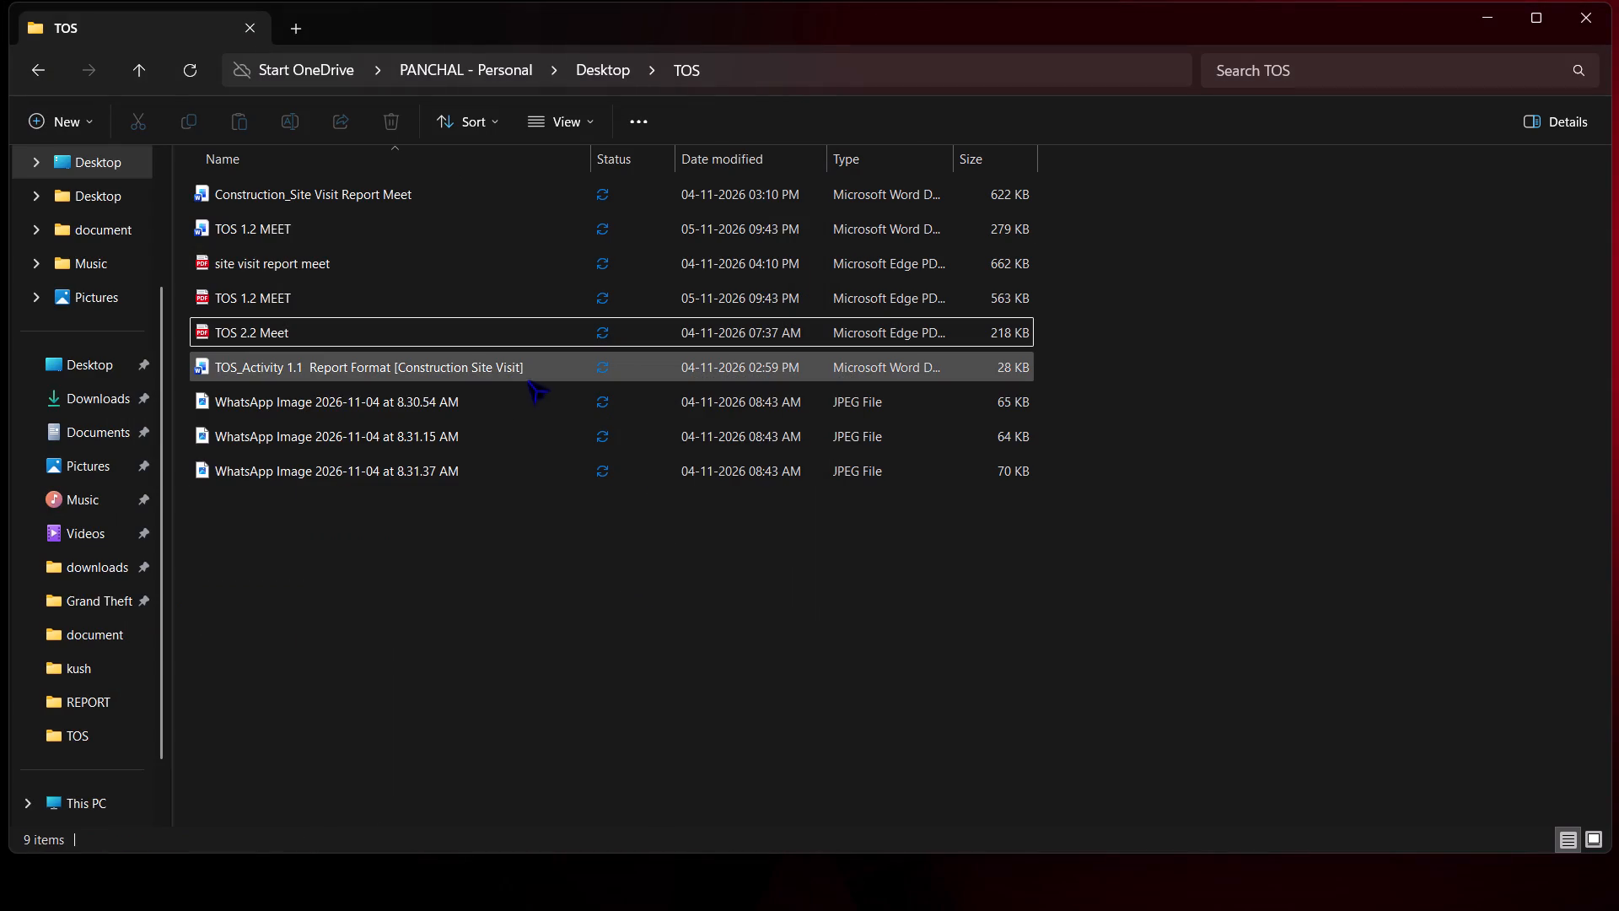
pyautogui.click(519, 372)
pyautogui.doubleClick(519, 372)
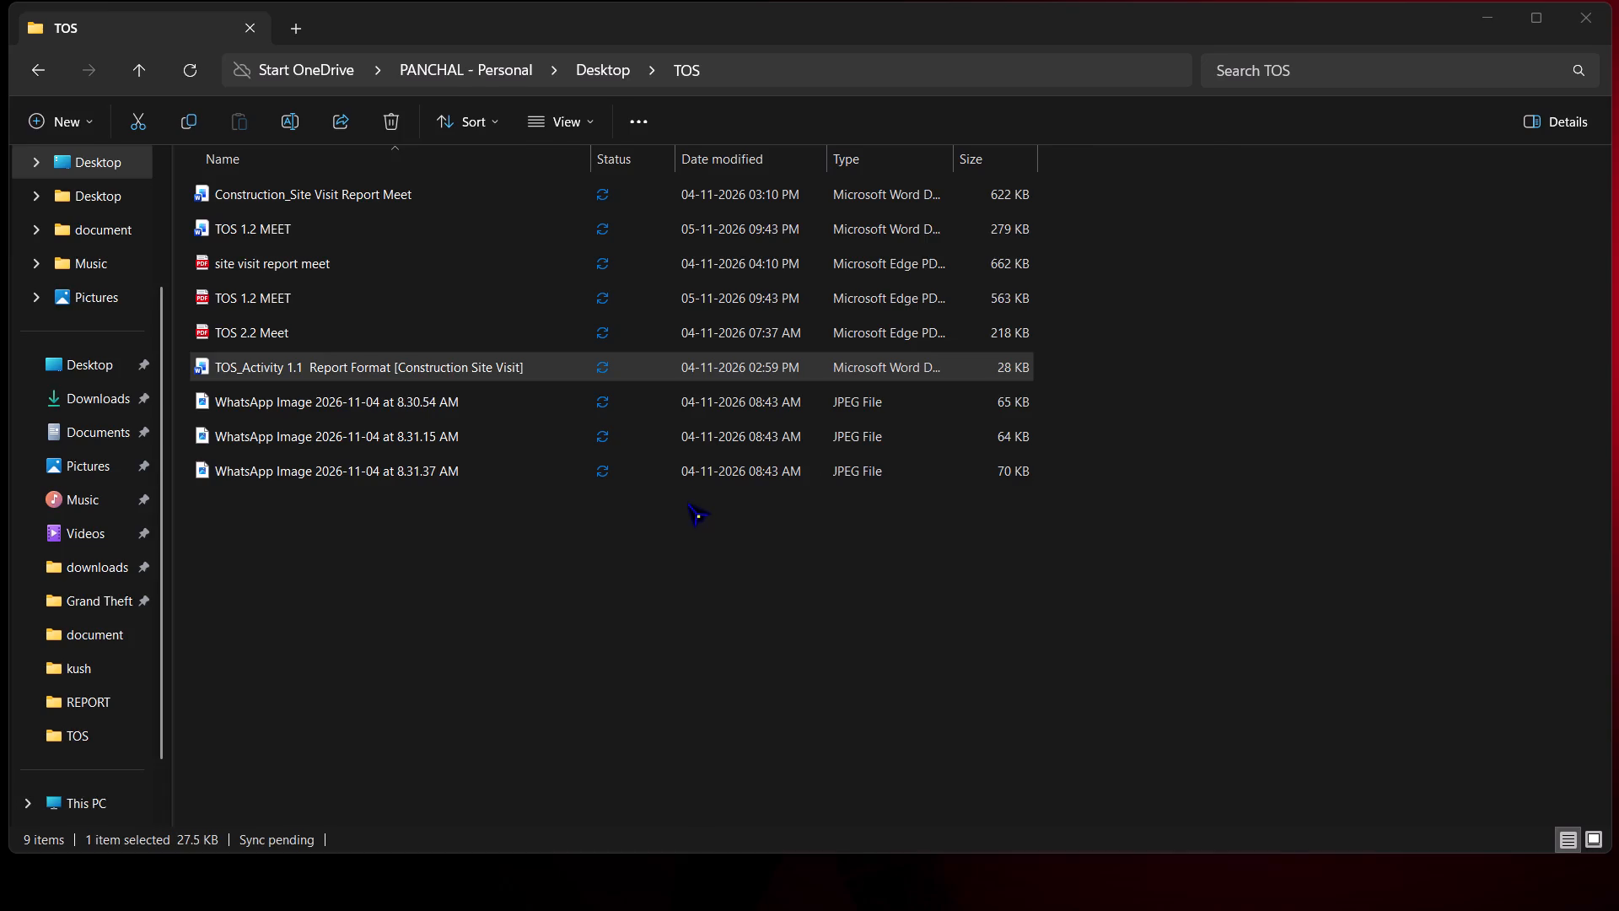
pyautogui.scroll(-5, 891, 488)
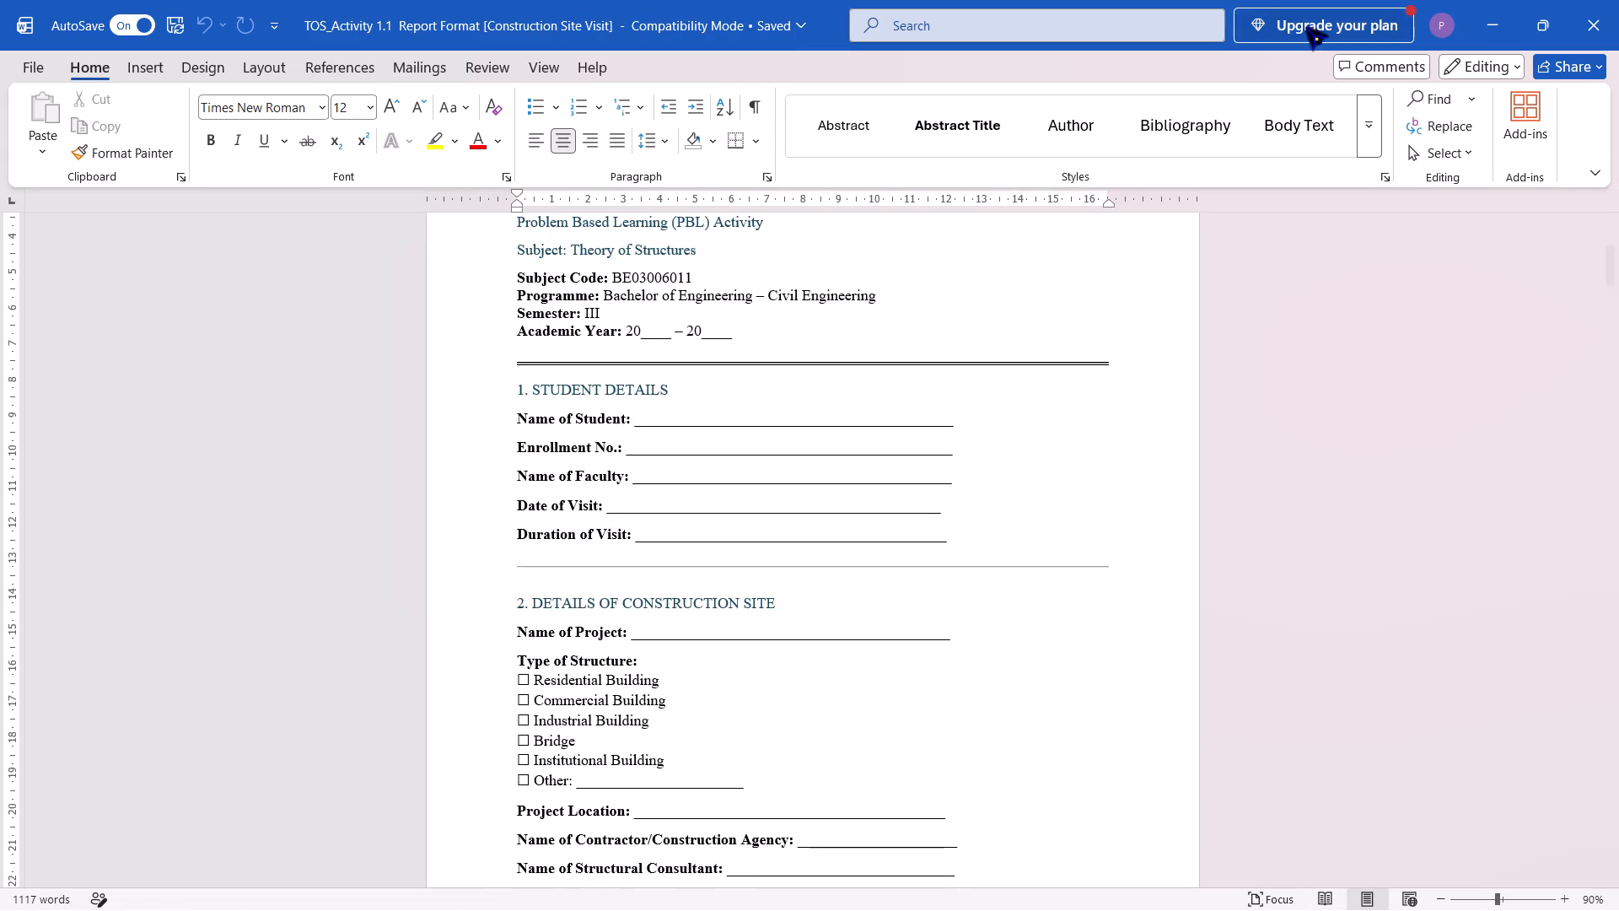
pyautogui.click(1618, 0)
pyautogui.doubleClick(344, 195)
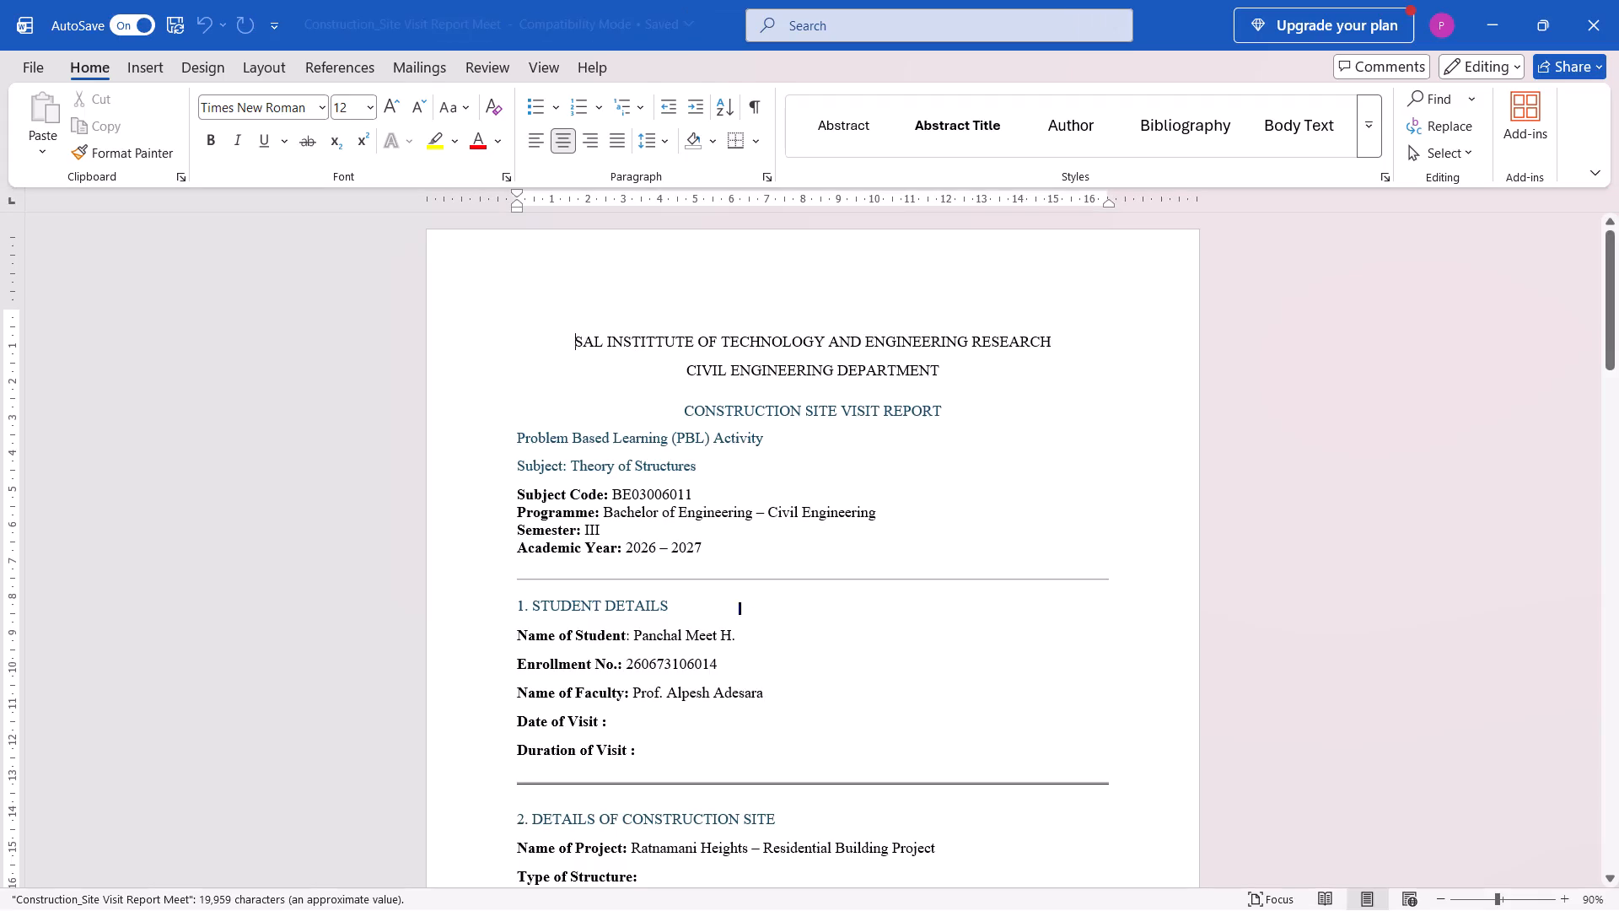
pyautogui.scroll(-7, 939, 555)
pyautogui.scroll(12, 966, 543)
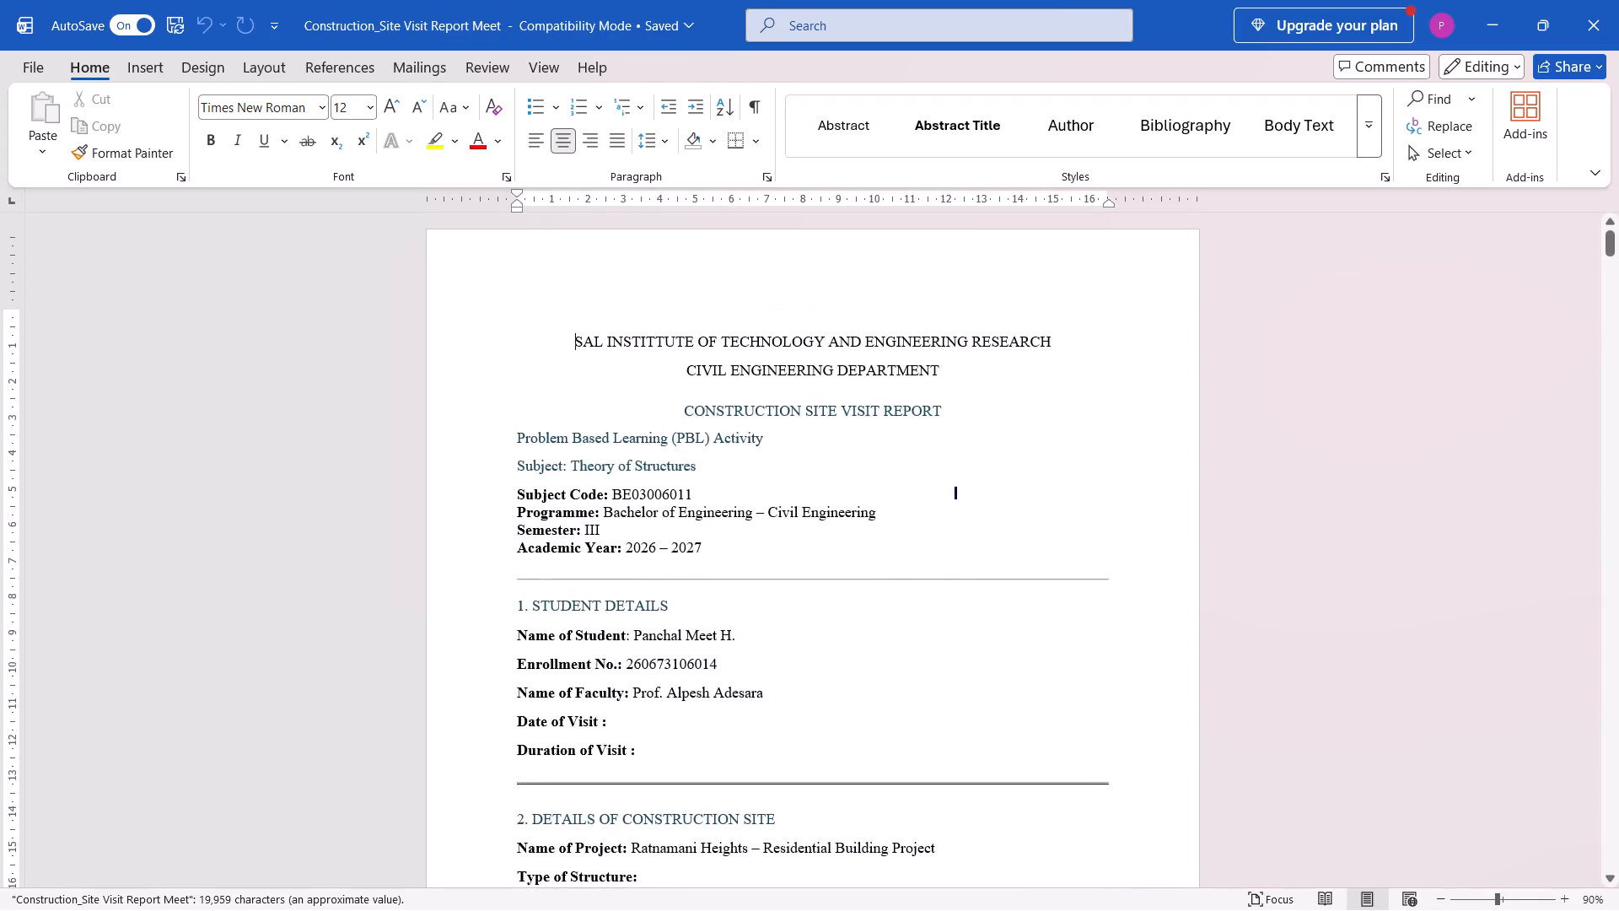
pyautogui.scroll(-19, 1108, 491)
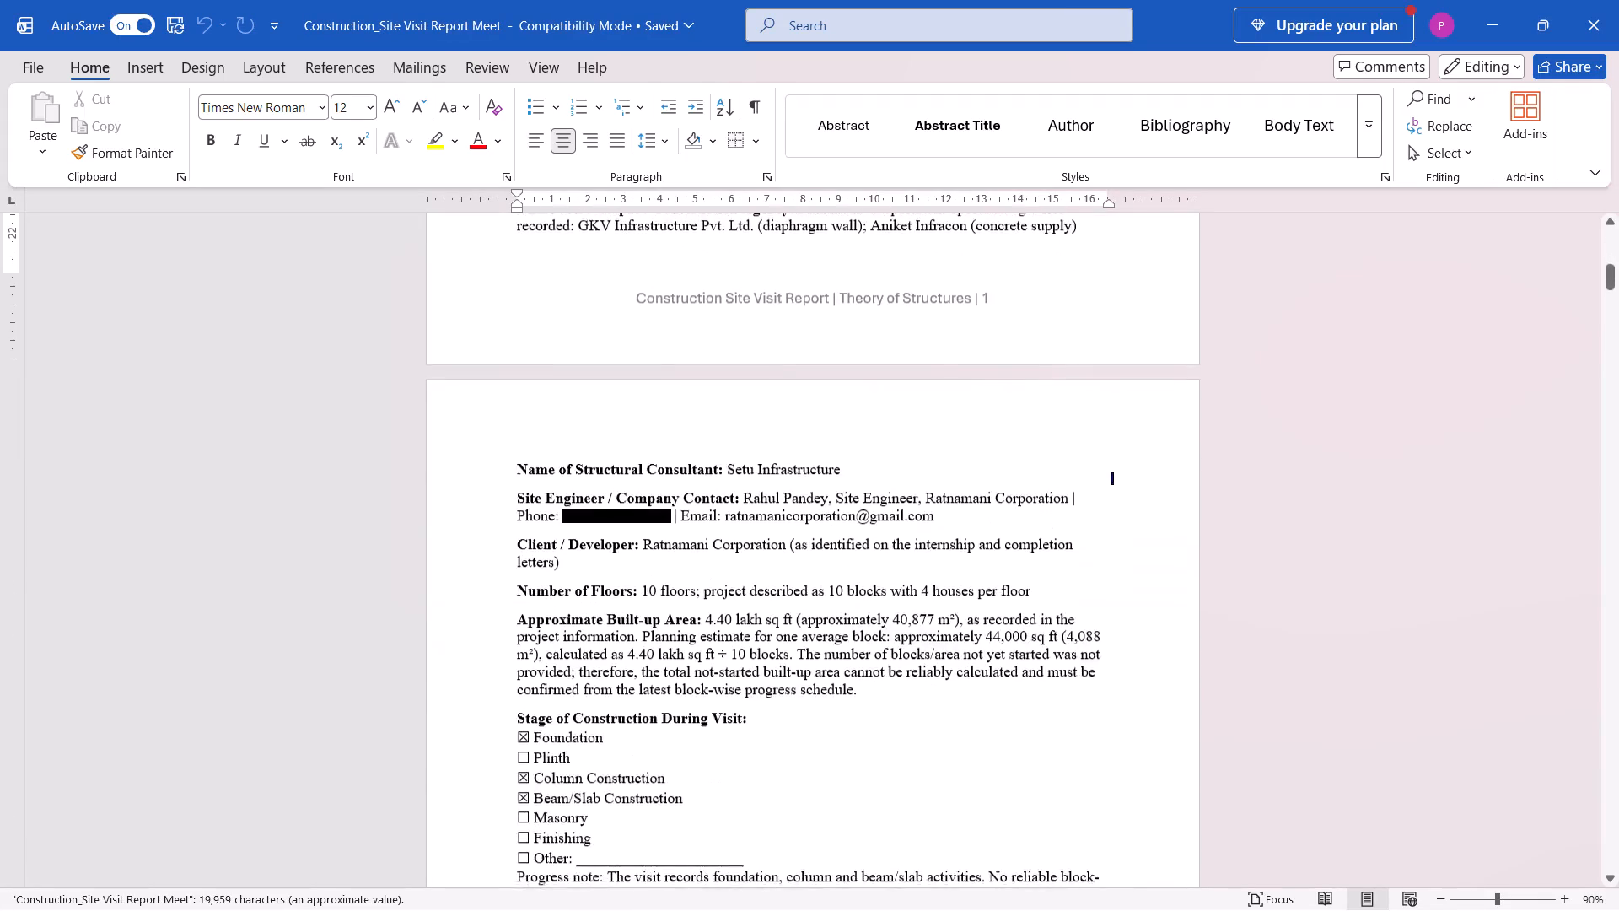
pyautogui.scroll(-17, 1112, 475)
pyautogui.scroll(-6, 1111, 442)
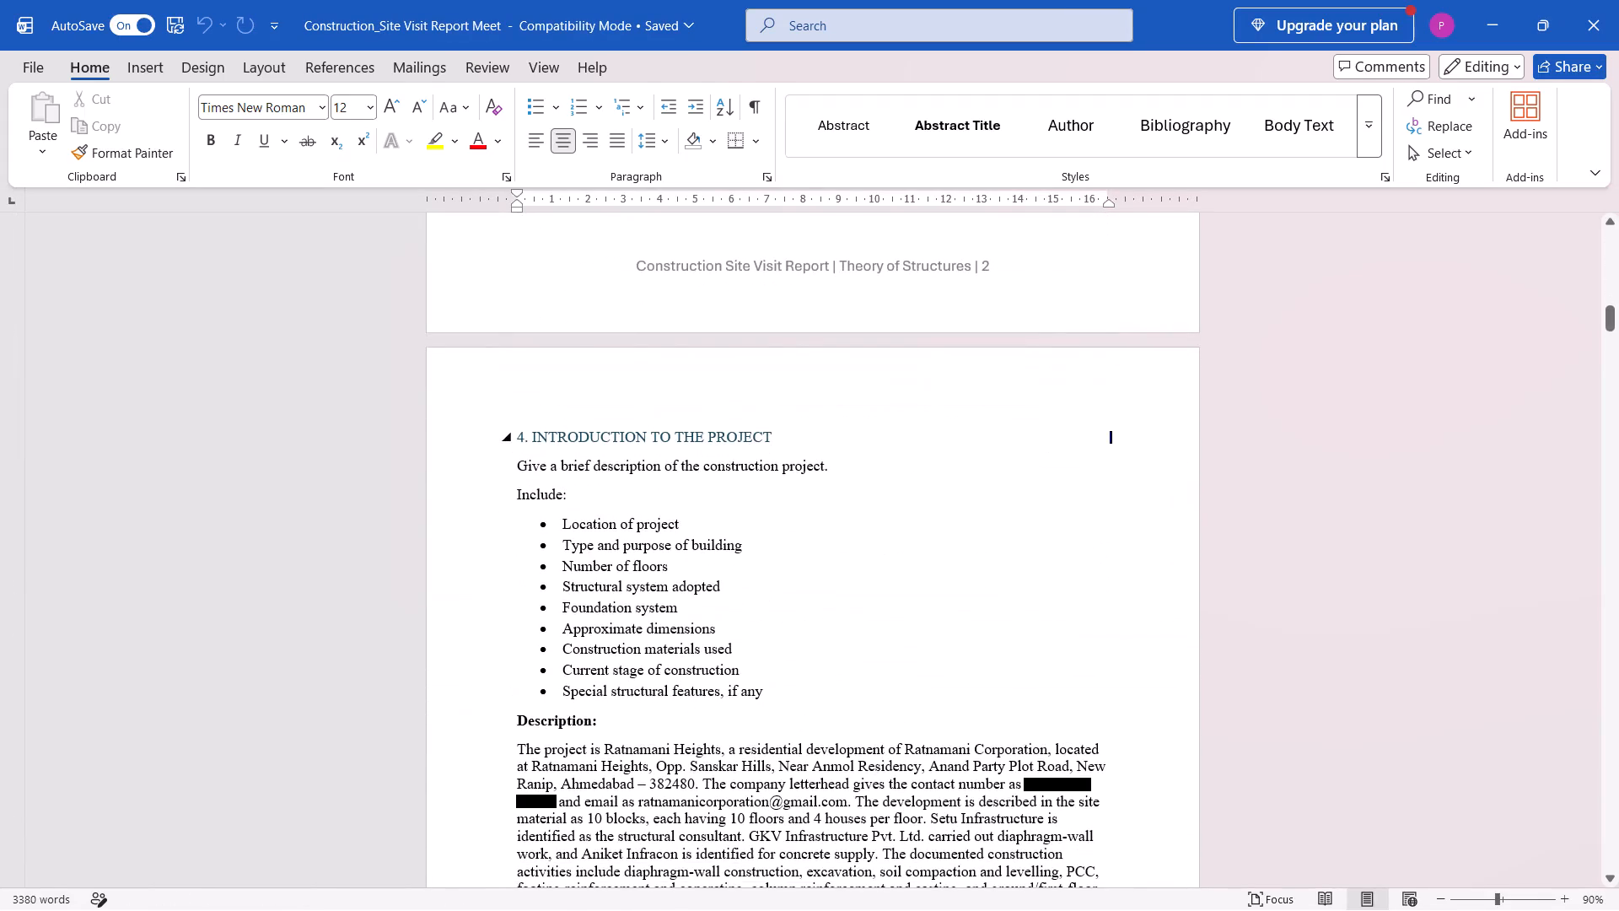
pyautogui.scroll(-8, 1340, 676)
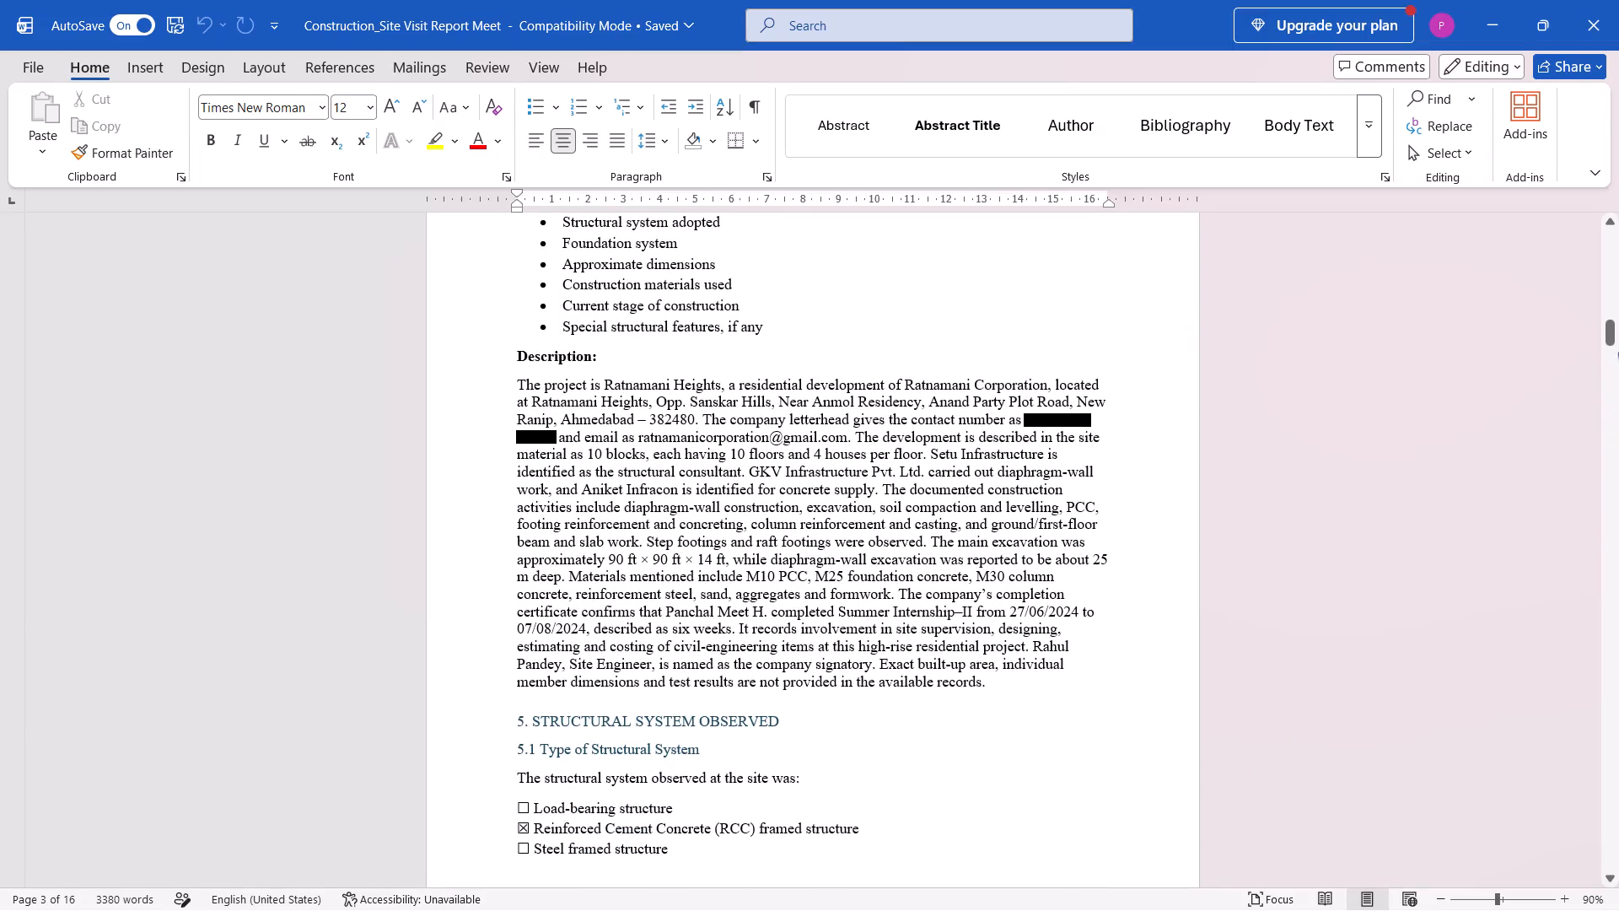
pyautogui.moveTo(1612, 343); pyautogui.dragTo(1588, 739)
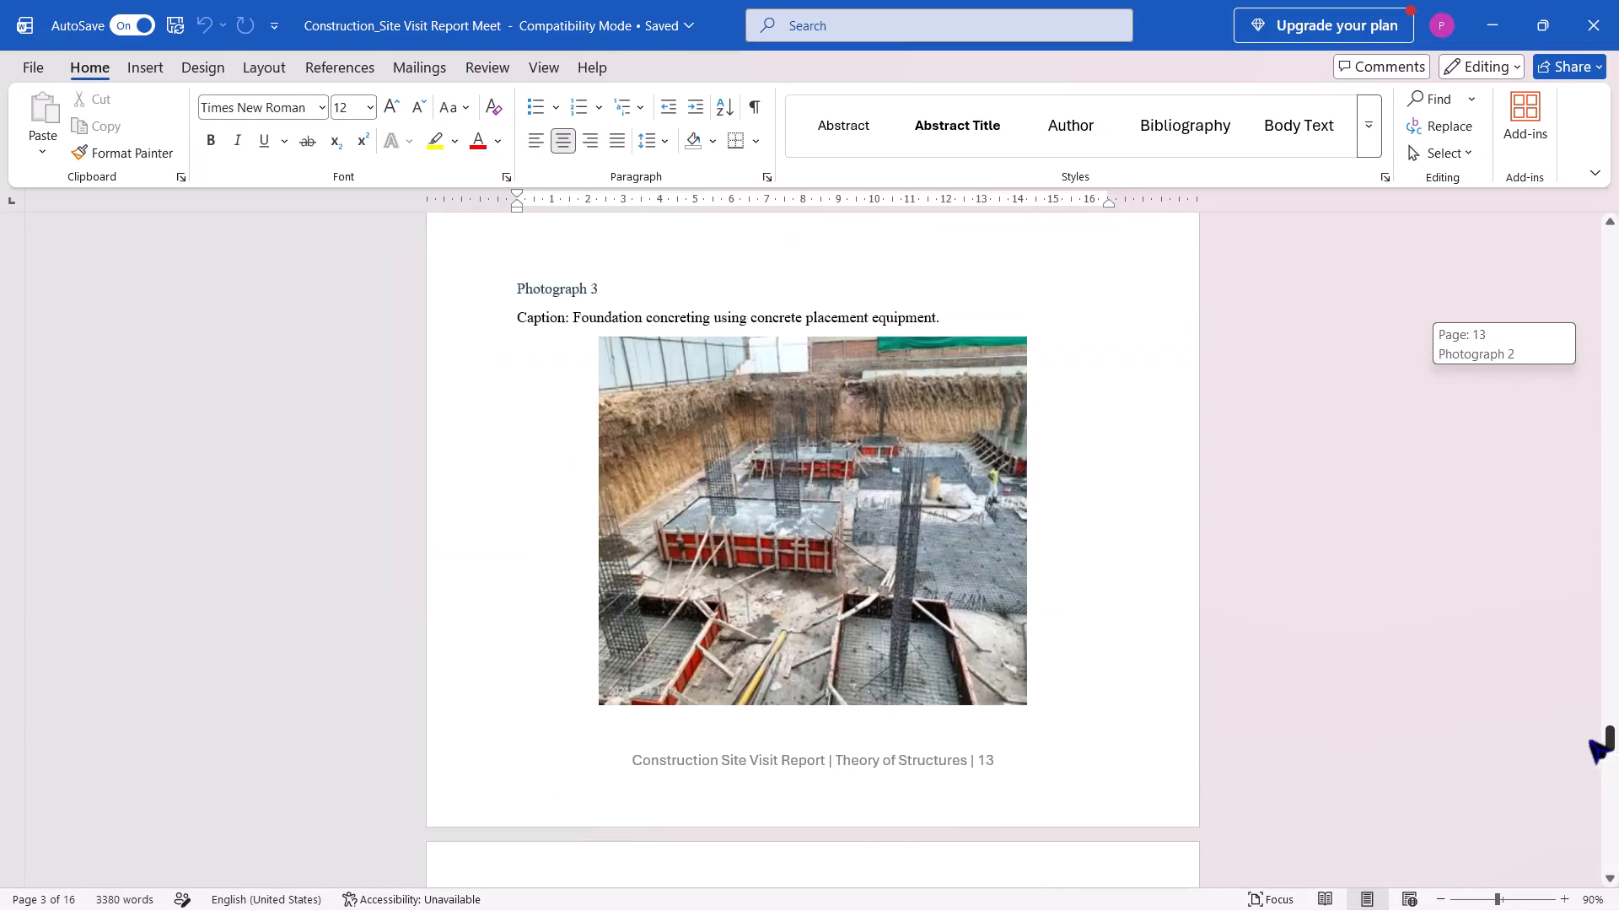
pyautogui.moveTo(1588, 739); pyautogui.dragTo(1605, 187)
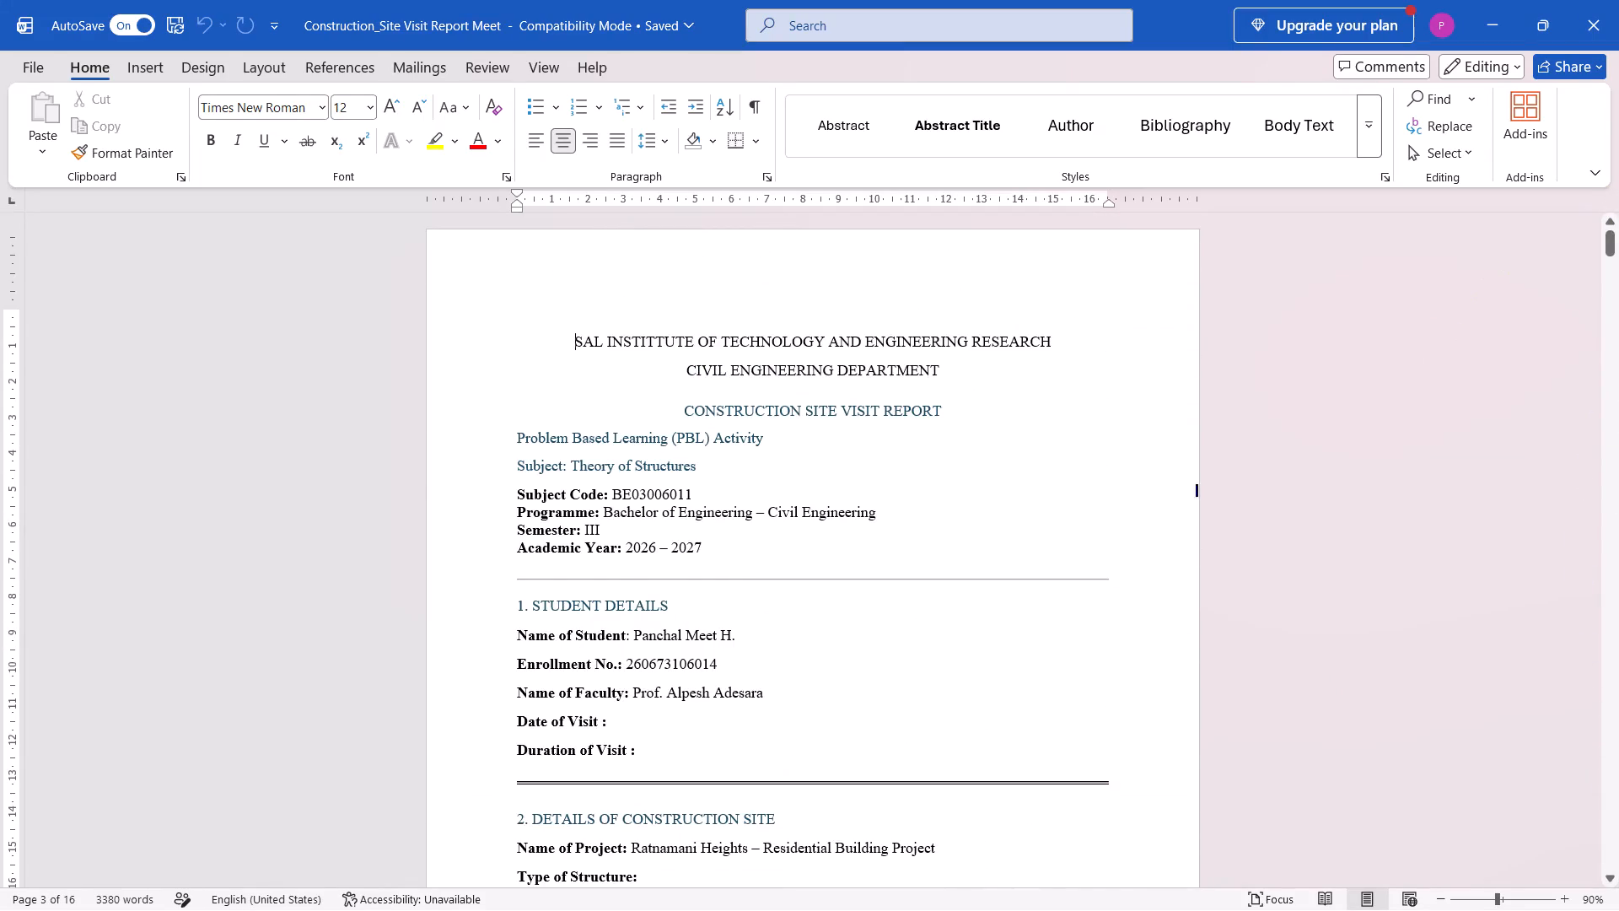
pyautogui.scroll(-7, 1189, 479)
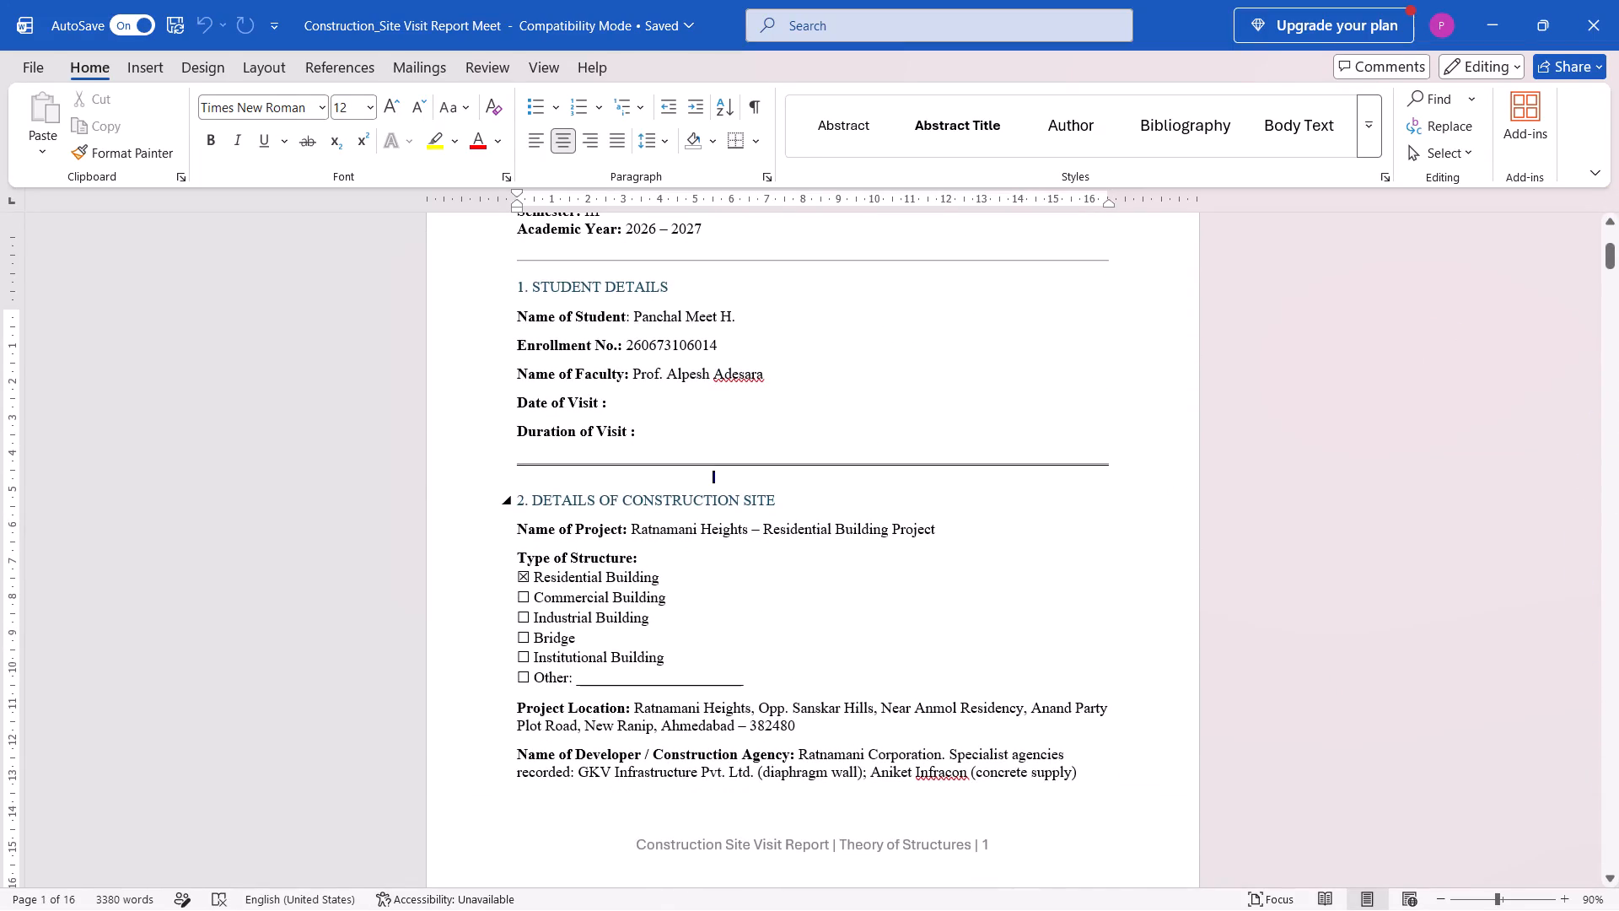